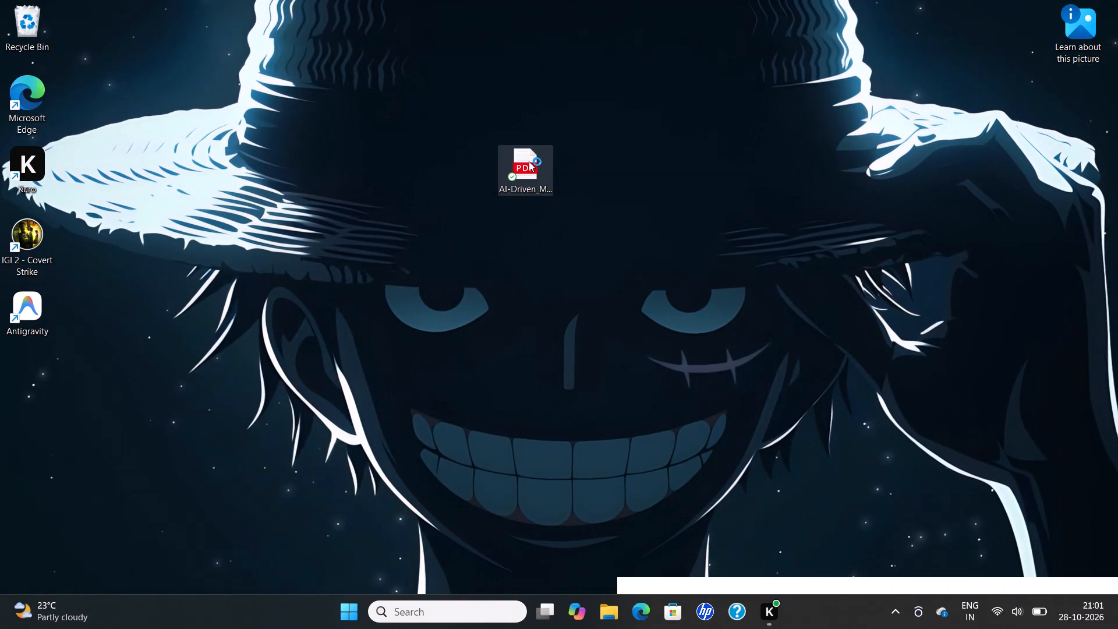
# Close the running Lively live wallpapers on the desktop.
pyautogui.click(893, 608)
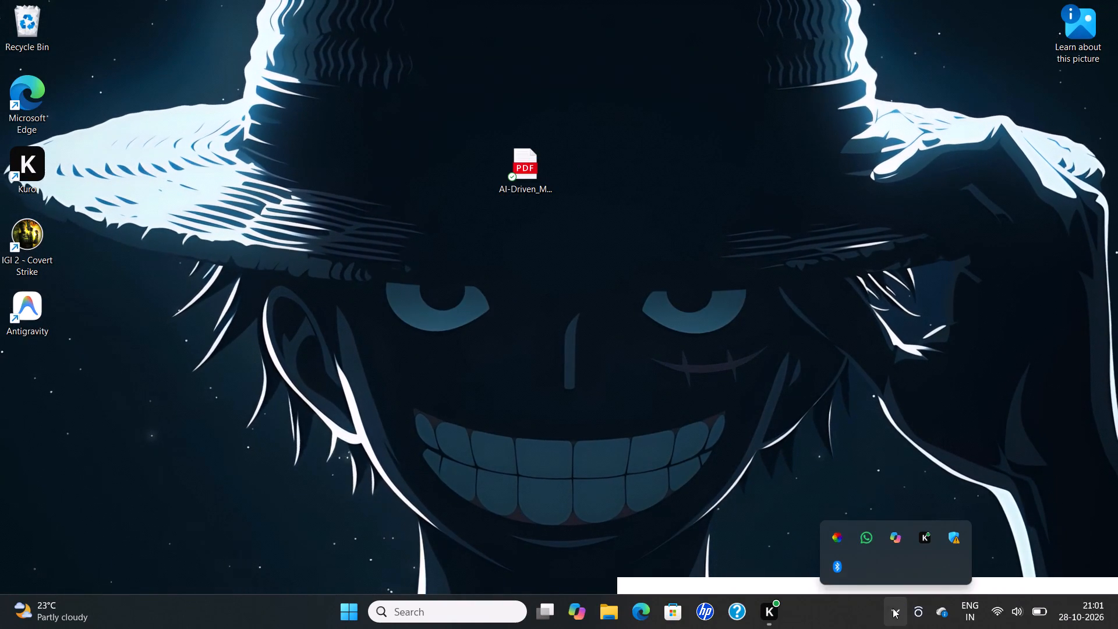
pyautogui.rightClick(833, 533)
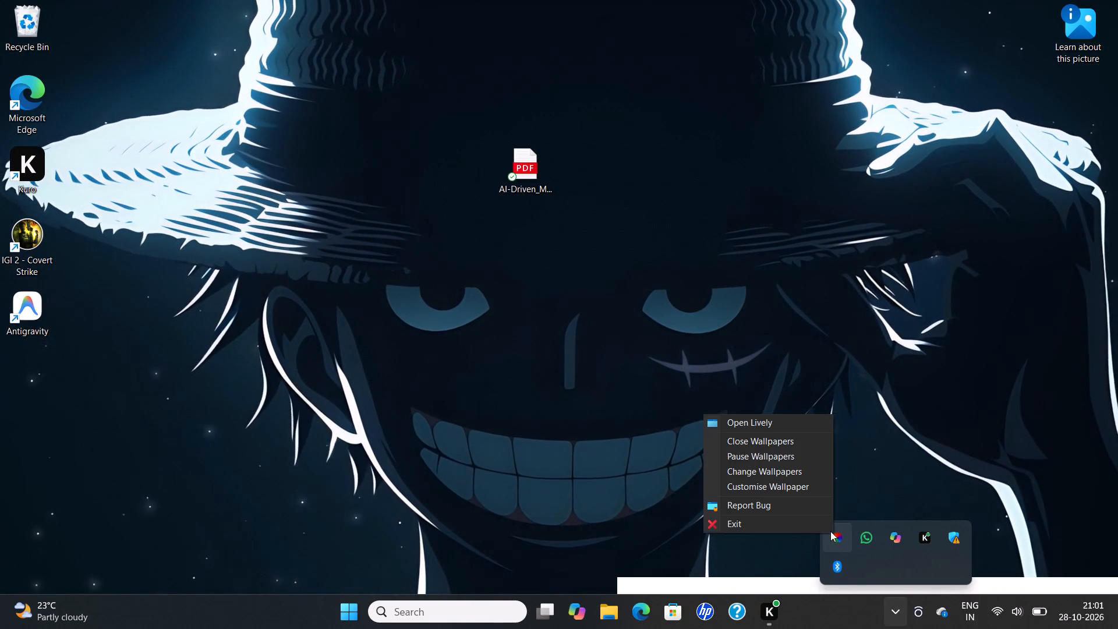
pyautogui.click(742, 436)
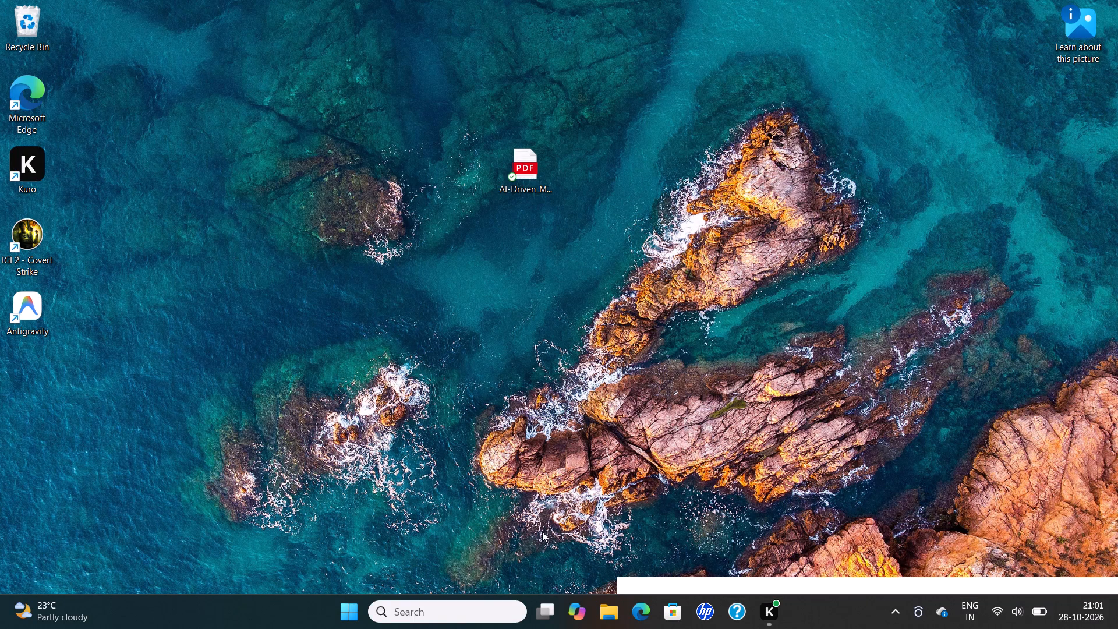
# Launch Google Chrome and choose the browsing profile for the session.
pyautogui.write('cho')
pyautogui.press('Return')
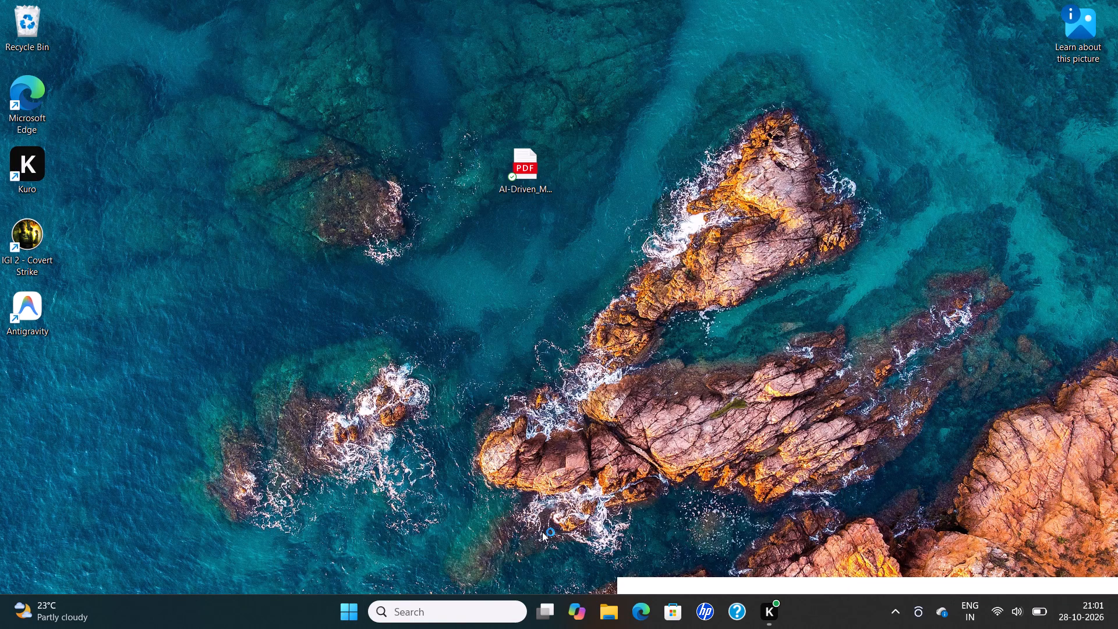
pyautogui.click(597, 333)
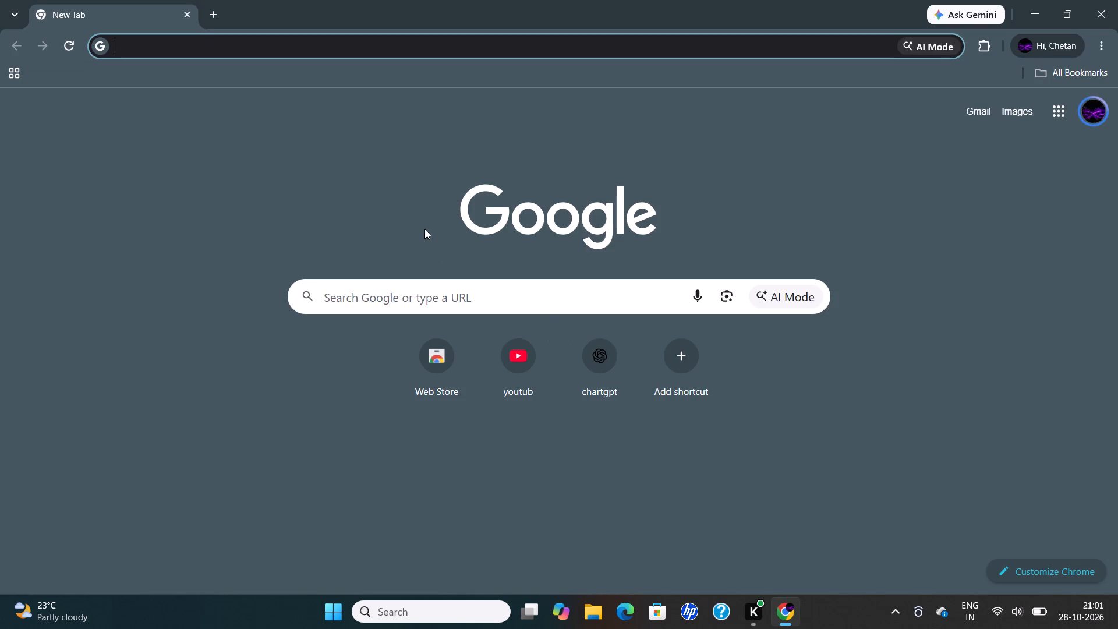
# Search the web for "pdf to word" and open iLovePDF's PDF to Word converter from the results.
pyautogui.write('pdf to word')
pyautogui.press('Return')
pyautogui.click(310, 285)
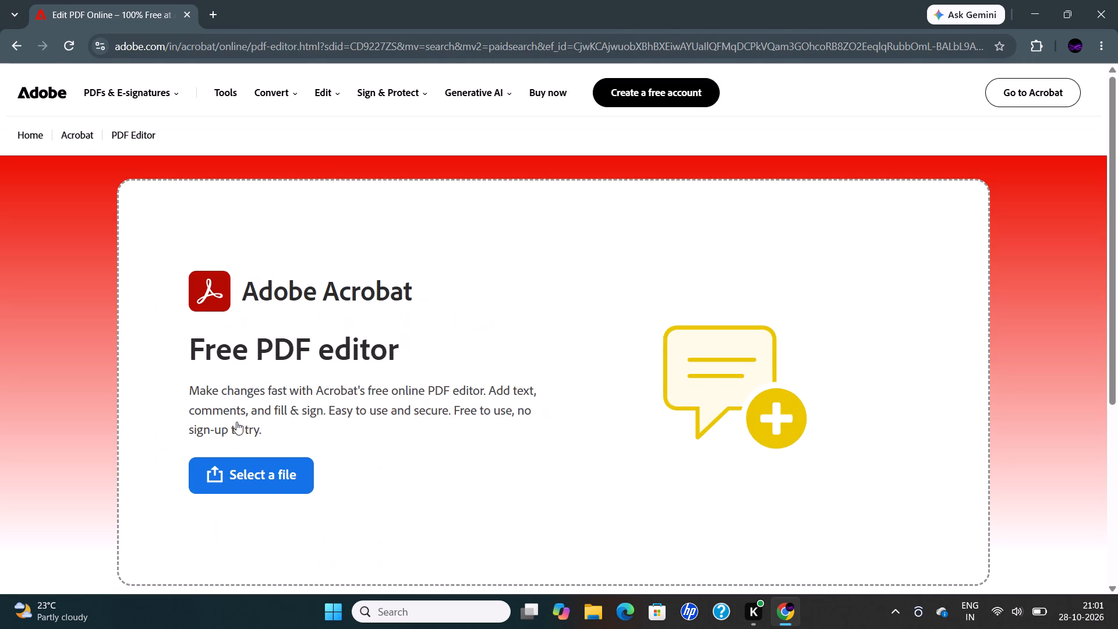
pyautogui.click(15, 43)
pyautogui.scroll(-6, 332, 249)
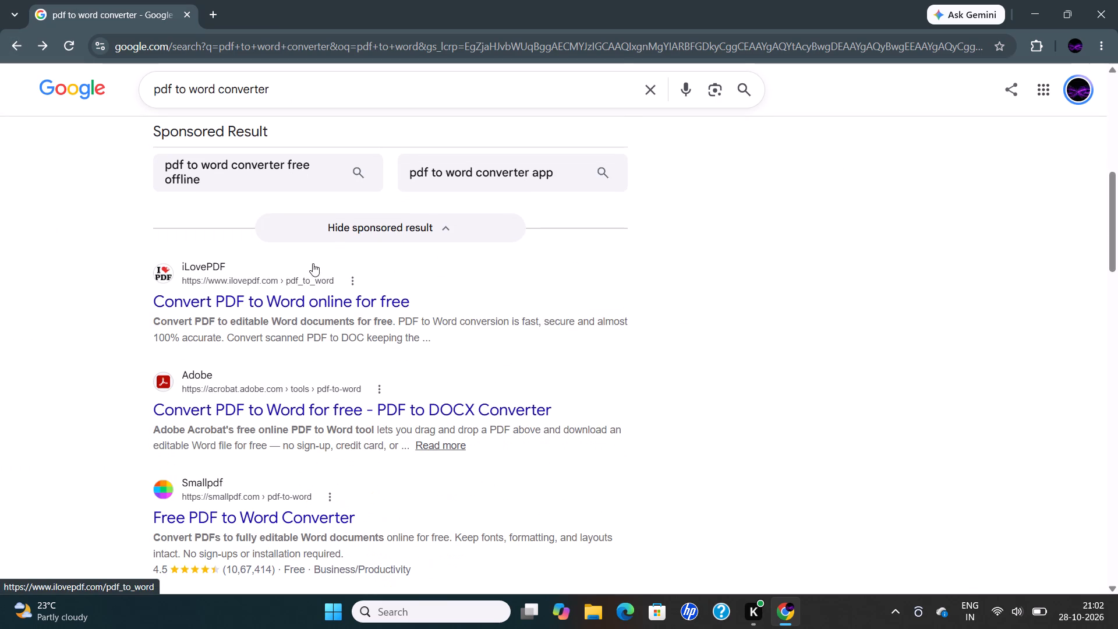
pyautogui.click(297, 293)
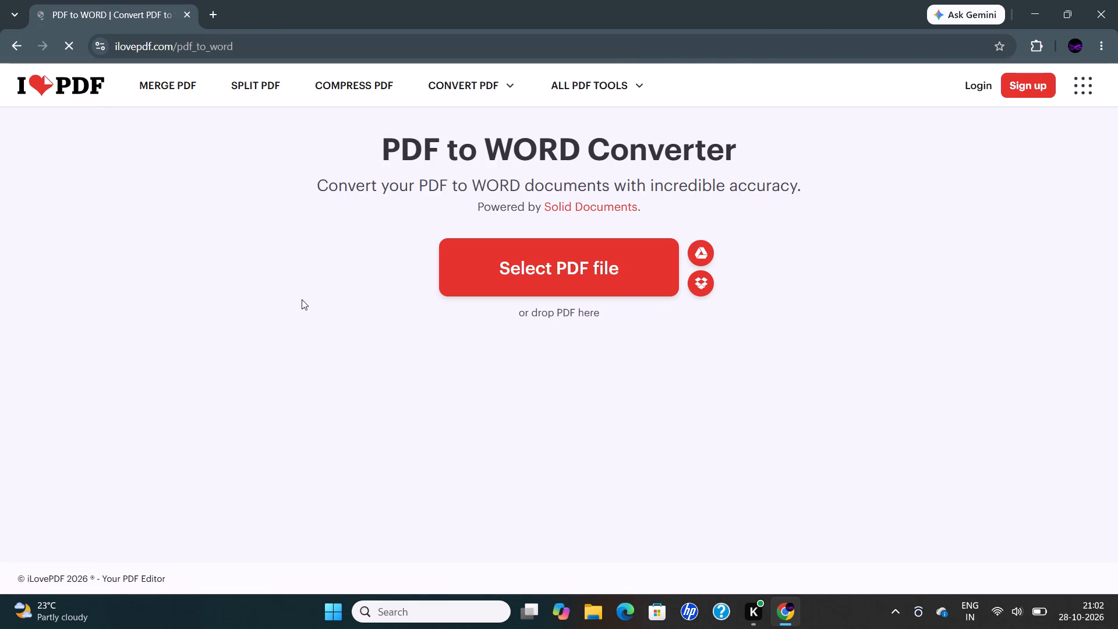
# Load the AI-Driven Medical Report Summarization project report PDF from the Desktop folder into the converter.
pyautogui.click(590, 248)
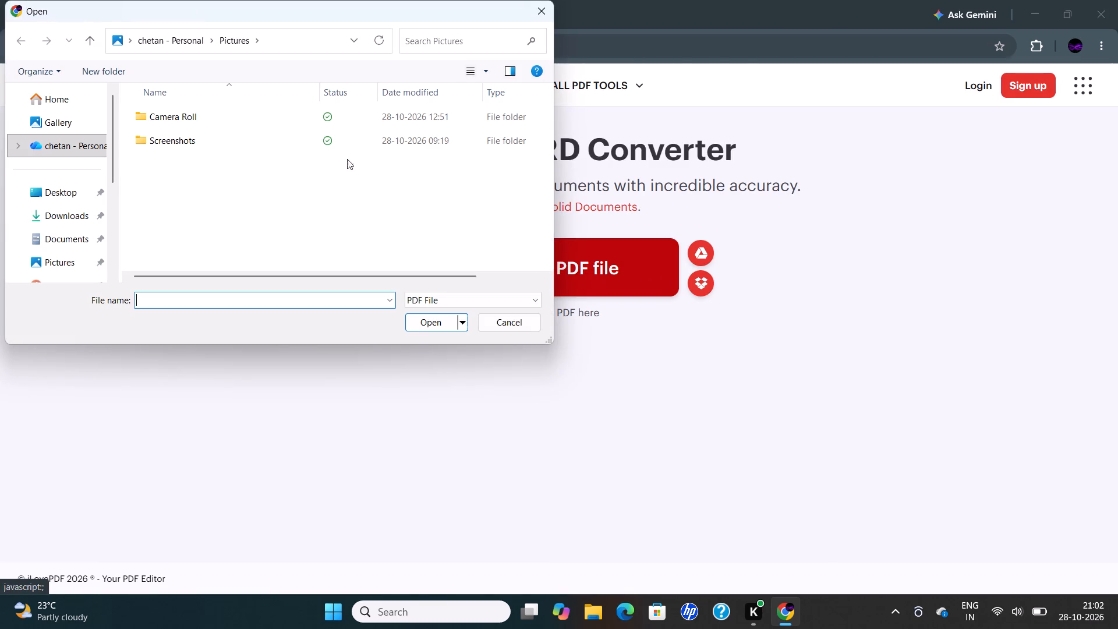
pyautogui.click(65, 199)
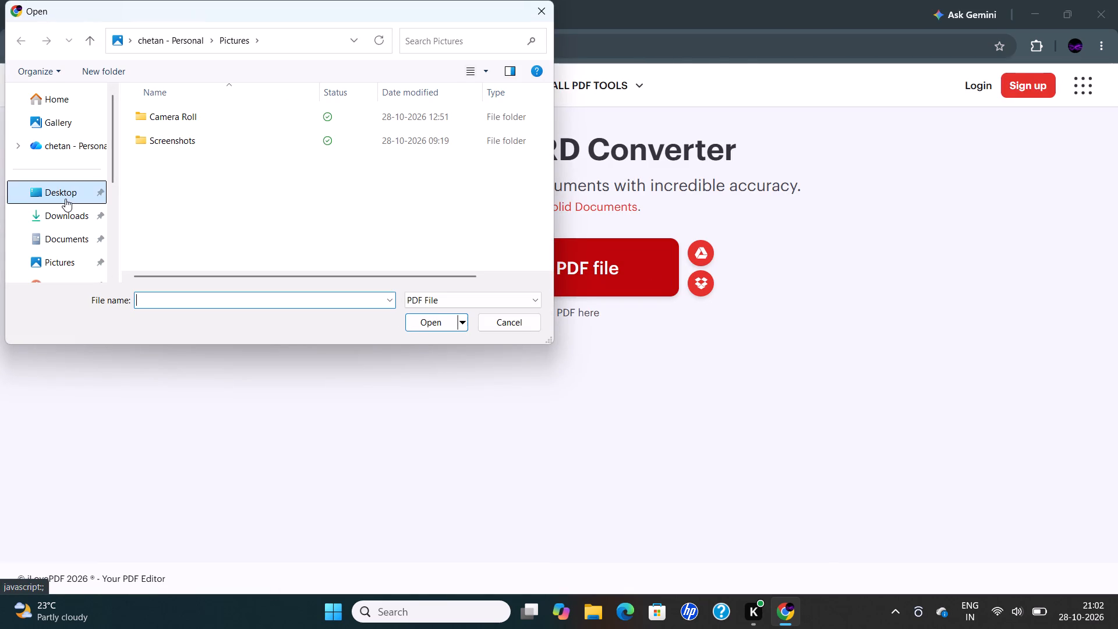
pyautogui.click(229, 119)
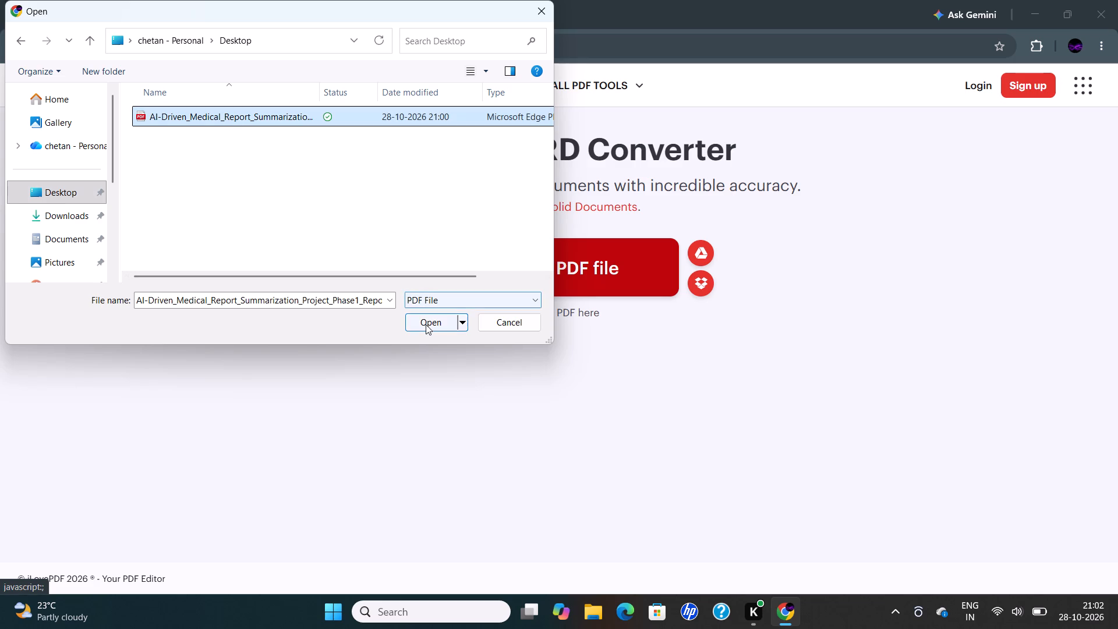
pyautogui.click(426, 324)
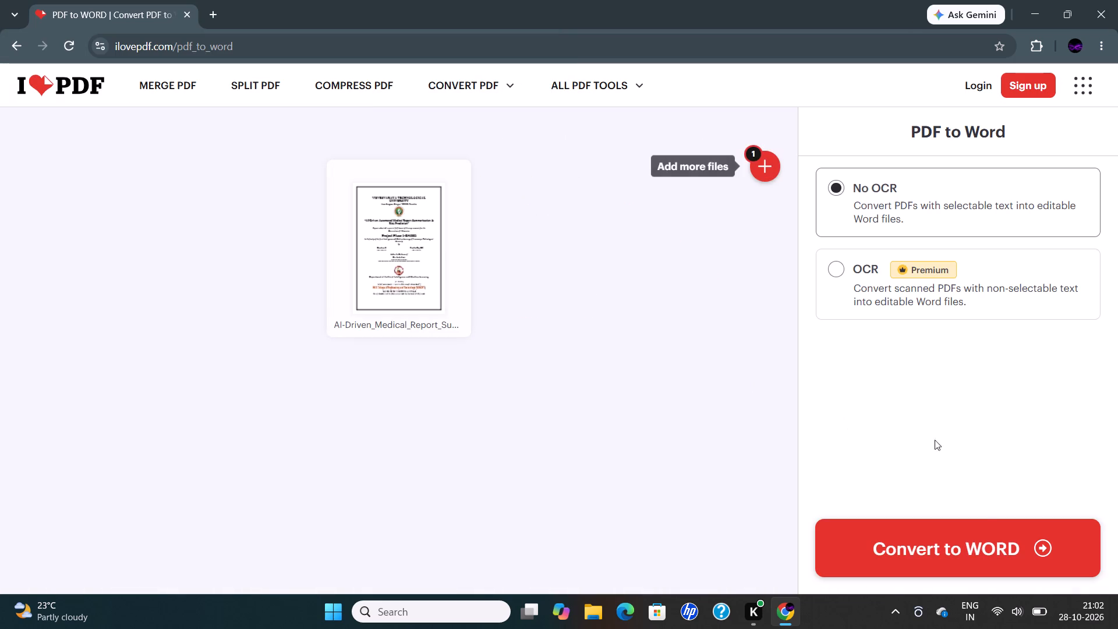
pyautogui.click(950, 545)
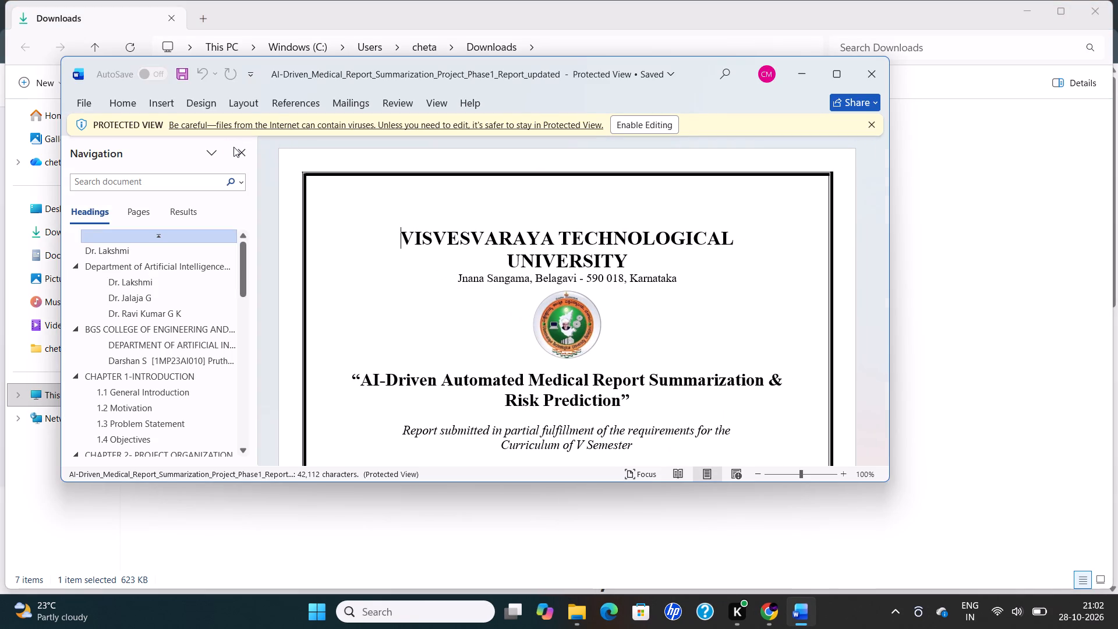
pyautogui.click(817, 80)
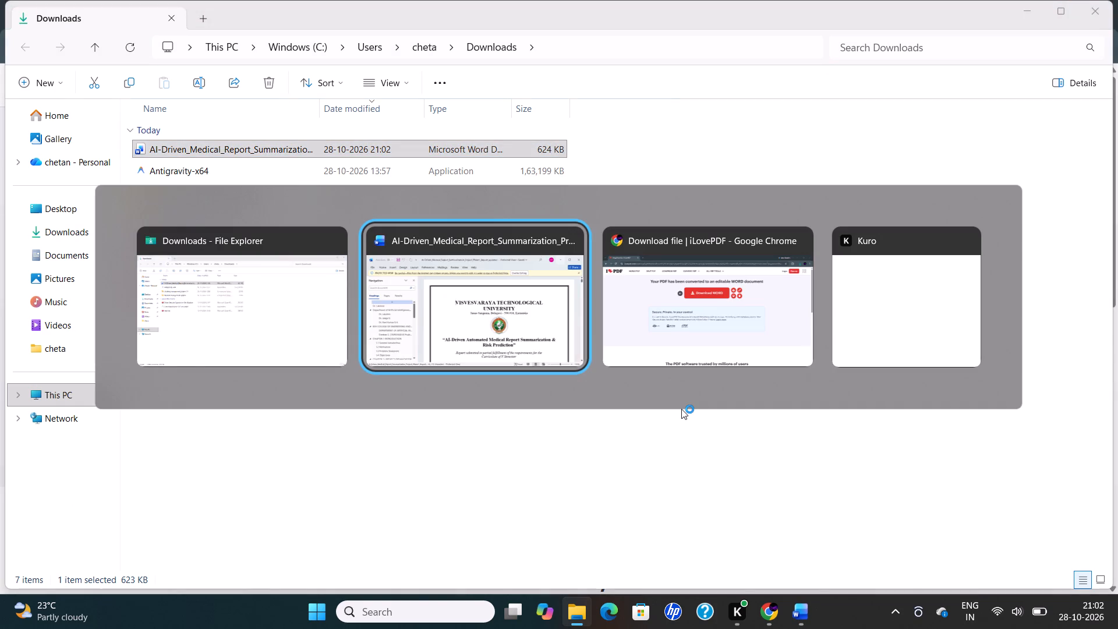
pyautogui.click(844, 71)
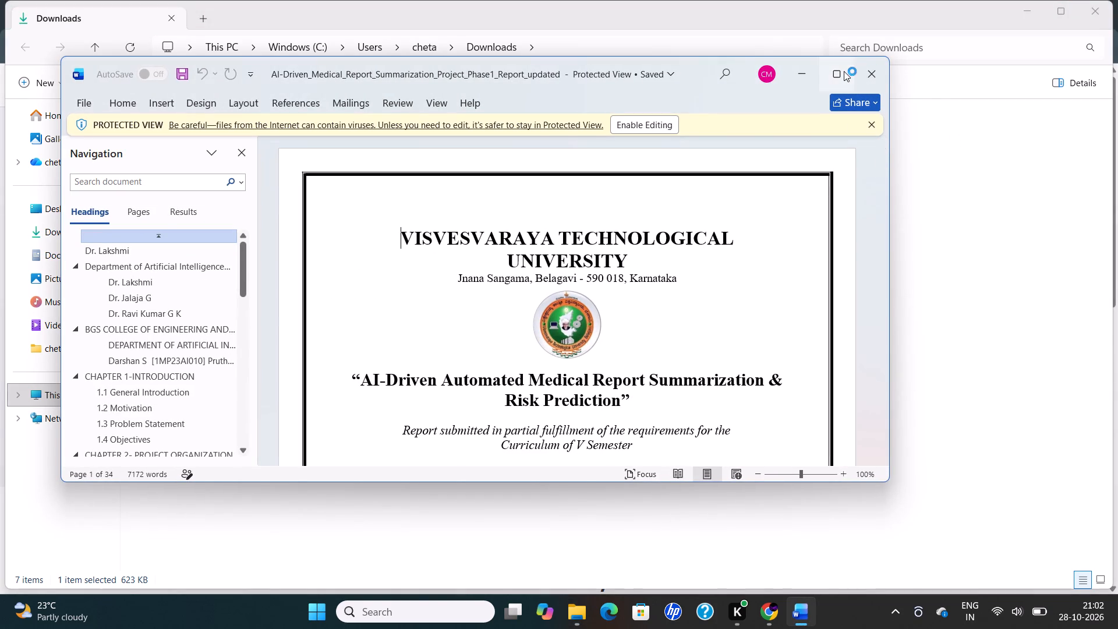
pyautogui.click(611, 68)
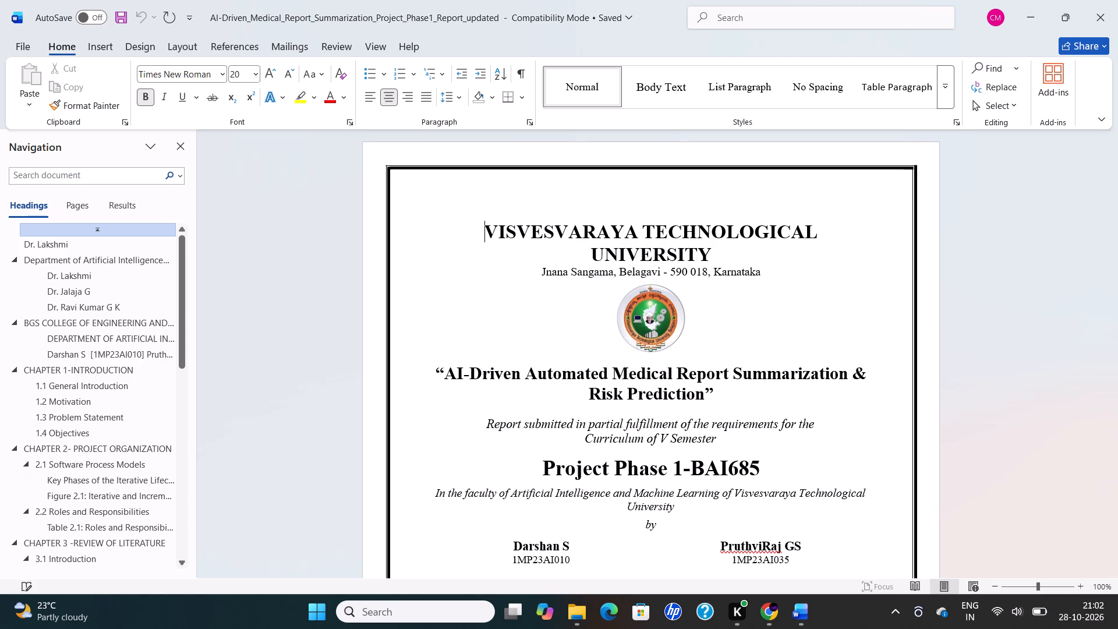
# Change the title before the project guide's name on the cover page to "Mrs.".
pyautogui.scroll(-1, 383, 251)
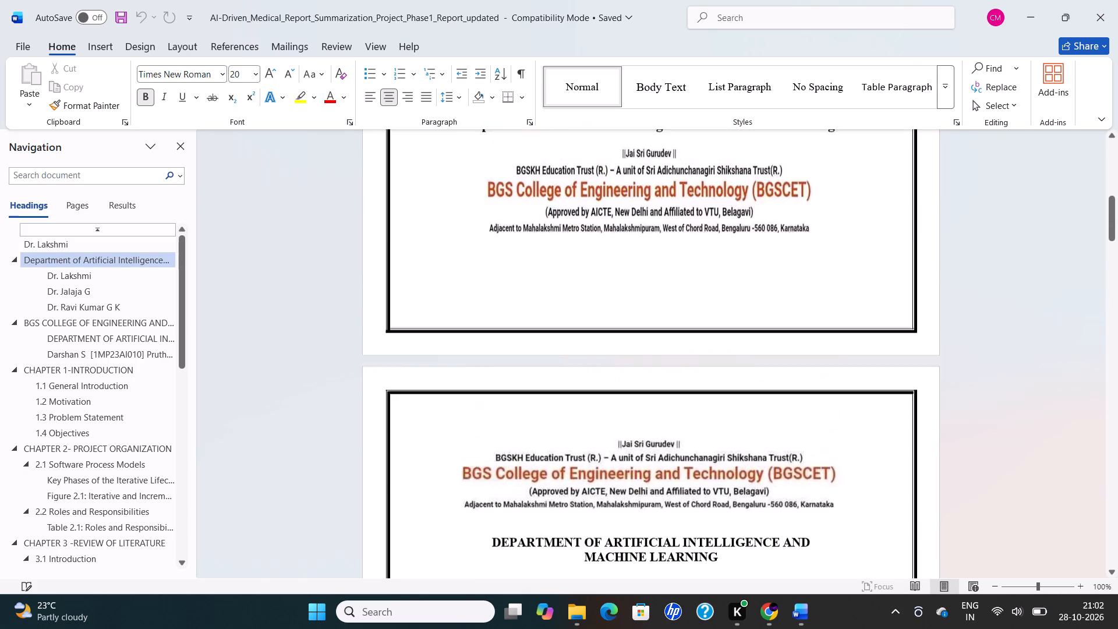
pyautogui.scroll(1, 383, 251)
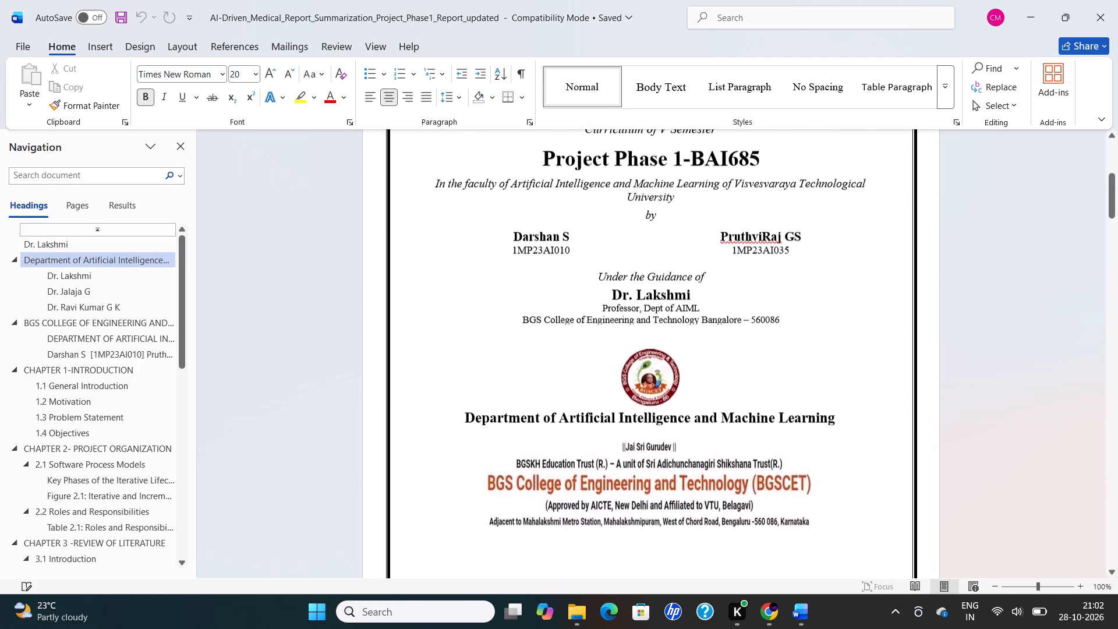
pyautogui.scroll(1, 383, 251)
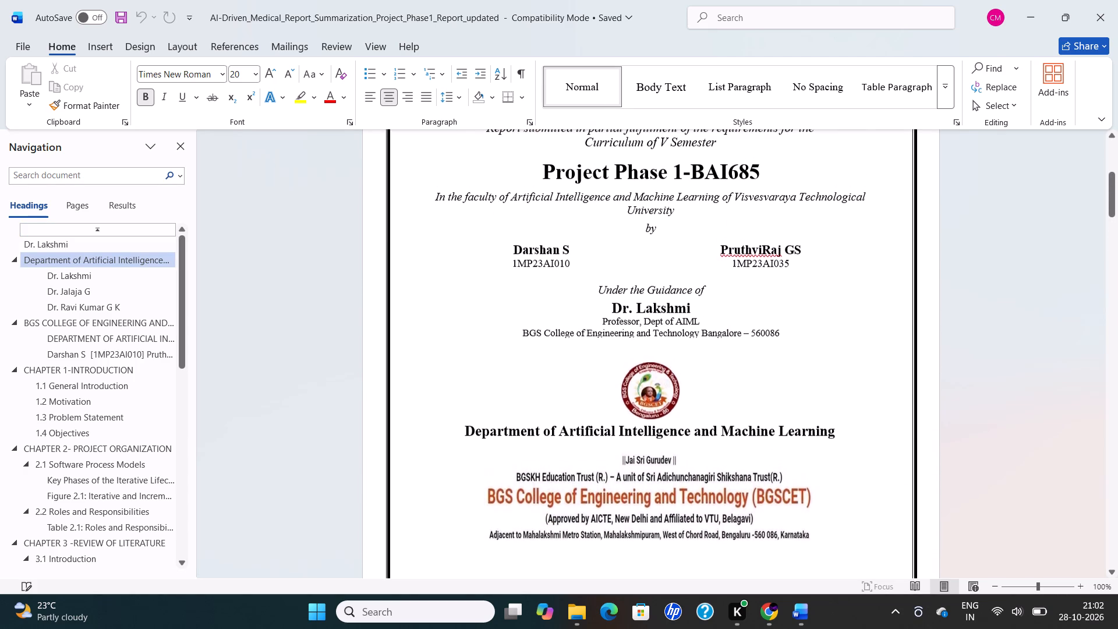
pyautogui.scroll(1, 383, 251)
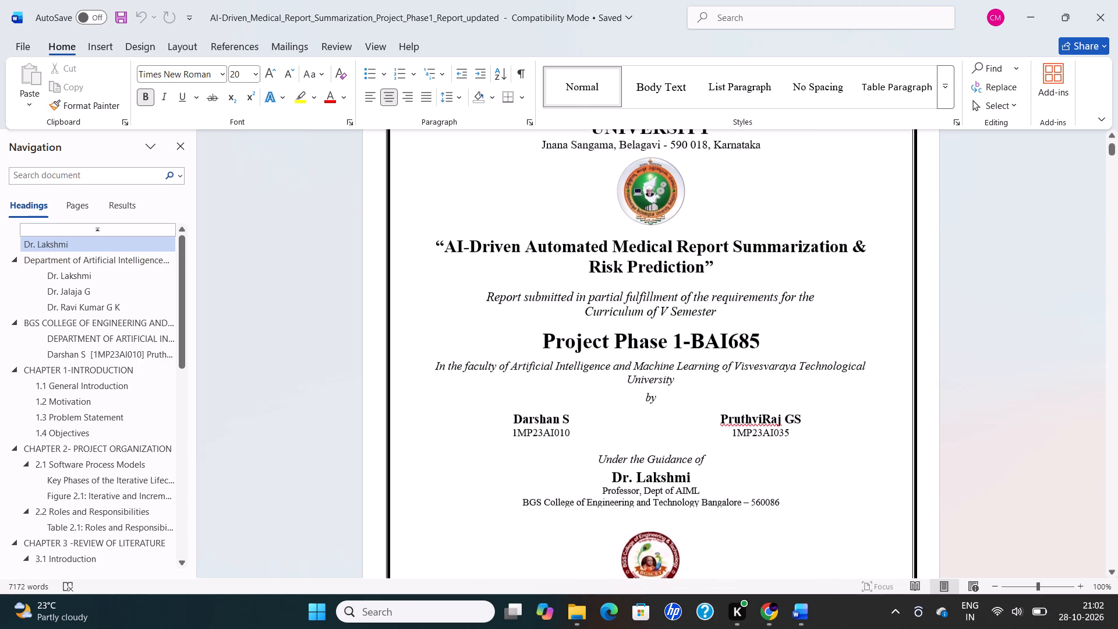
pyautogui.scroll(-1, 383, 251)
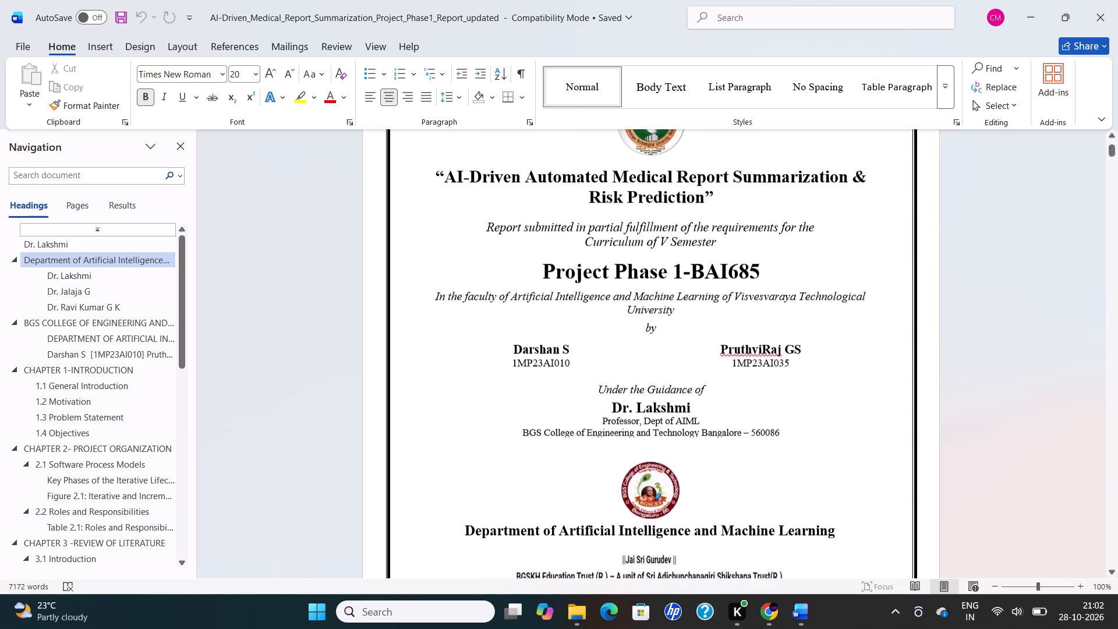
pyautogui.scroll(-2, 383, 251)
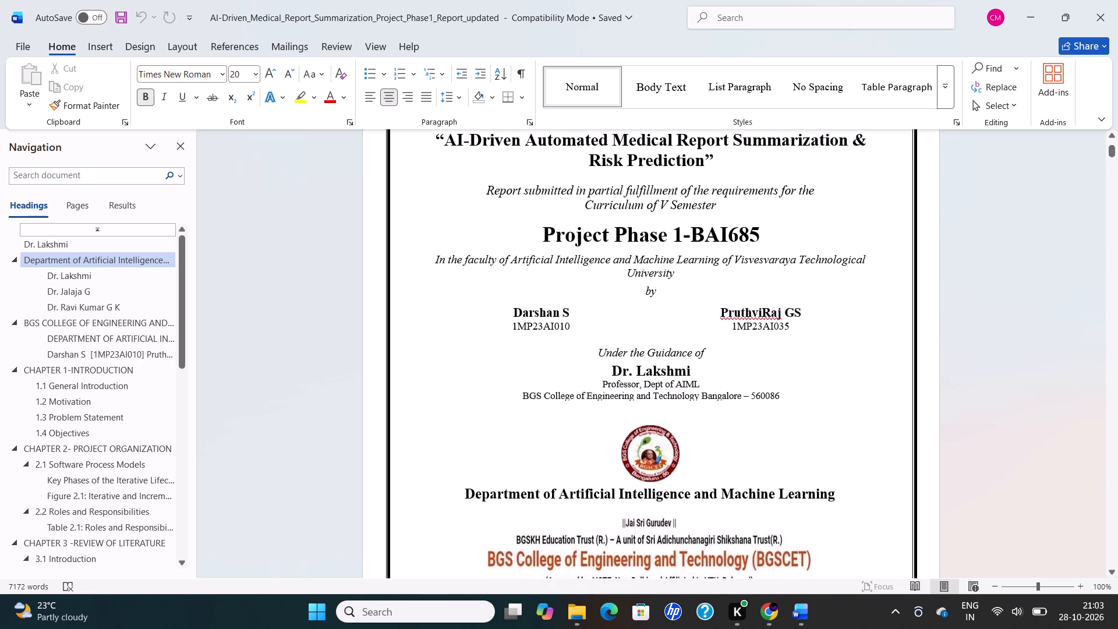
pyautogui.scroll(-1, 383, 251)
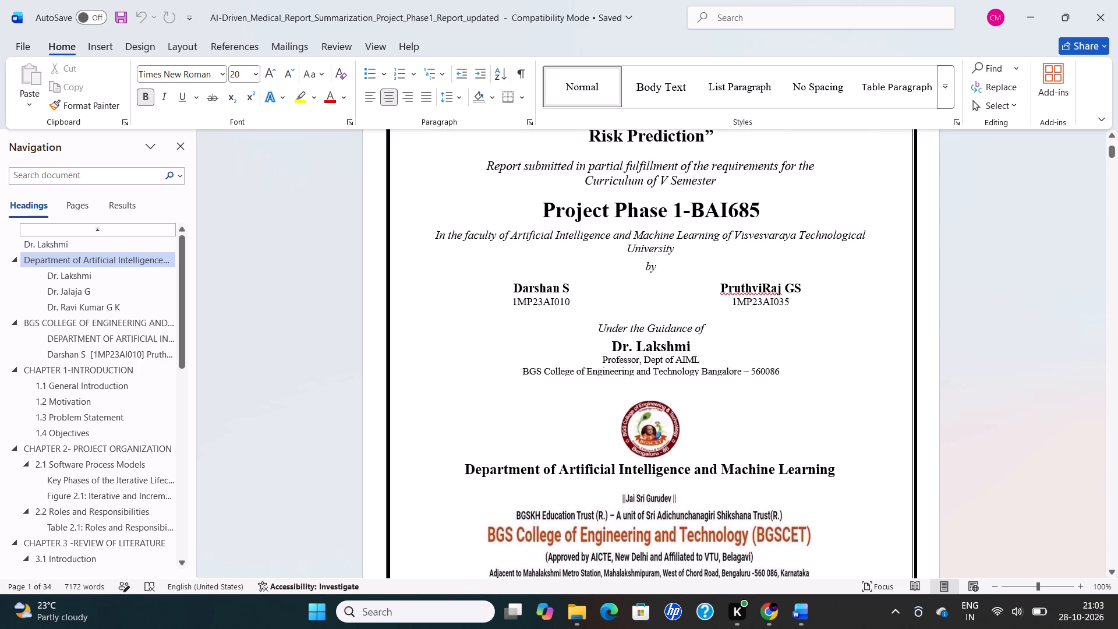
pyautogui.scroll(-2, 383, 251)
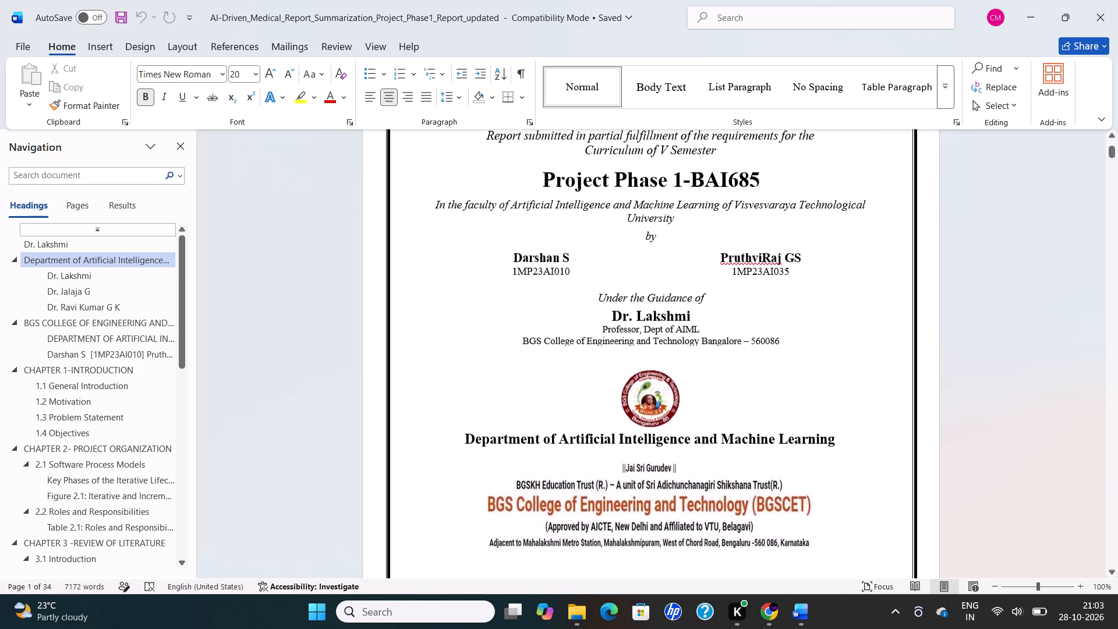
pyautogui.scroll(-2, 383, 251)
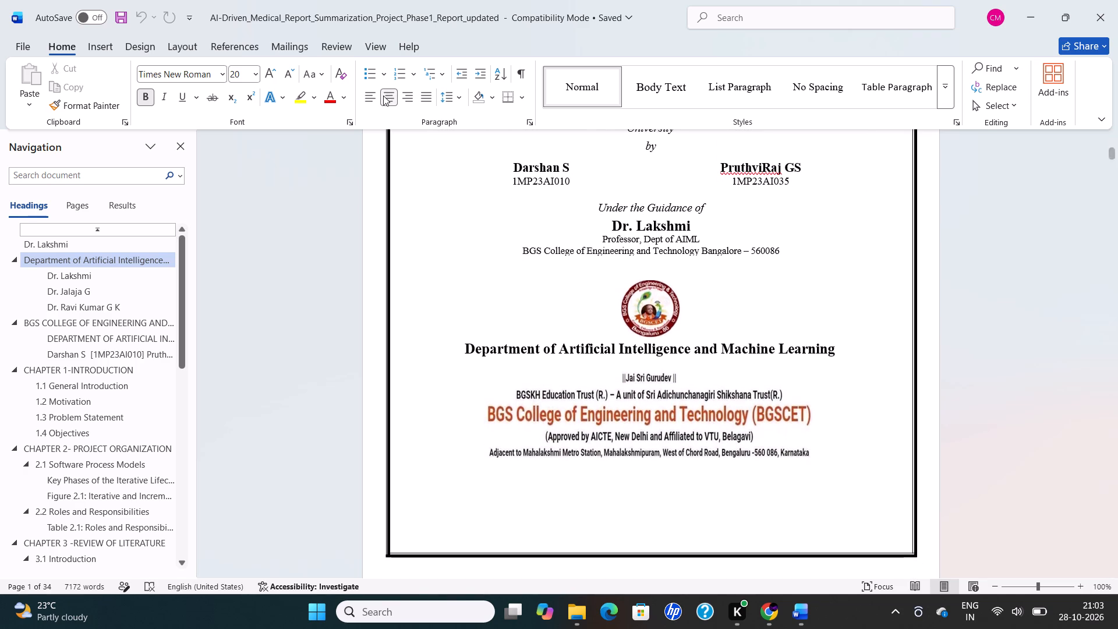
pyautogui.click(622, 226)
pyautogui.press('BackSpace')
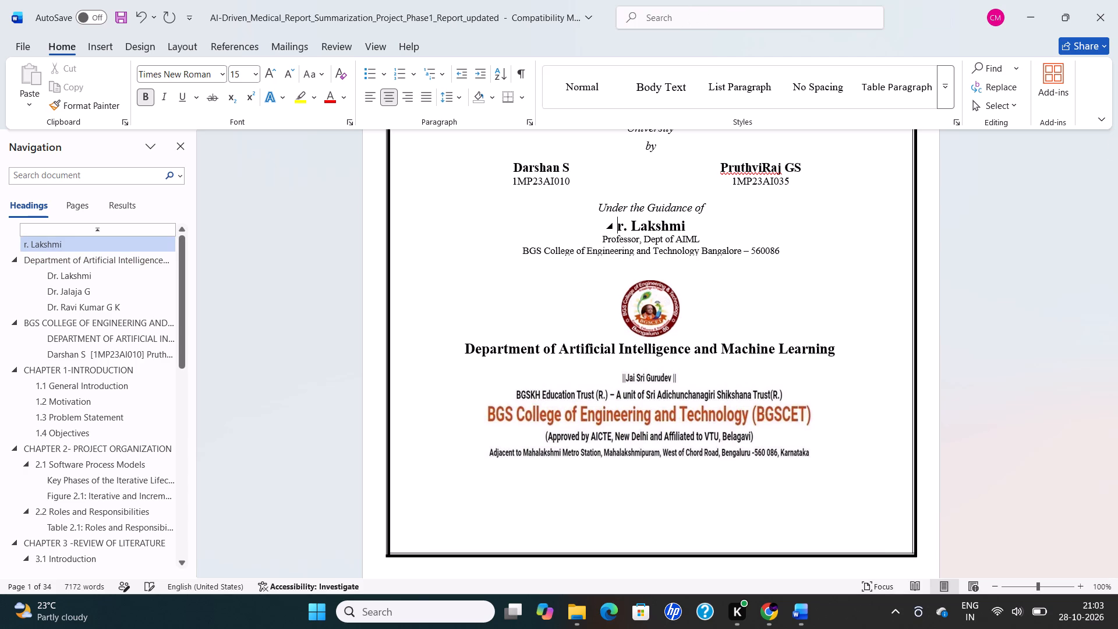
pyautogui.press('m')
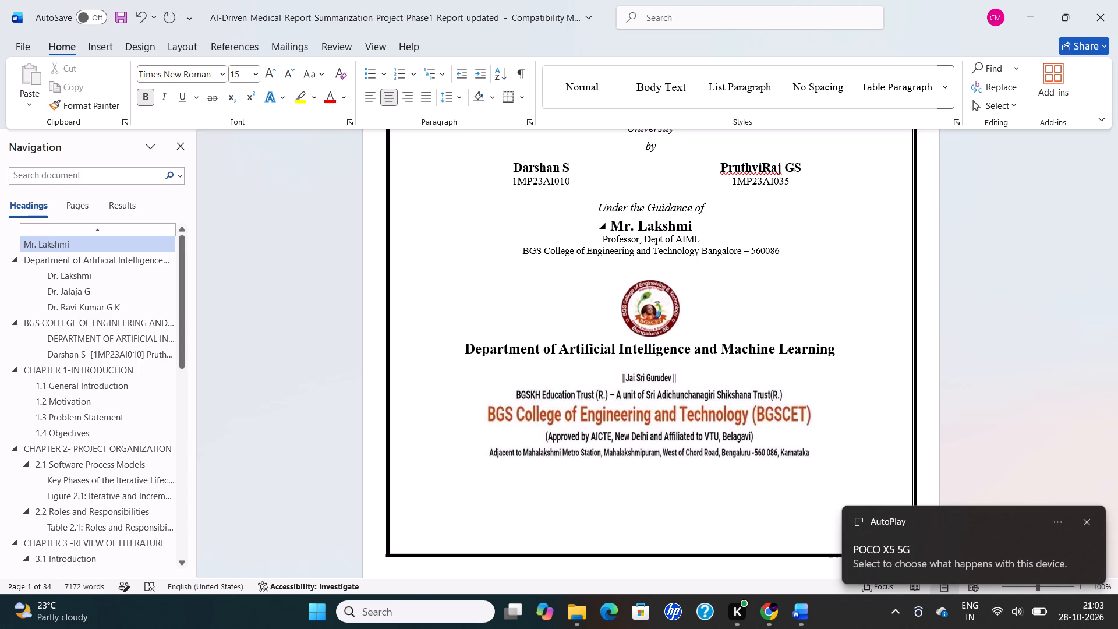
pyautogui.press('Right')
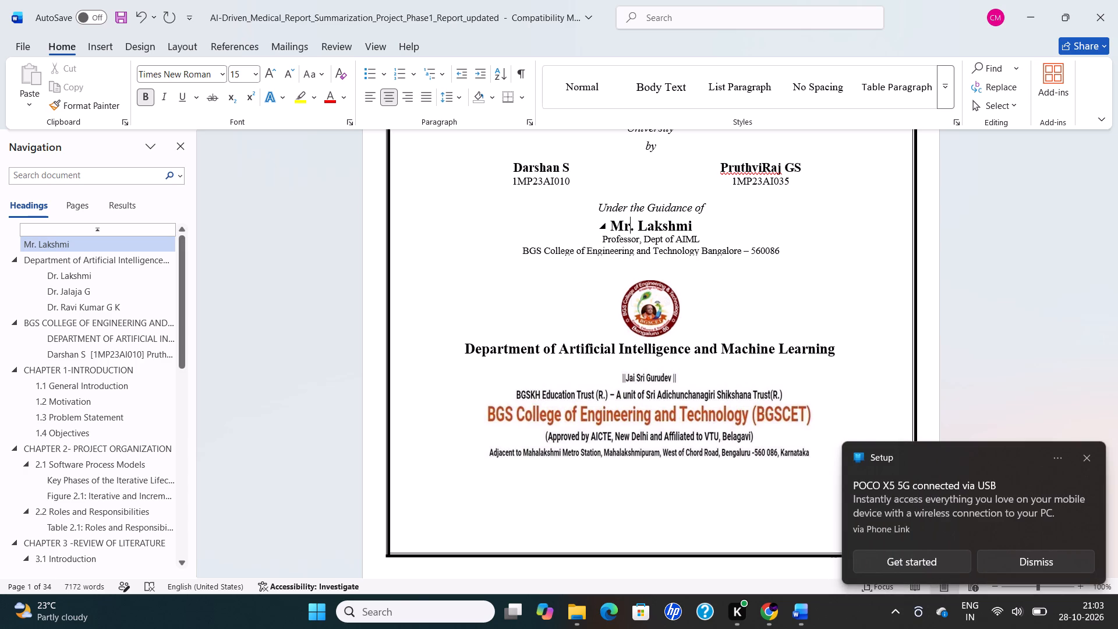
pyautogui.press('s')
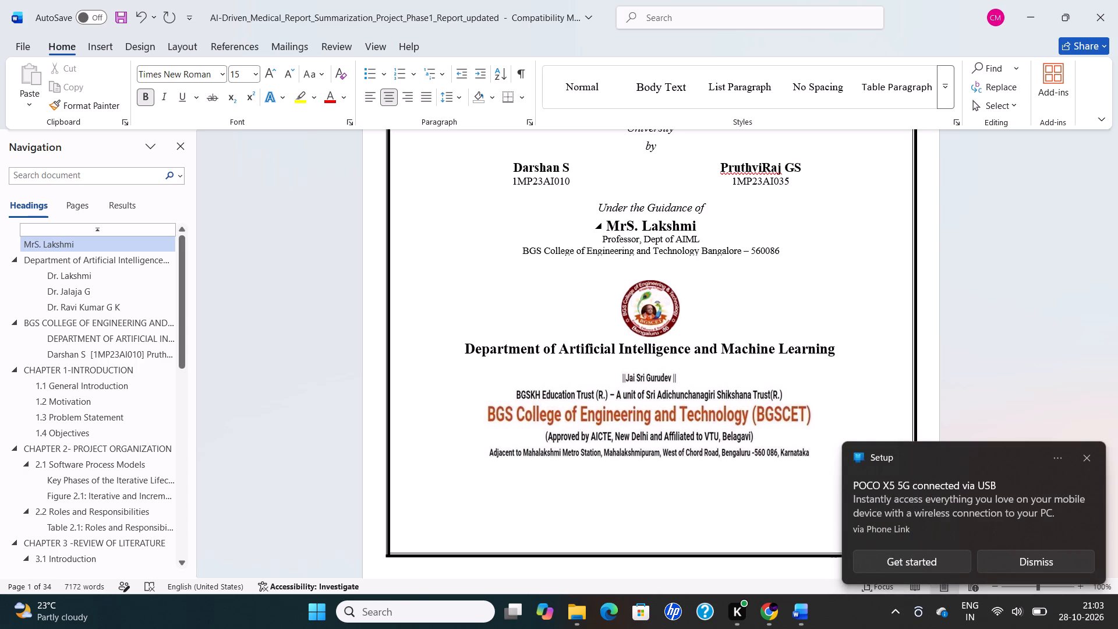
pyautogui.press('BackSpace')
pyautogui.press('s')
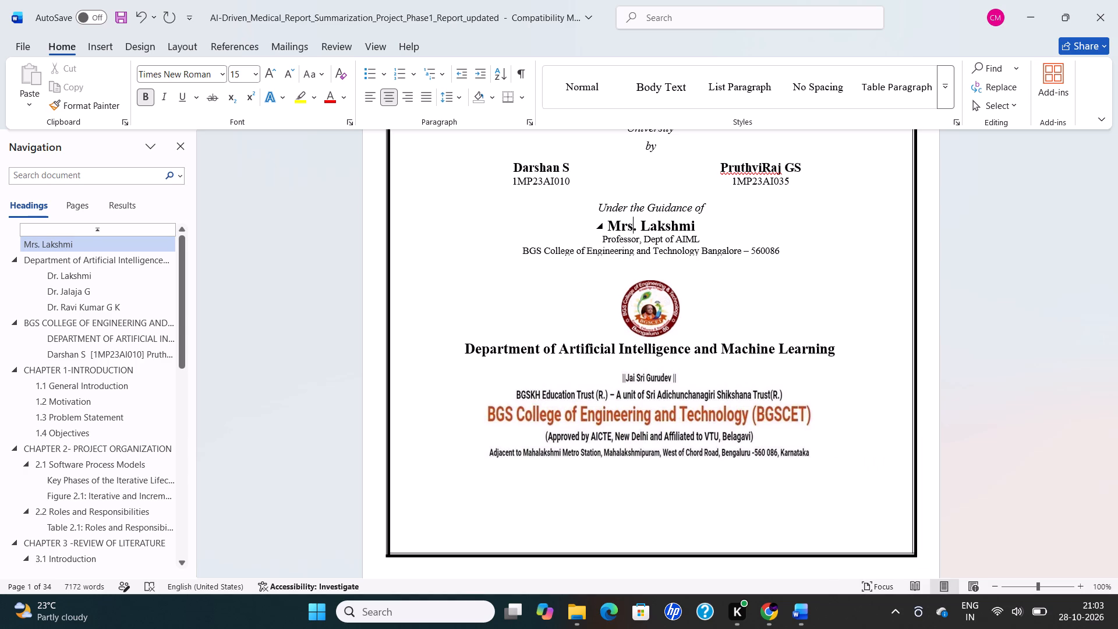
# Add "Assist" before "Professor" in the guide's designation on the cover page.
pyautogui.press('Right')
pyautogui.press('Right')
pyautogui.press('Right')
pyautogui.press('Right')
pyautogui.press('Right')
pyautogui.press('Right')
pyautogui.press('Down')
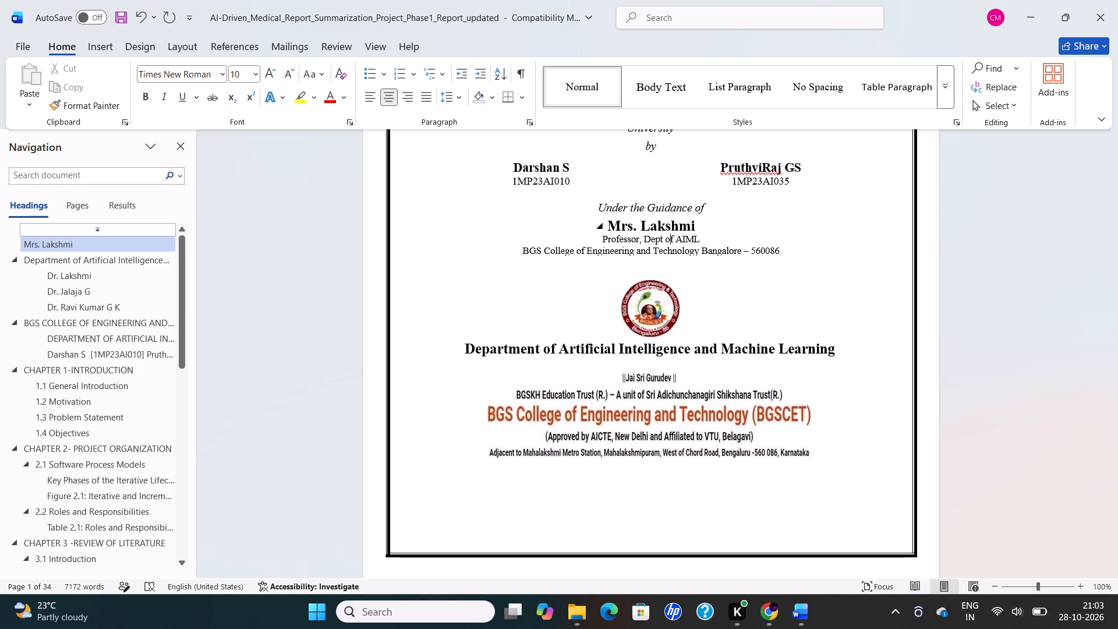
pyautogui.scroll(-1, 622, 226)
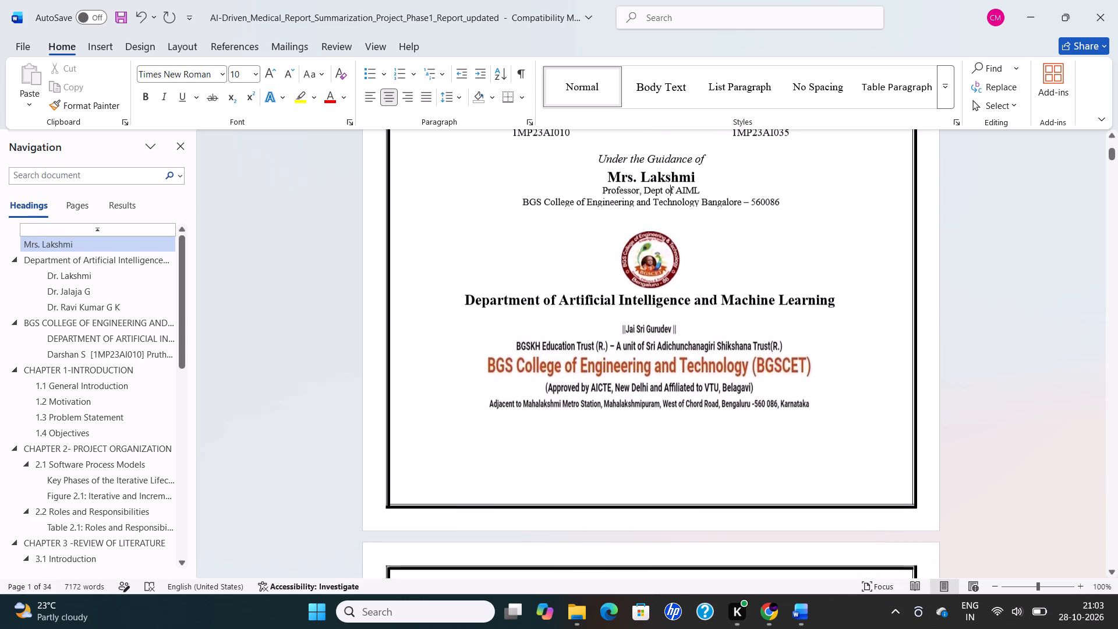
pyautogui.click(602, 190)
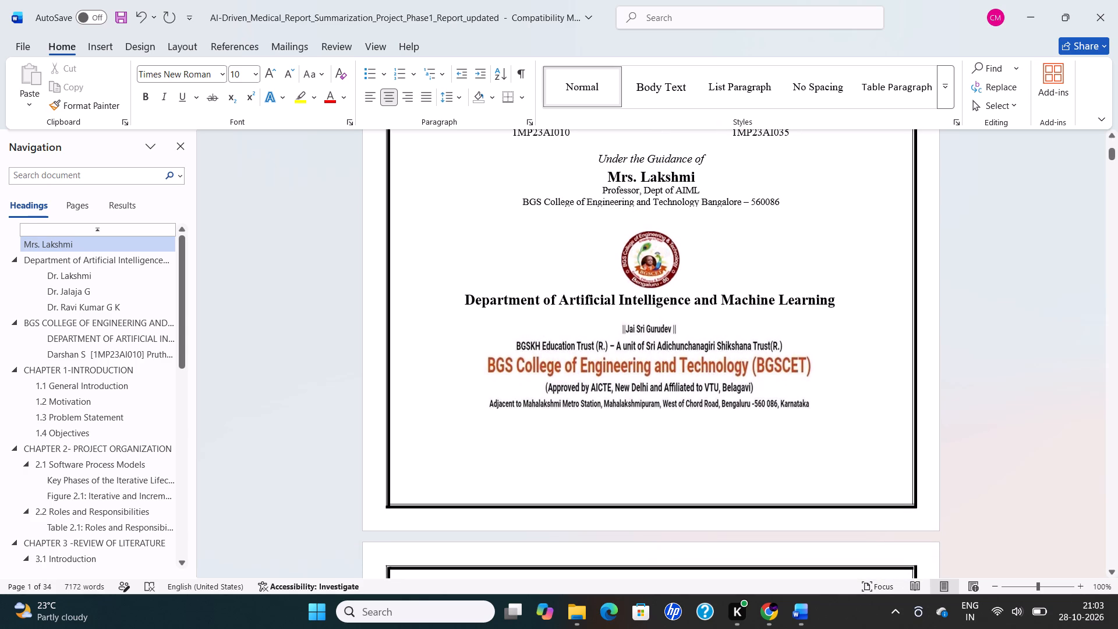
pyautogui.write('ass')
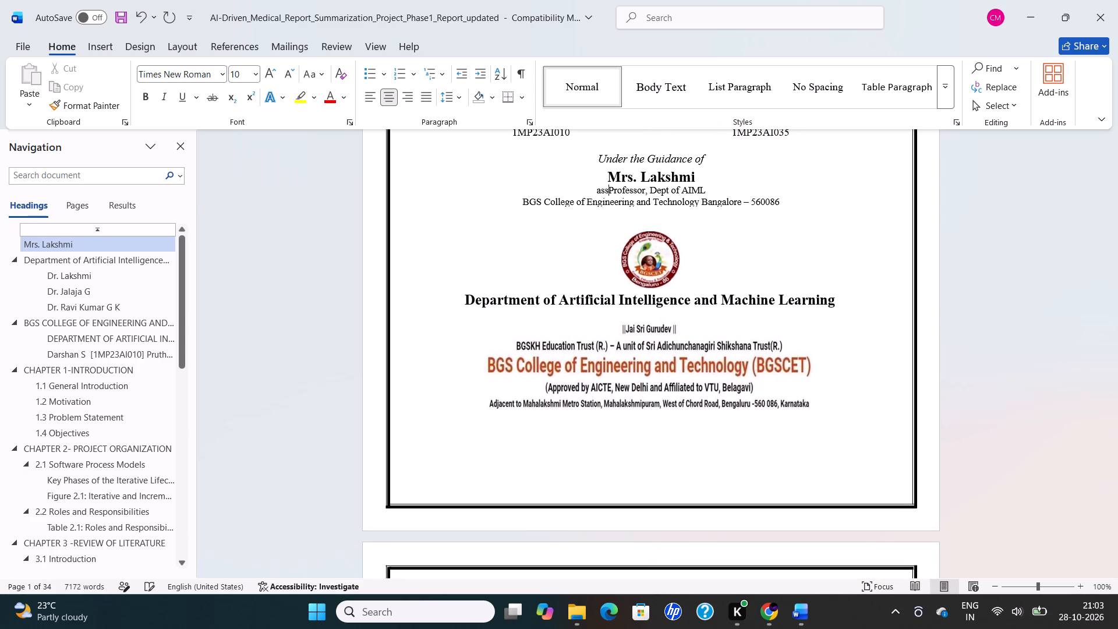
pyautogui.press('space')
pyautogui.press('BackSpace')
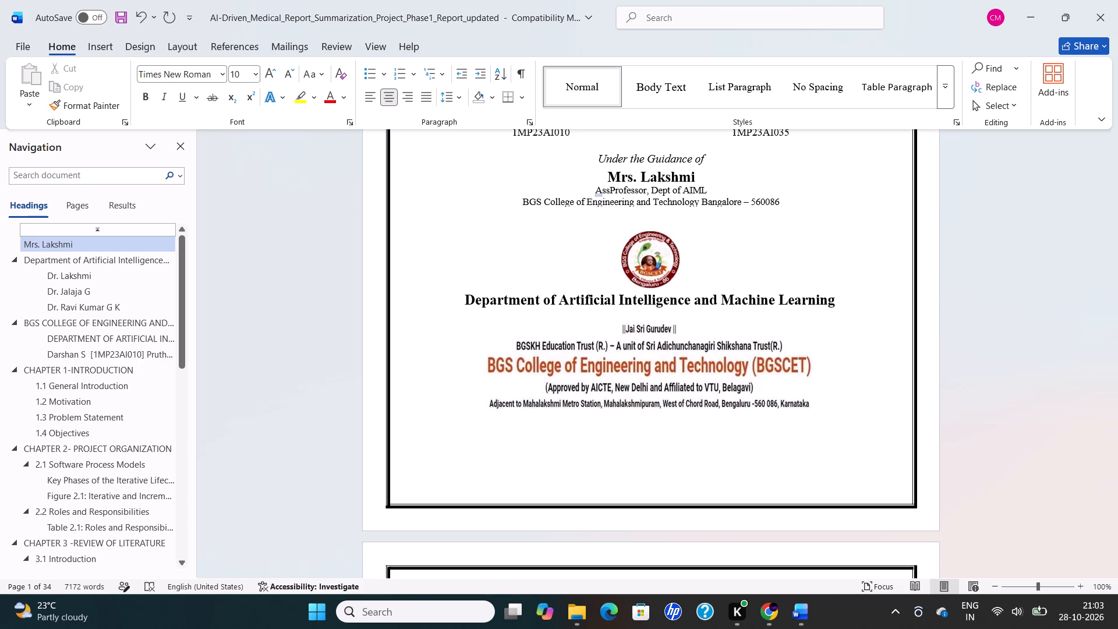
pyautogui.write('ist')
pyautogui.press('space')
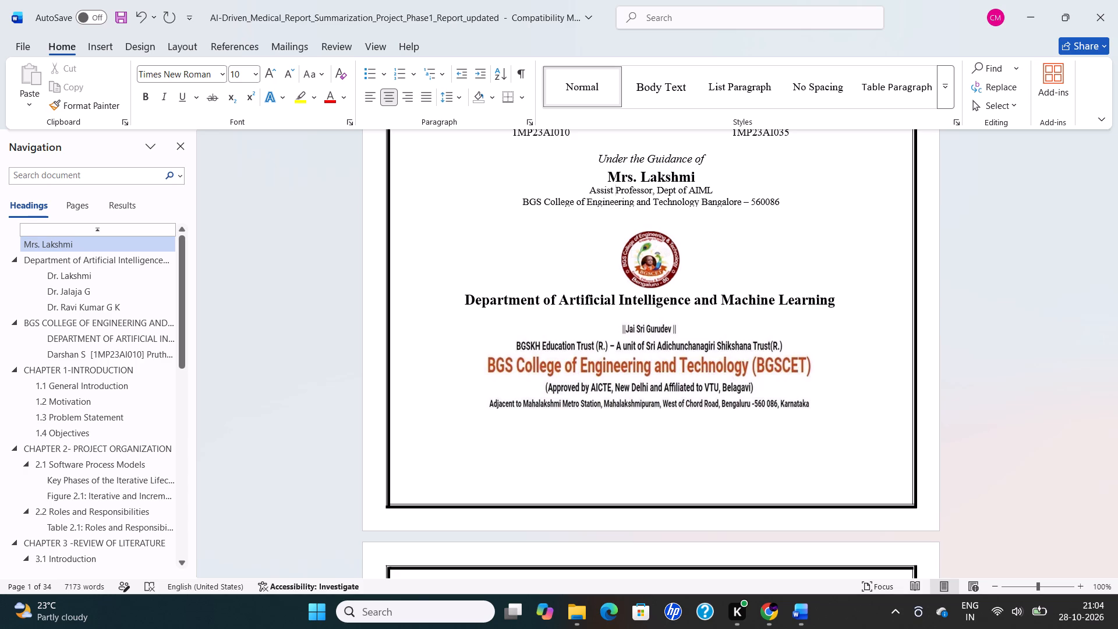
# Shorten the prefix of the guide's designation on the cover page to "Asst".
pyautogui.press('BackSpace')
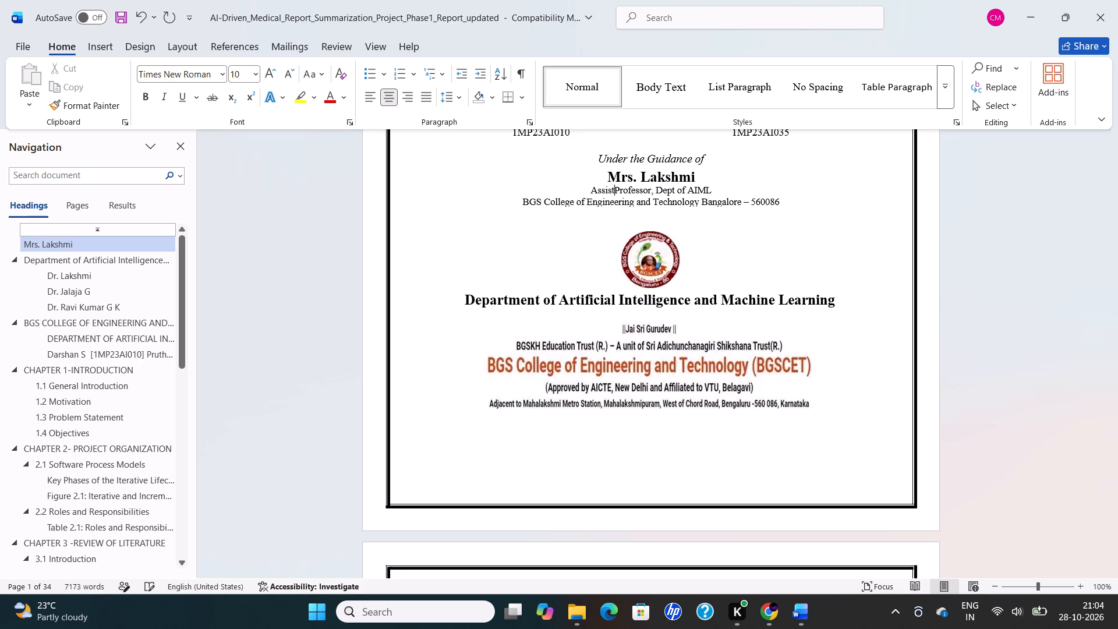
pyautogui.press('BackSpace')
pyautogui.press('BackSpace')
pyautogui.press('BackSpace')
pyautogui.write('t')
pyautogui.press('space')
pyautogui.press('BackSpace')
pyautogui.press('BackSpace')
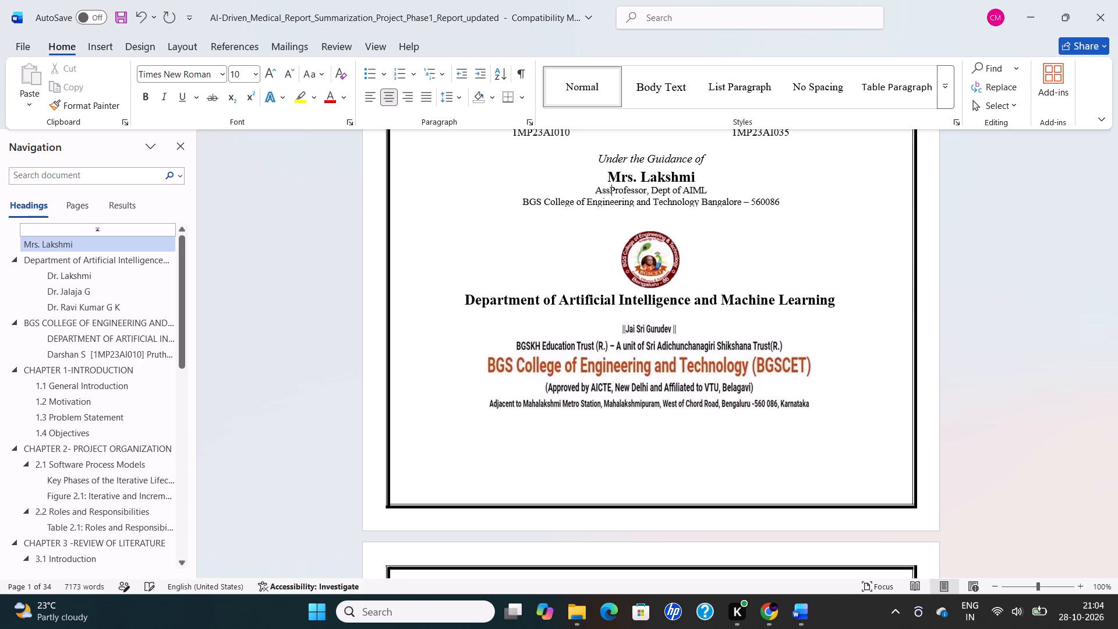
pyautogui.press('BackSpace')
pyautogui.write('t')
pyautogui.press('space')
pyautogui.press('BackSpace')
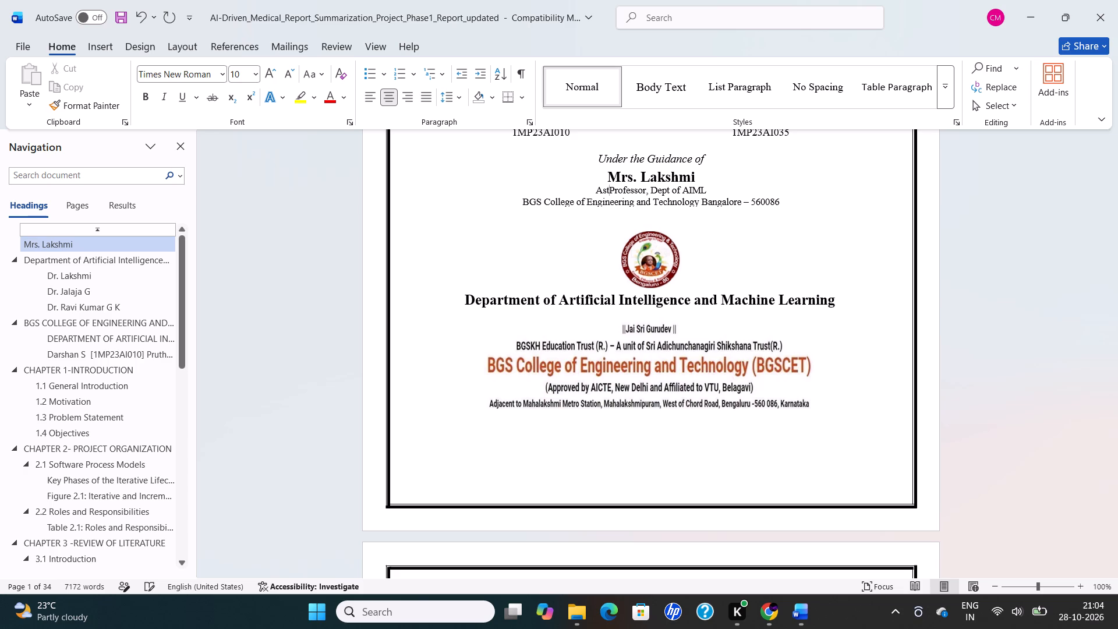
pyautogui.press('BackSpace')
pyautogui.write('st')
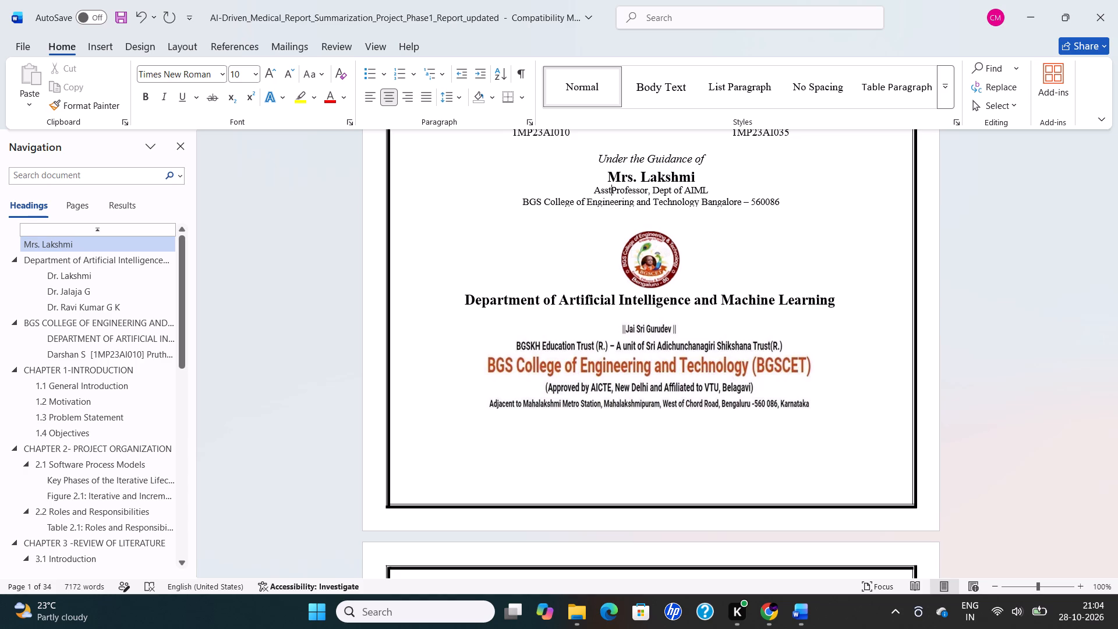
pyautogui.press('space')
# Change the guide's designation on the cover page to read "Ast.Professor".
pyautogui.press('BackSpace')
pyautogui.press('BackSpace')
pyautogui.press('BackSpace')
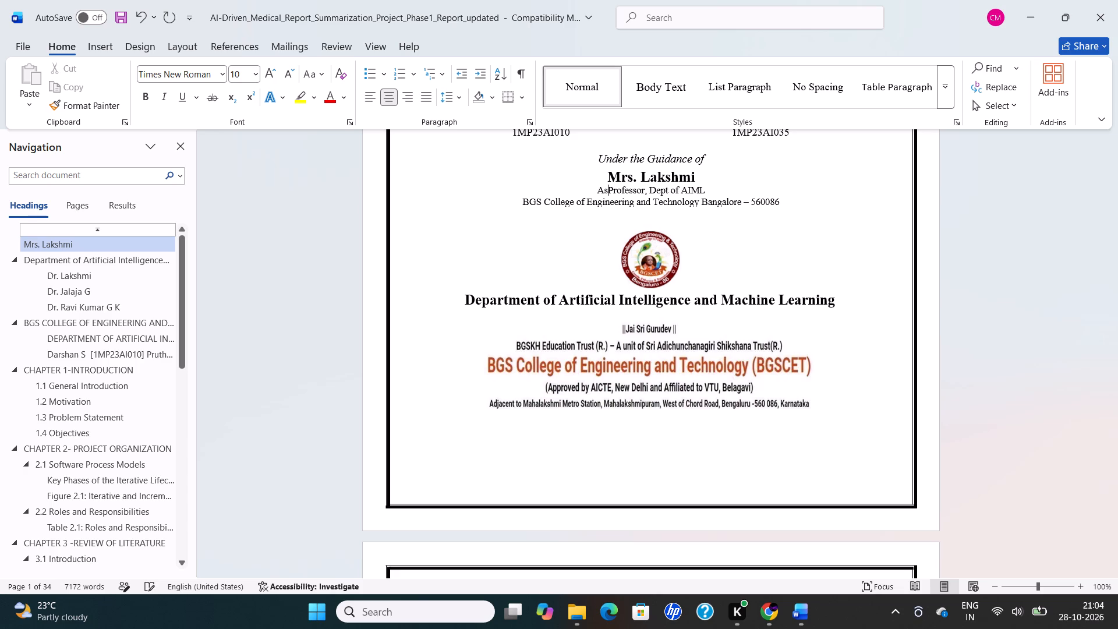
pyautogui.press('t')
pyautogui.press('.')
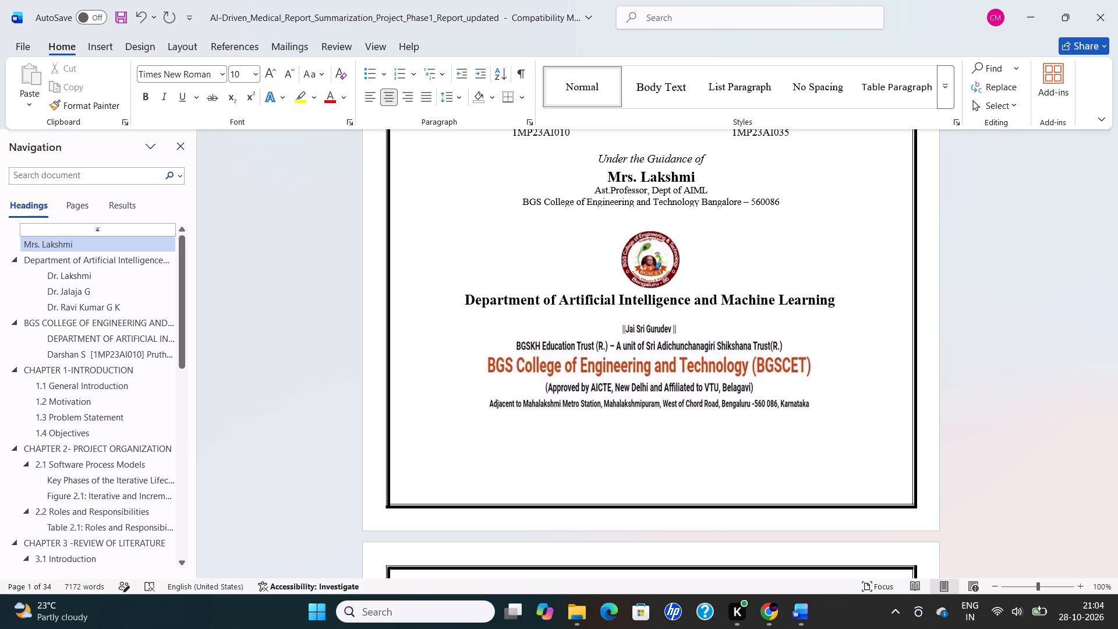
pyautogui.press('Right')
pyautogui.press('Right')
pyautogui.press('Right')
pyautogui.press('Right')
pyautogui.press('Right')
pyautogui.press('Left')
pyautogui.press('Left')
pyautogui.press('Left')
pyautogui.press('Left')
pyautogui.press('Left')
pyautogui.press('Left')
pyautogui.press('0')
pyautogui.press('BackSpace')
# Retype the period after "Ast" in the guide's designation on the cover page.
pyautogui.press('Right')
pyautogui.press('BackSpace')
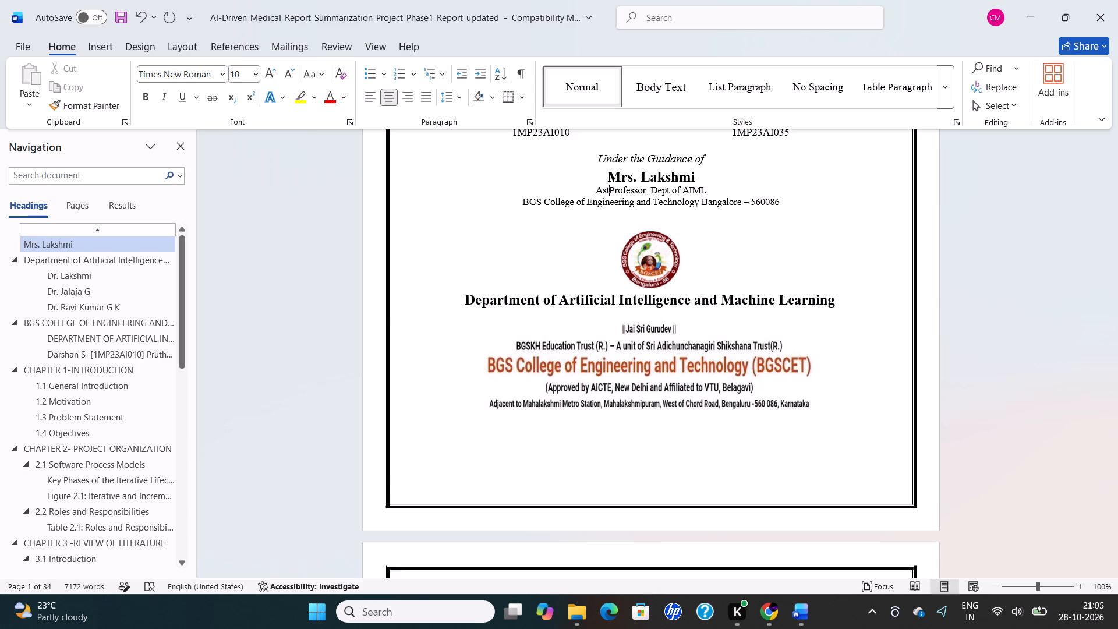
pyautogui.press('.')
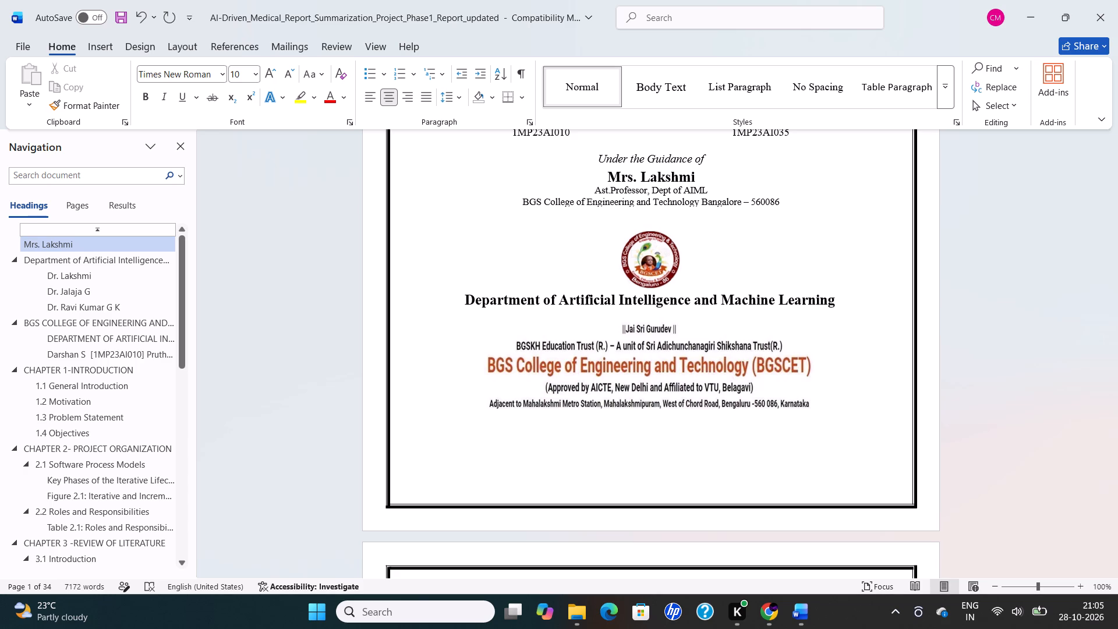
# Replace "Dr" with "mrs" before the guide's name in the certificate page's signature block.
pyautogui.scroll(-2, 602, 190)
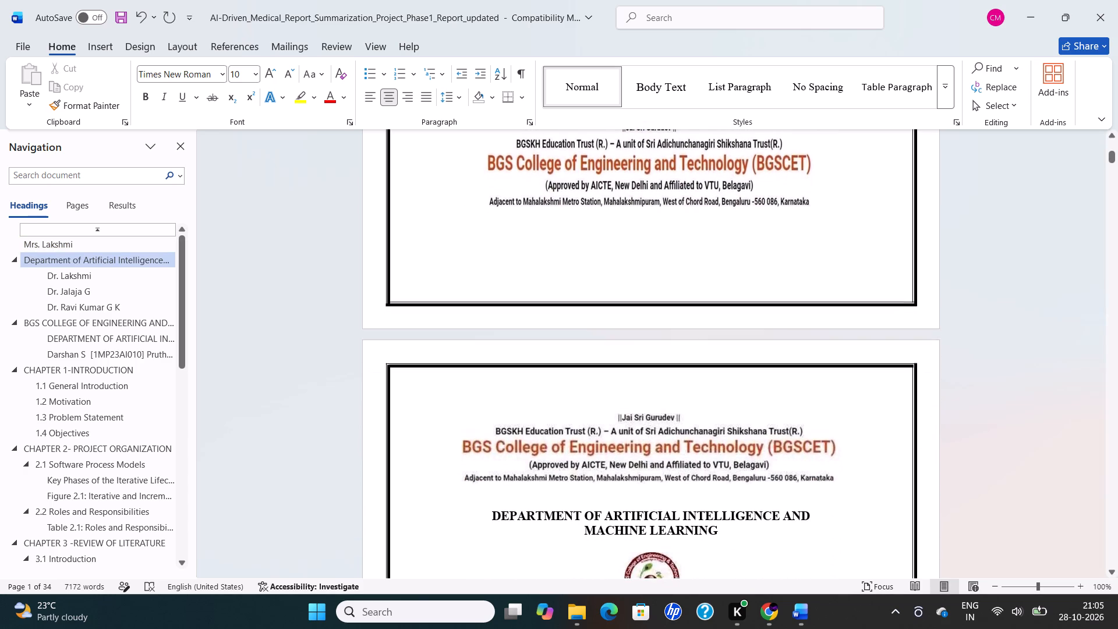
pyautogui.scroll(-6, 602, 190)
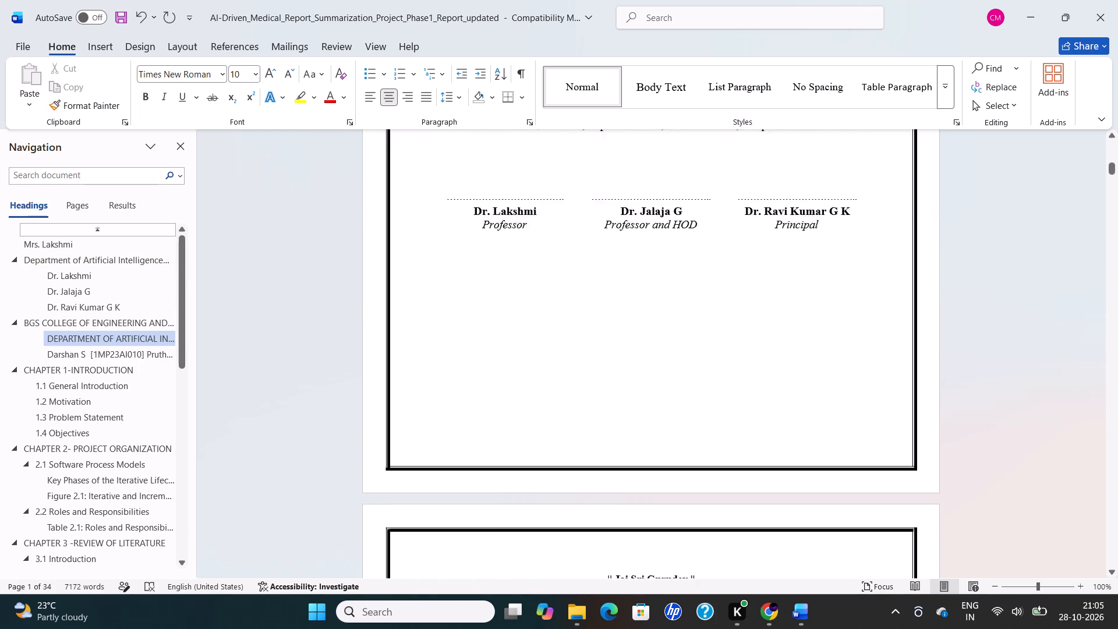
pyautogui.scroll(-1, 602, 190)
pyautogui.scroll(2, 602, 190)
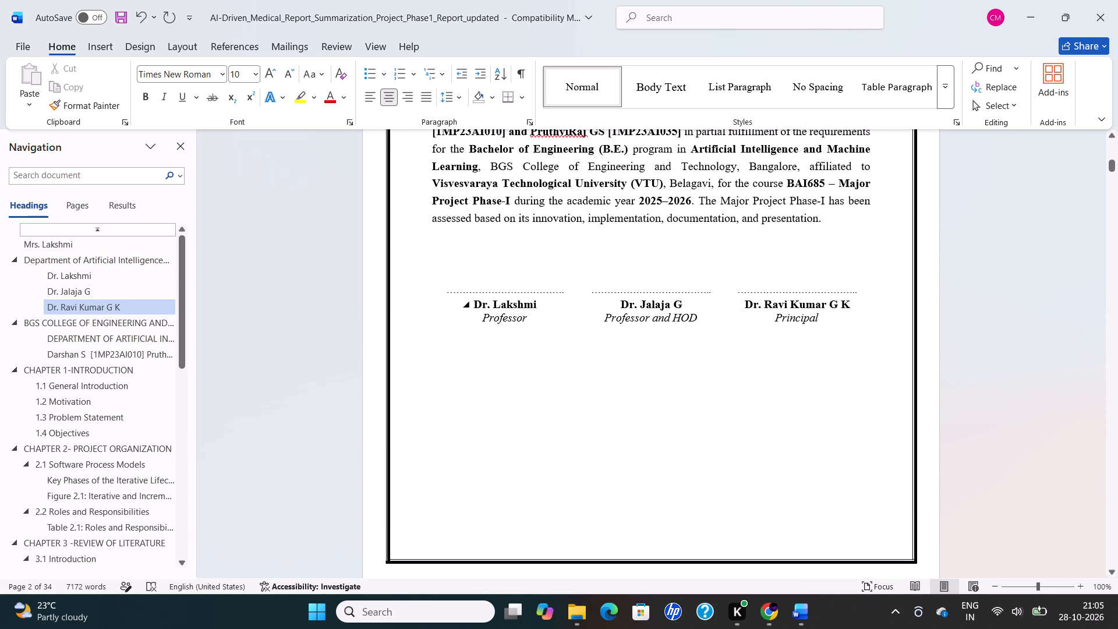
pyautogui.click(486, 309)
pyautogui.press('BackSpace')
pyautogui.press('BackSpace')
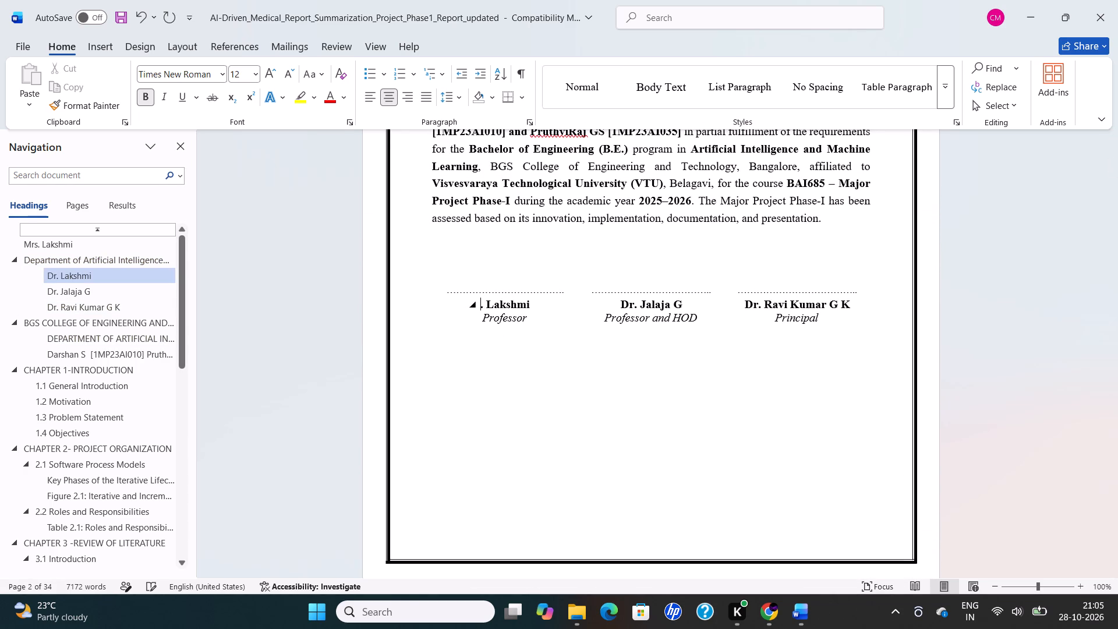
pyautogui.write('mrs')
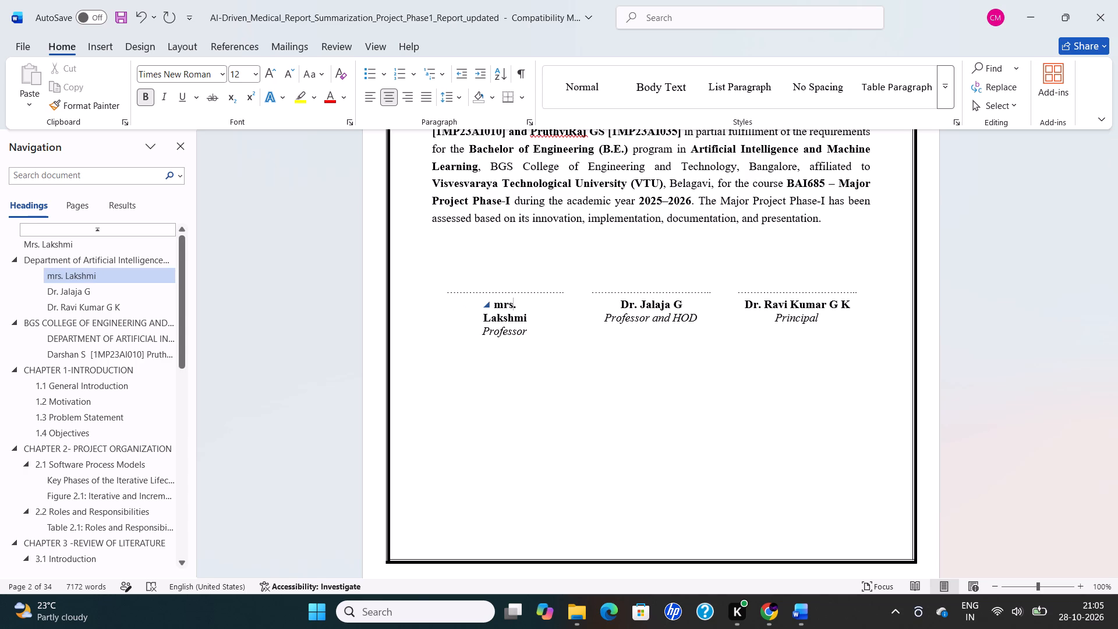
# Left-align the guide's name in the certificate's signature block and remove the space after "mrs." to fit it on one line.
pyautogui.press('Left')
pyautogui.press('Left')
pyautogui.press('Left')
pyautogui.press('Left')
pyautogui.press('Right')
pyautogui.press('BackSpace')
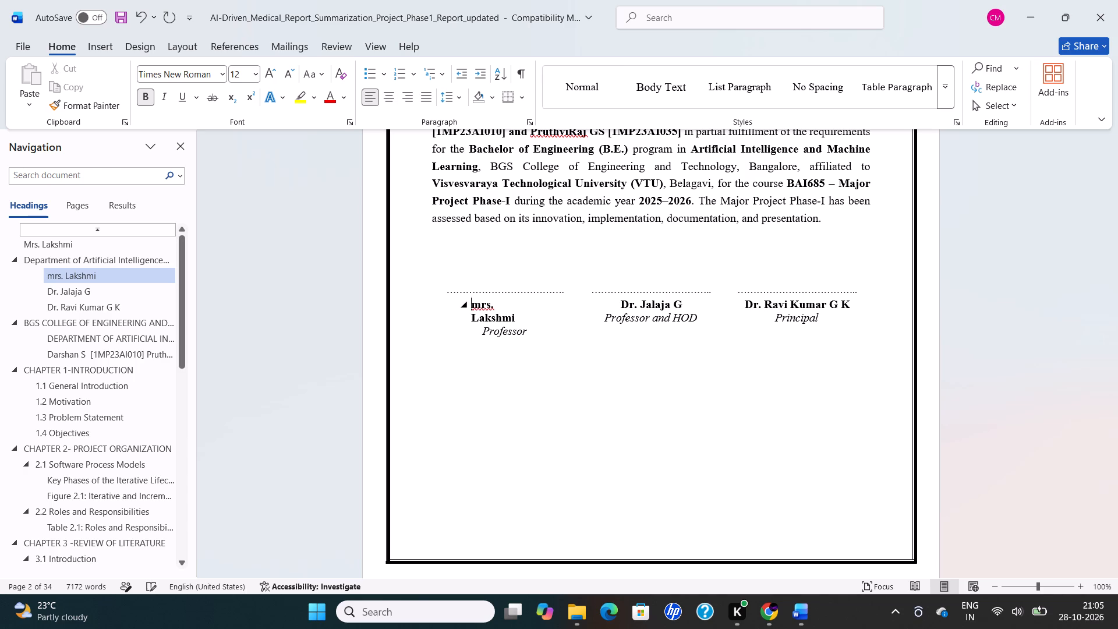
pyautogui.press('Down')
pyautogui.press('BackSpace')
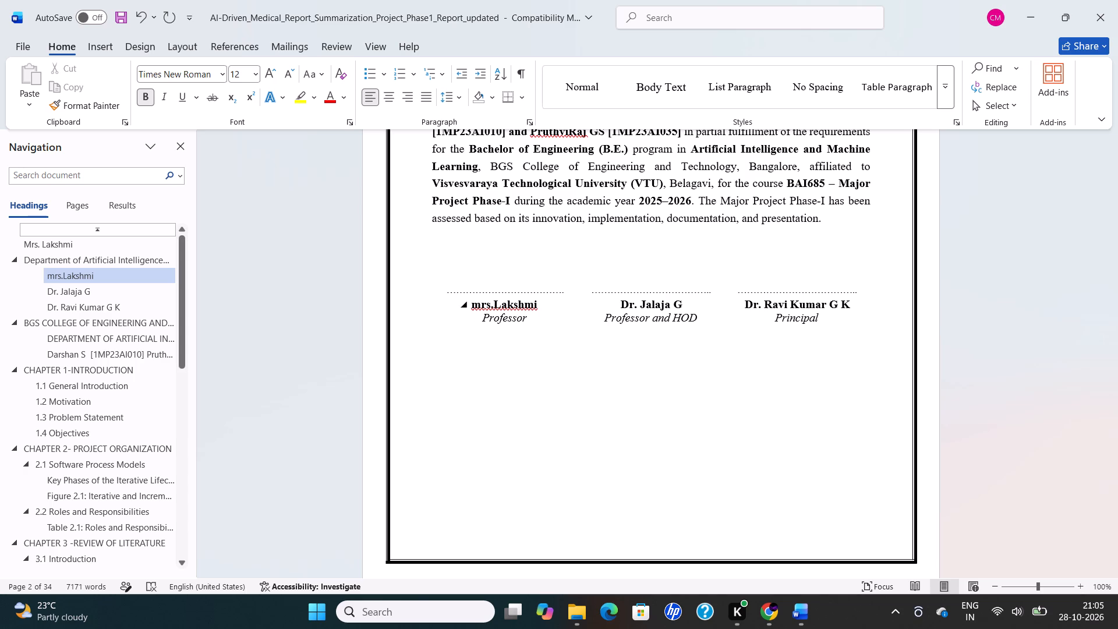
# Capitalise the guide's title as "Mrs" in the certificate's signature block.
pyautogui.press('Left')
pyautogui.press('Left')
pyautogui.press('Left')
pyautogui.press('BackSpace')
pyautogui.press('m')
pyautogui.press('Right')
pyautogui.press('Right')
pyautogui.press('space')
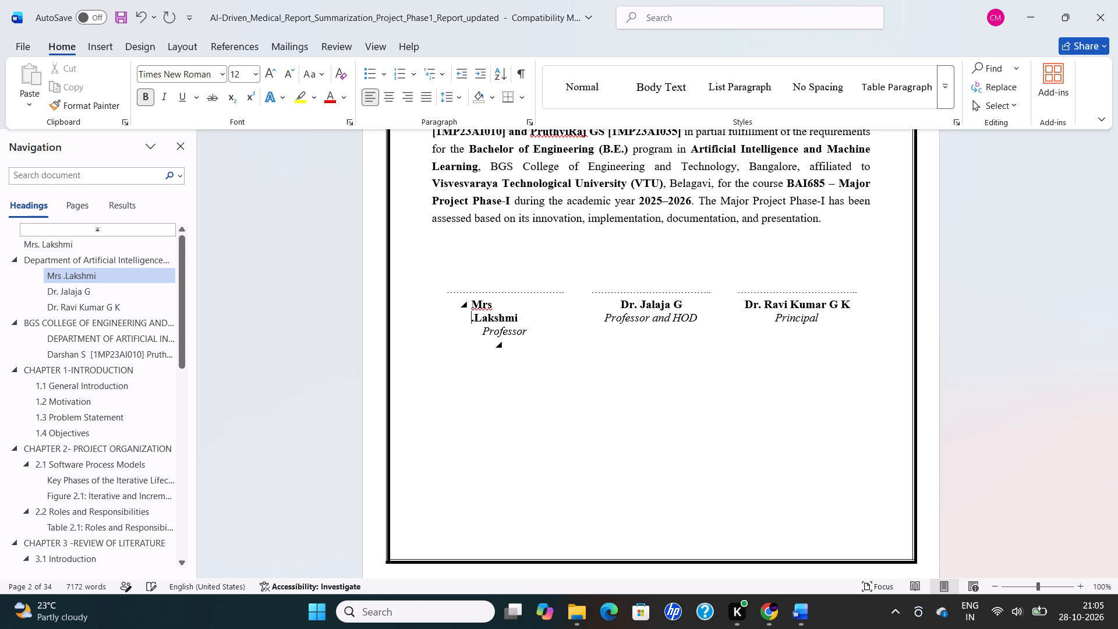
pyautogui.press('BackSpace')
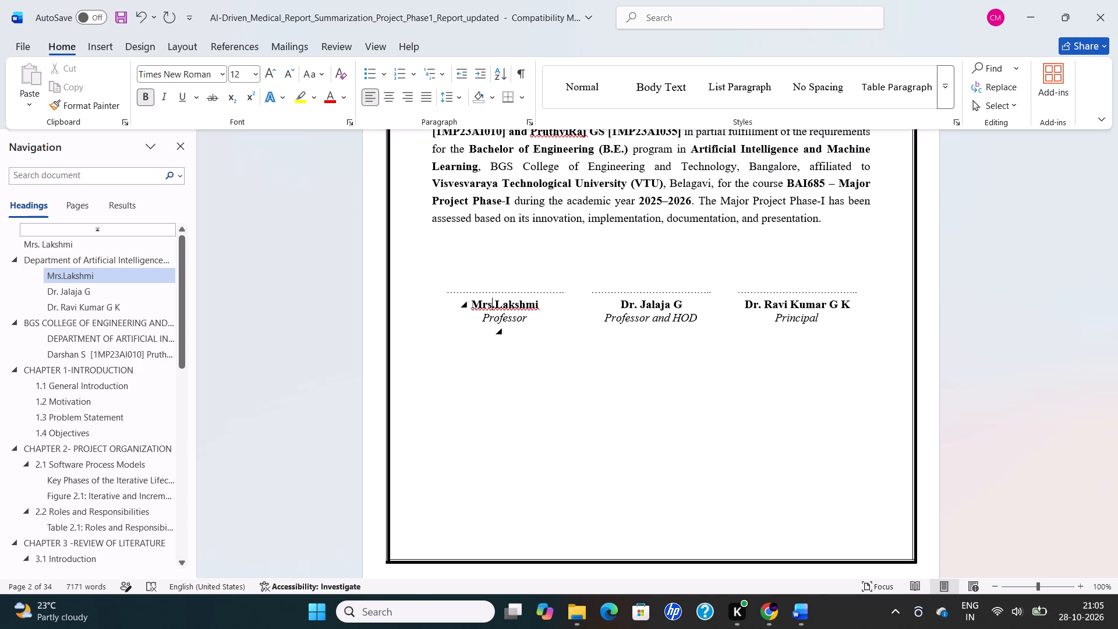
# Add "Ast." before "Professor" in the designation under the guide's name on the certificate page.
pyautogui.click(482, 321)
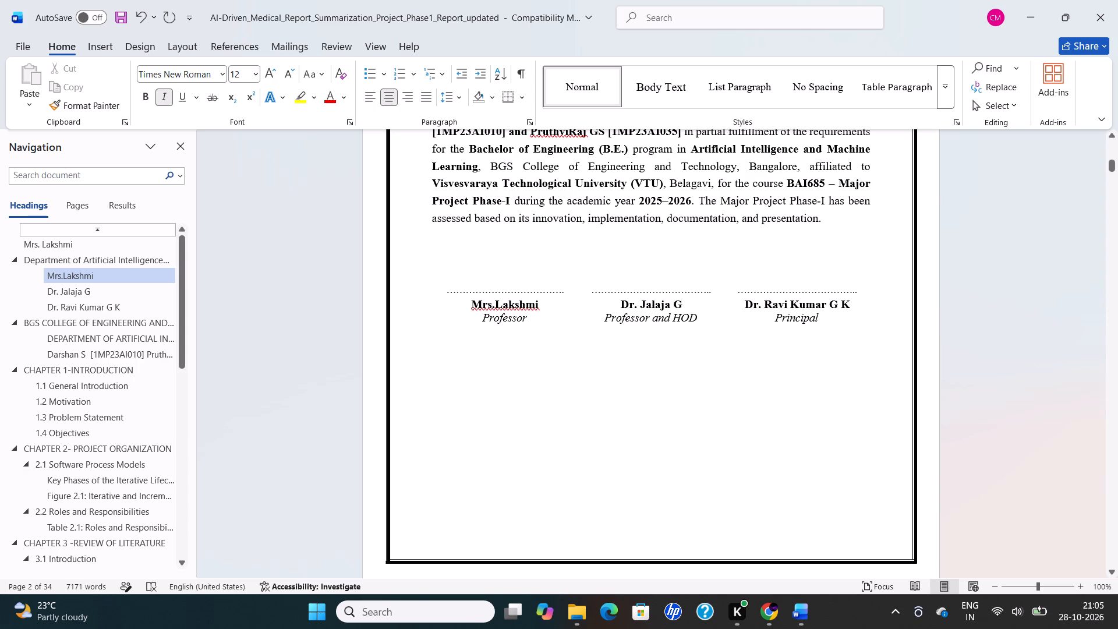
pyautogui.press('Left')
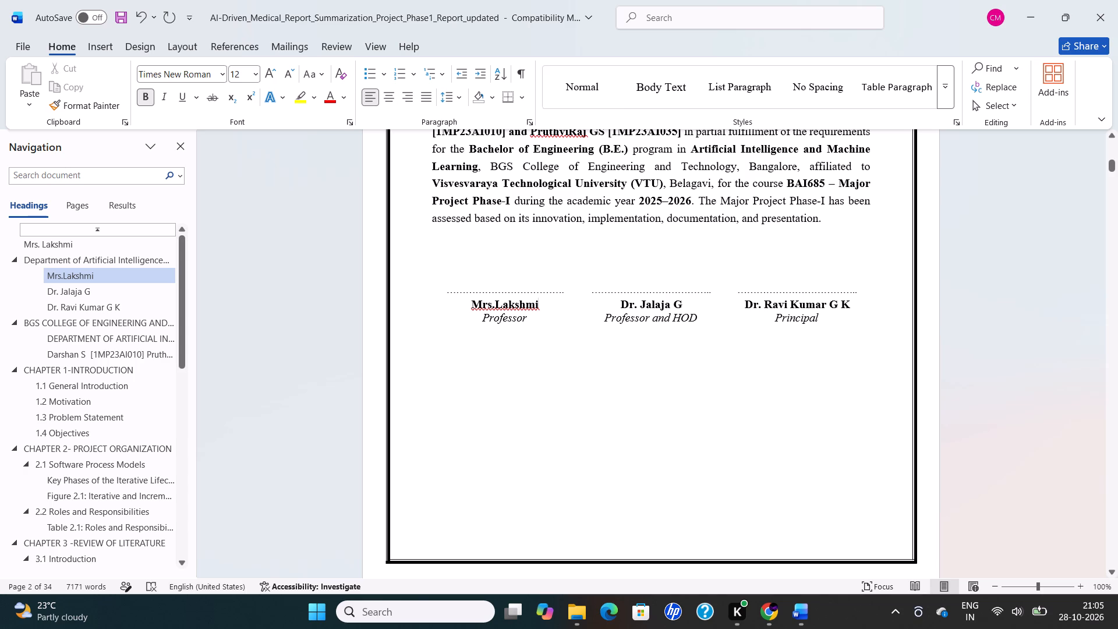
pyautogui.press('Right')
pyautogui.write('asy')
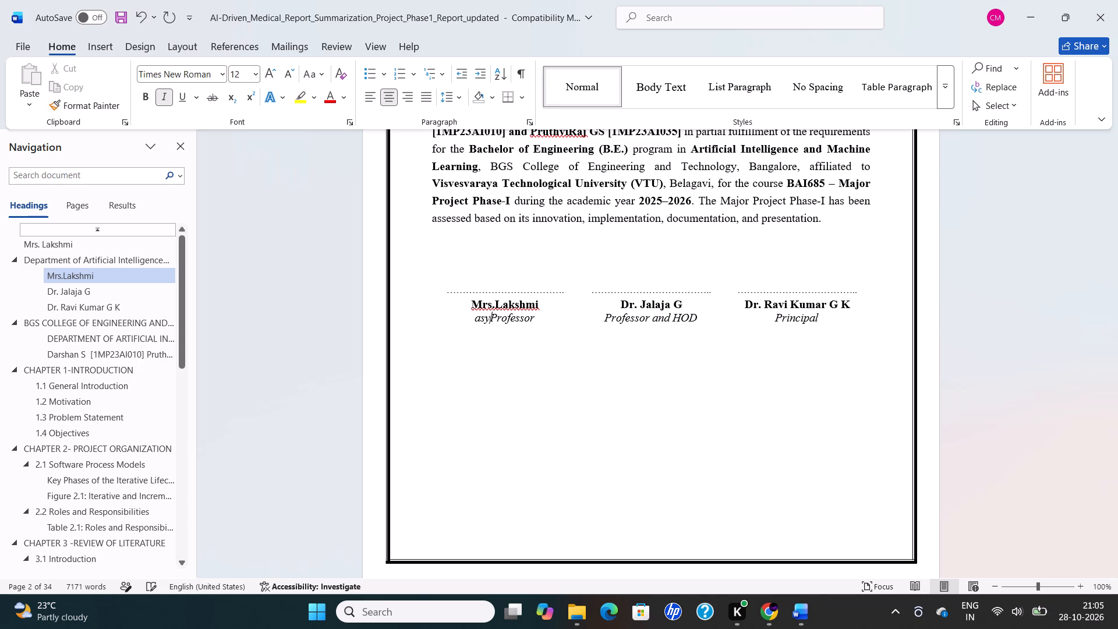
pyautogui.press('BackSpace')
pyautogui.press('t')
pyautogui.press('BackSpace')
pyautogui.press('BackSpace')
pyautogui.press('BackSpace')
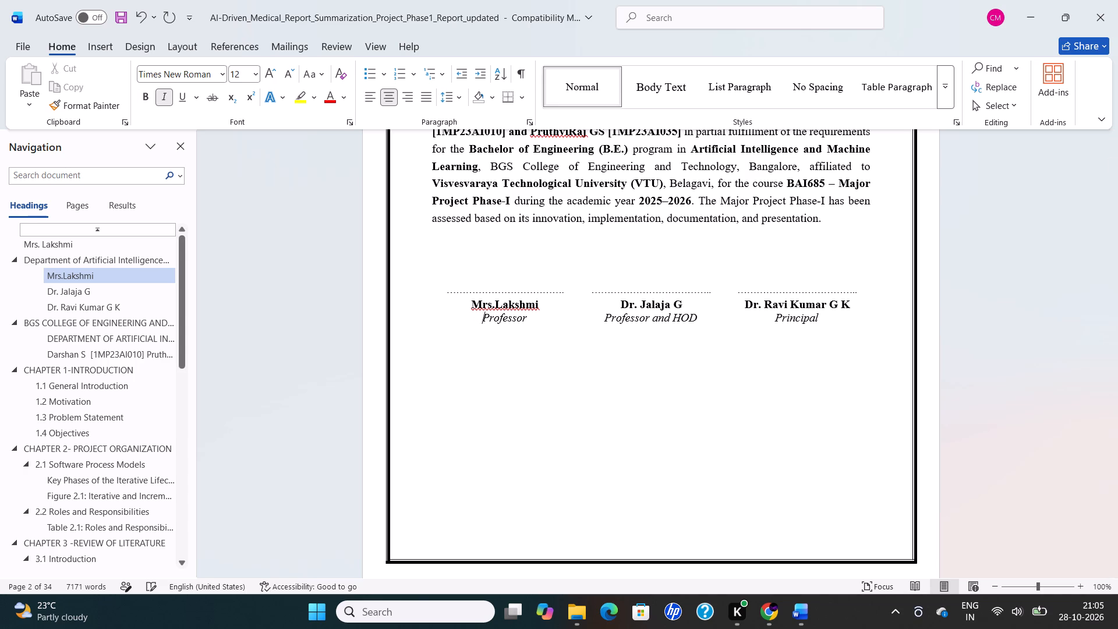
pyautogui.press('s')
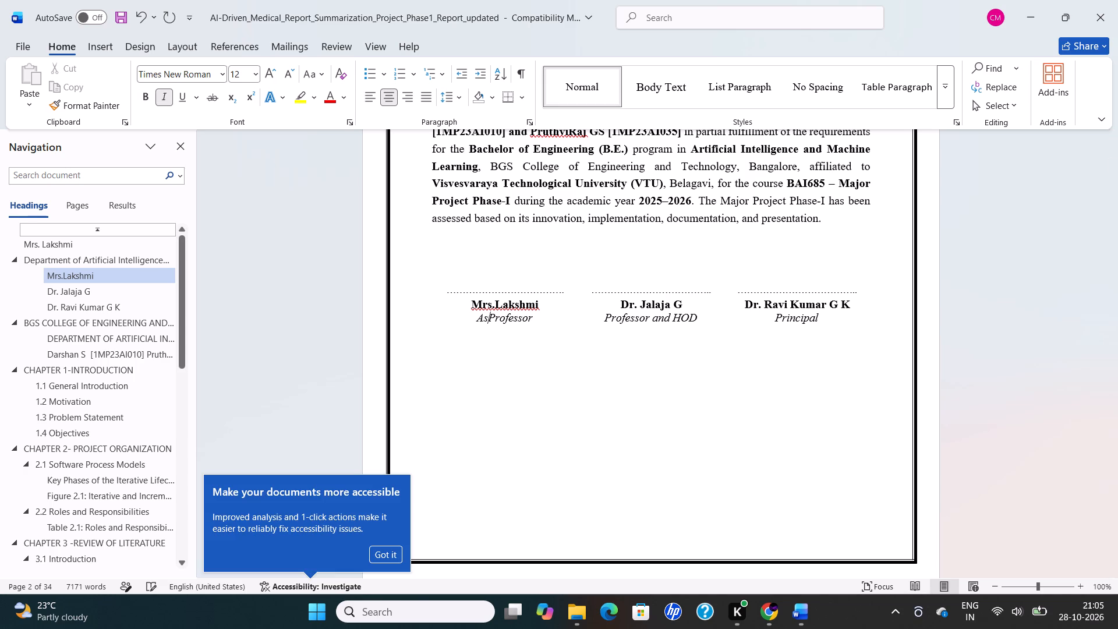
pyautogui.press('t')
pyautogui.click(406, 501)
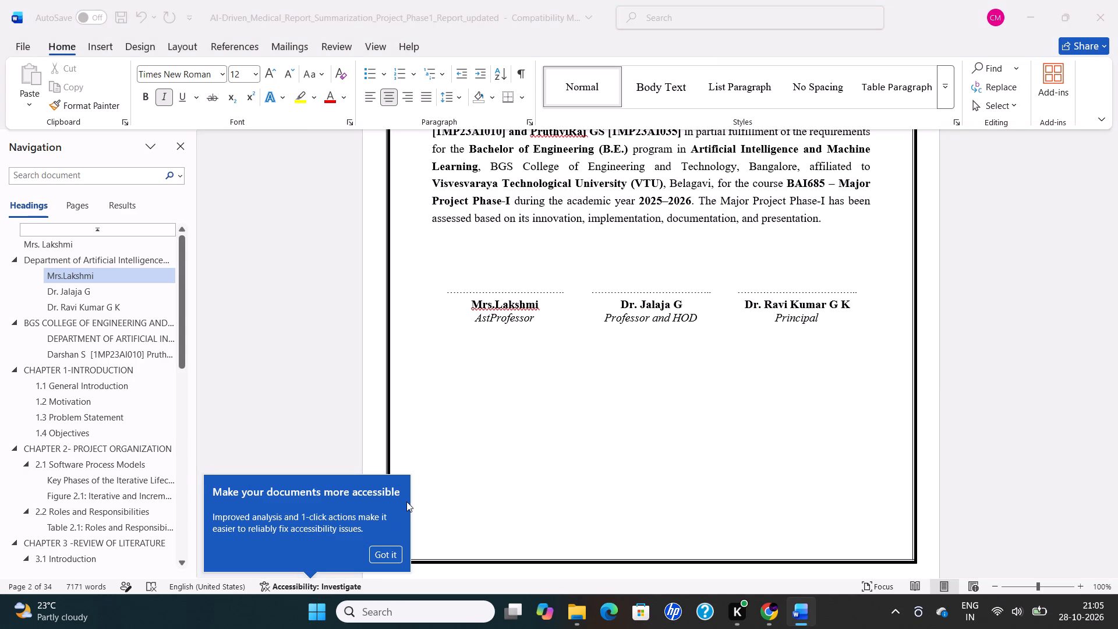
pyautogui.click(418, 498)
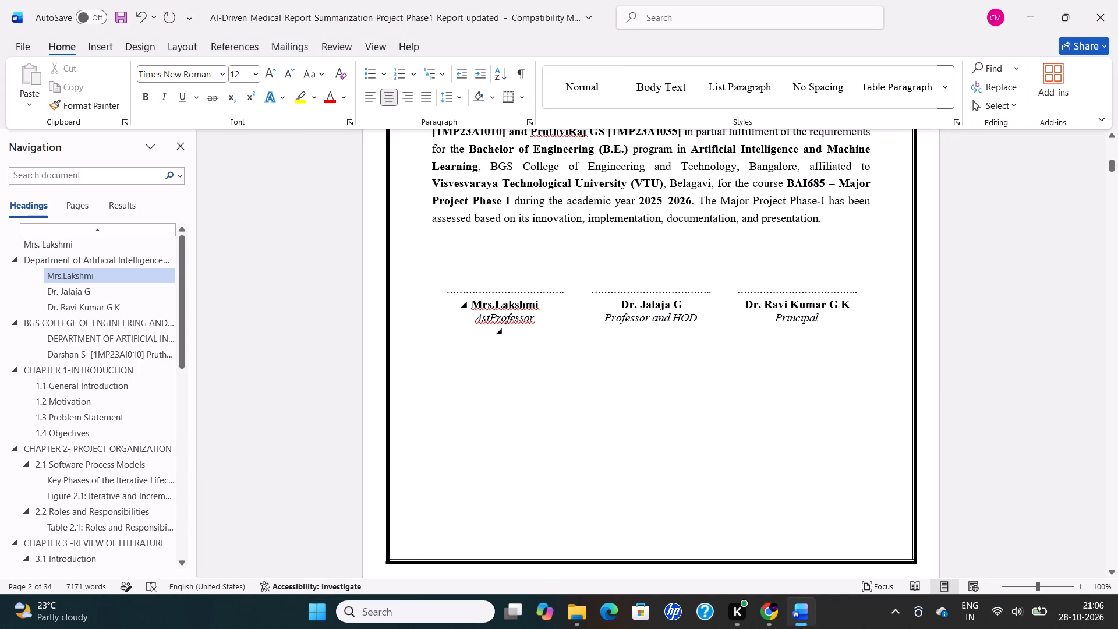
pyautogui.click(490, 322)
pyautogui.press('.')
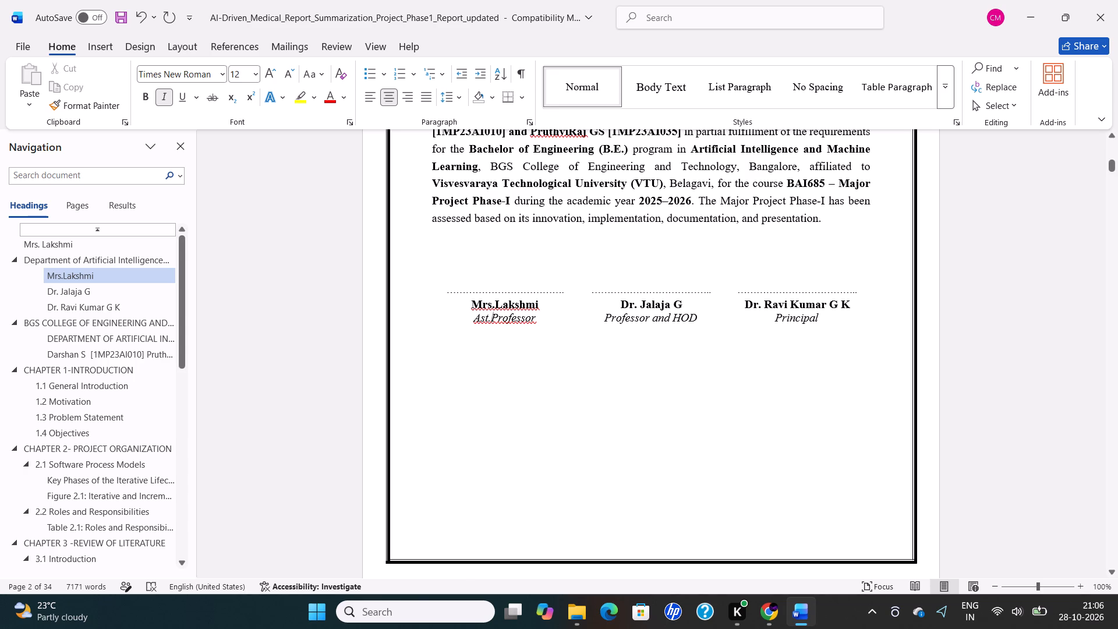
# Look over the certificate and declaration pages for guide and signatory details.
pyautogui.scroll(4, 622, 348)
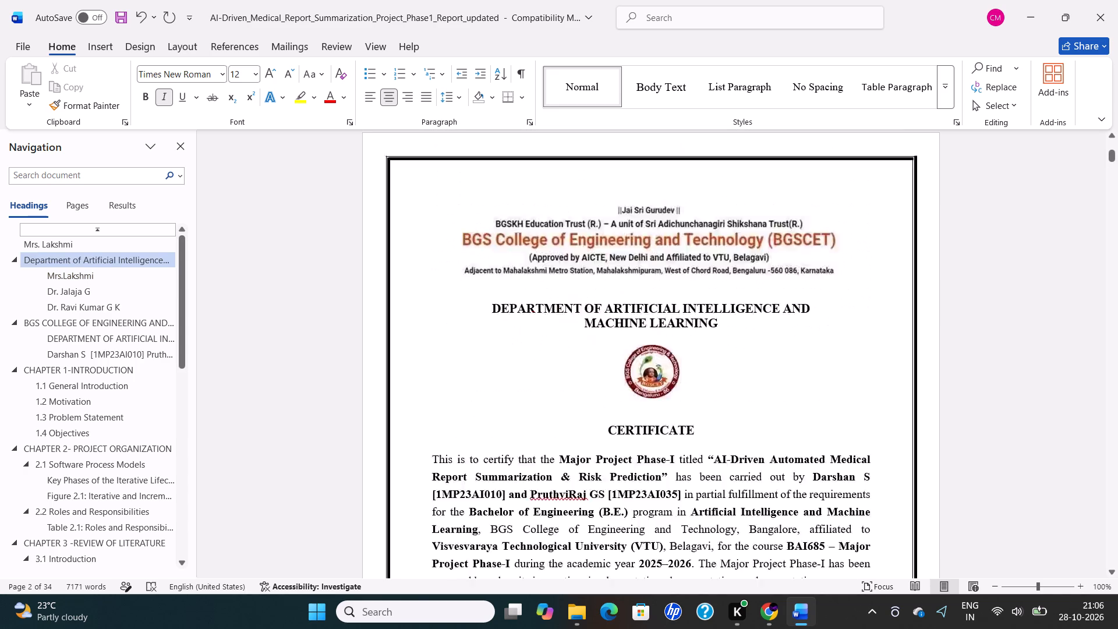
pyautogui.scroll(2, 622, 348)
pyautogui.scroll(-9, 622, 348)
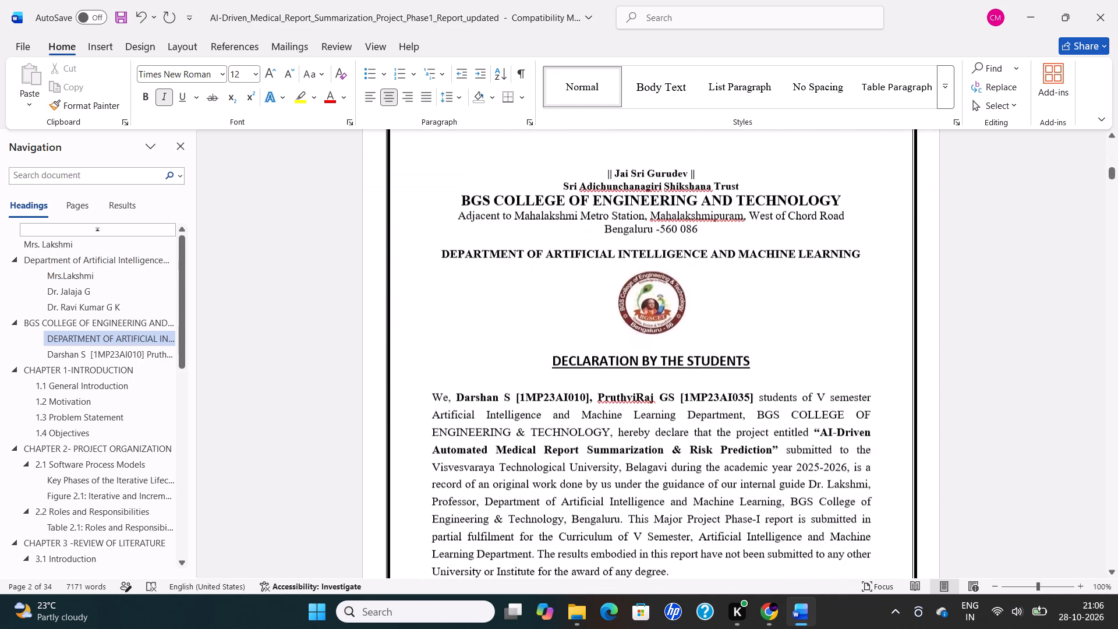
pyautogui.scroll(5, 622, 348)
pyautogui.scroll(-1, 622, 348)
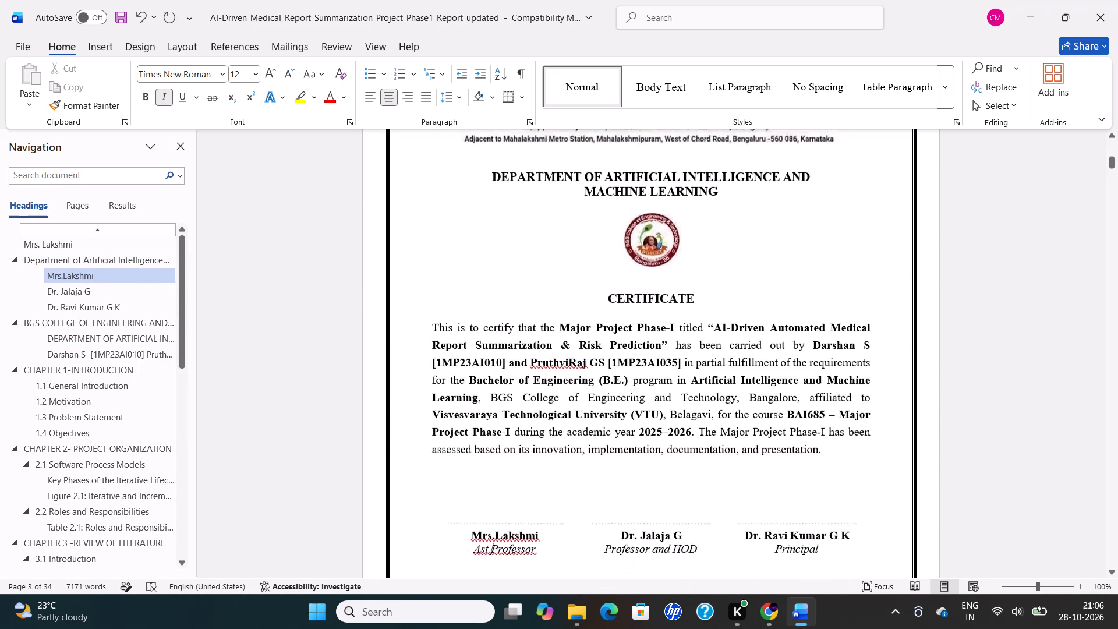
pyautogui.scroll(-1, 622, 348)
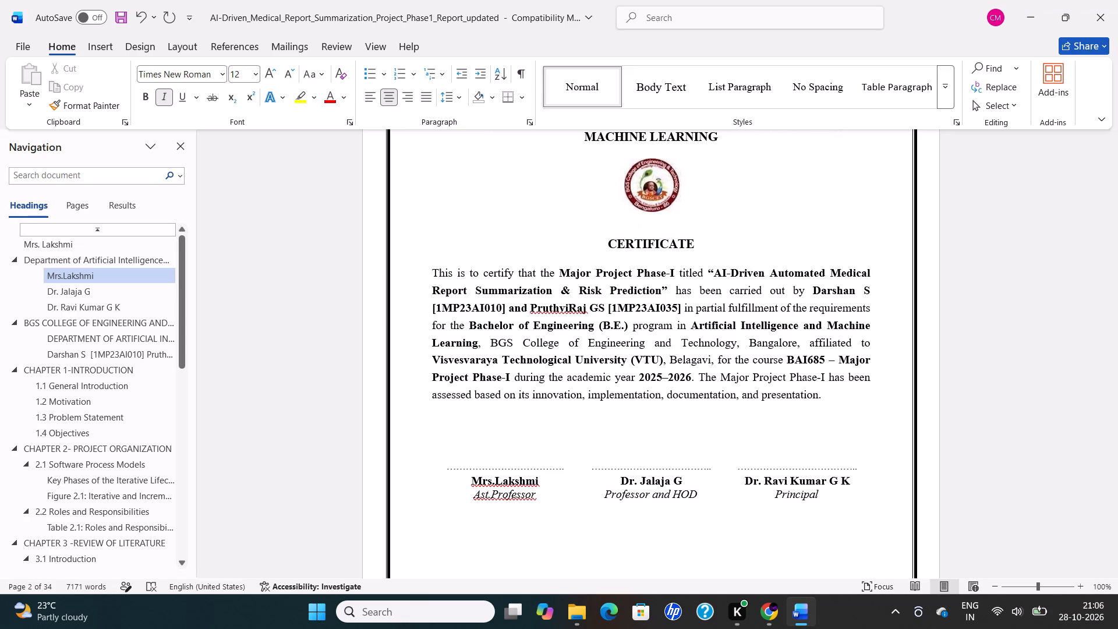
pyautogui.scroll(-3, 622, 348)
pyautogui.scroll(1, 622, 348)
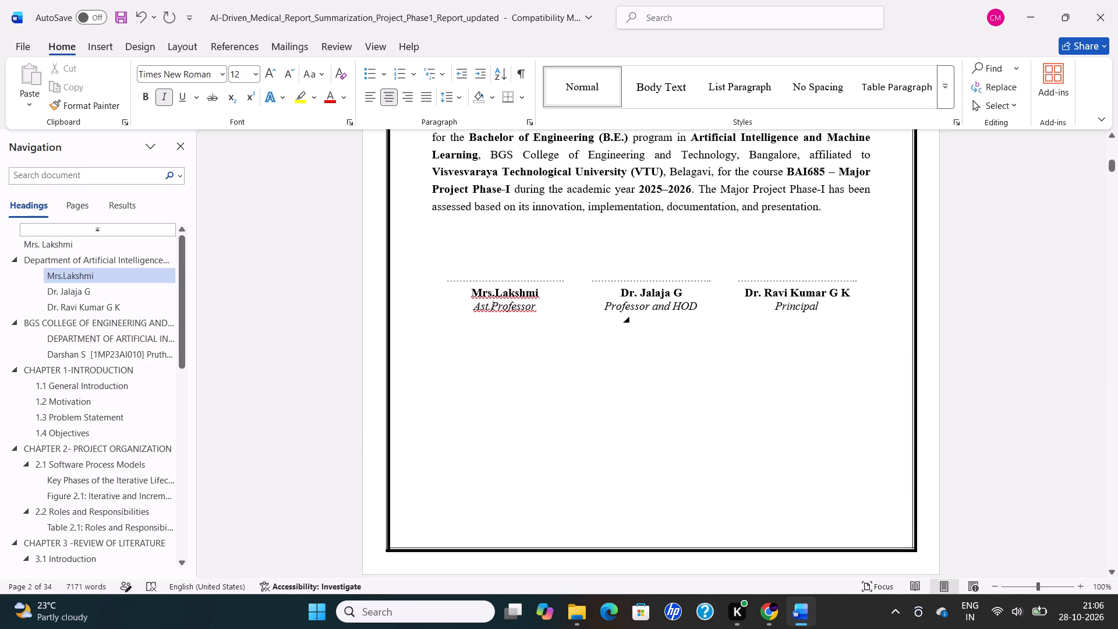
# Replace the principal's name after "Dr." in the certificate's signature block with a name starting "Kri".
pyautogui.click(847, 291)
pyautogui.press('BackSpace')
pyautogui.press('BackSpace')
pyautogui.press('BackSpace')
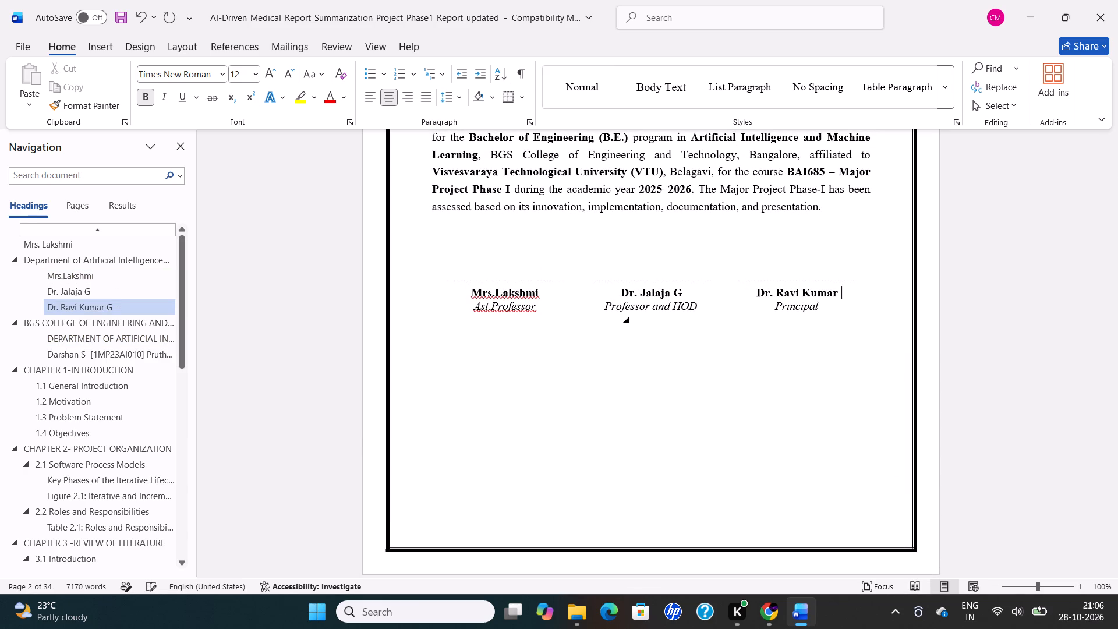
pyautogui.press('BackSpace')
pyautogui.press('BackSpace')
pyautogui.press('BackSpace')
pyautogui.press('BackSpace')
pyautogui.press('BackSpace')
pyautogui.press('BackSpace')
pyautogui.press('BackSpace')
pyautogui.press('BackSpace')
pyautogui.press('BackSpace')
pyautogui.press('BackSpace')
pyautogui.press('BackSpace')
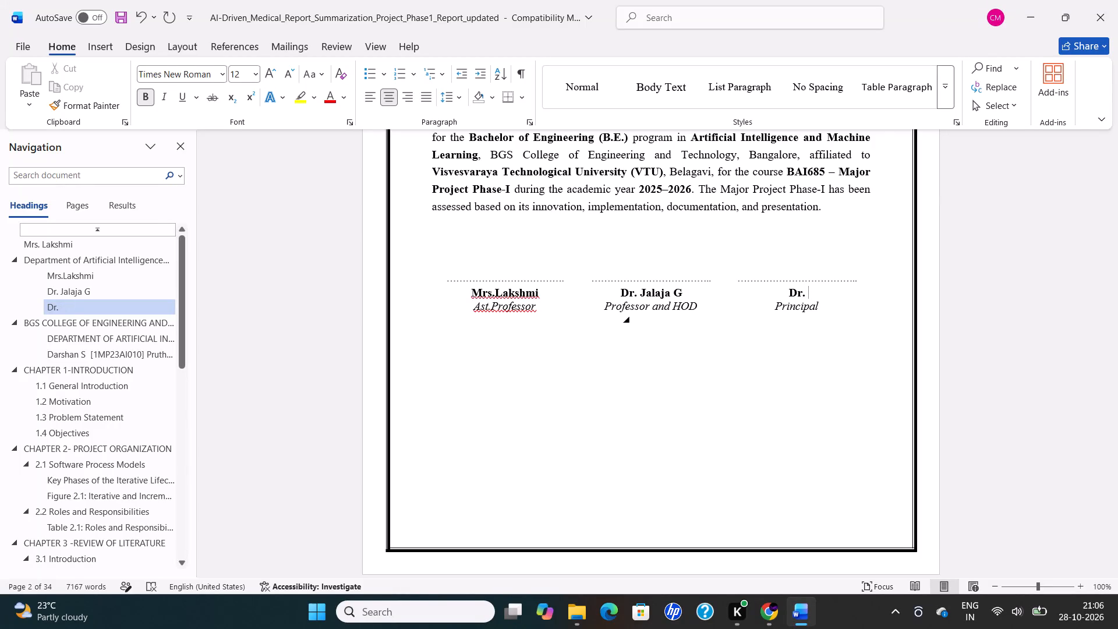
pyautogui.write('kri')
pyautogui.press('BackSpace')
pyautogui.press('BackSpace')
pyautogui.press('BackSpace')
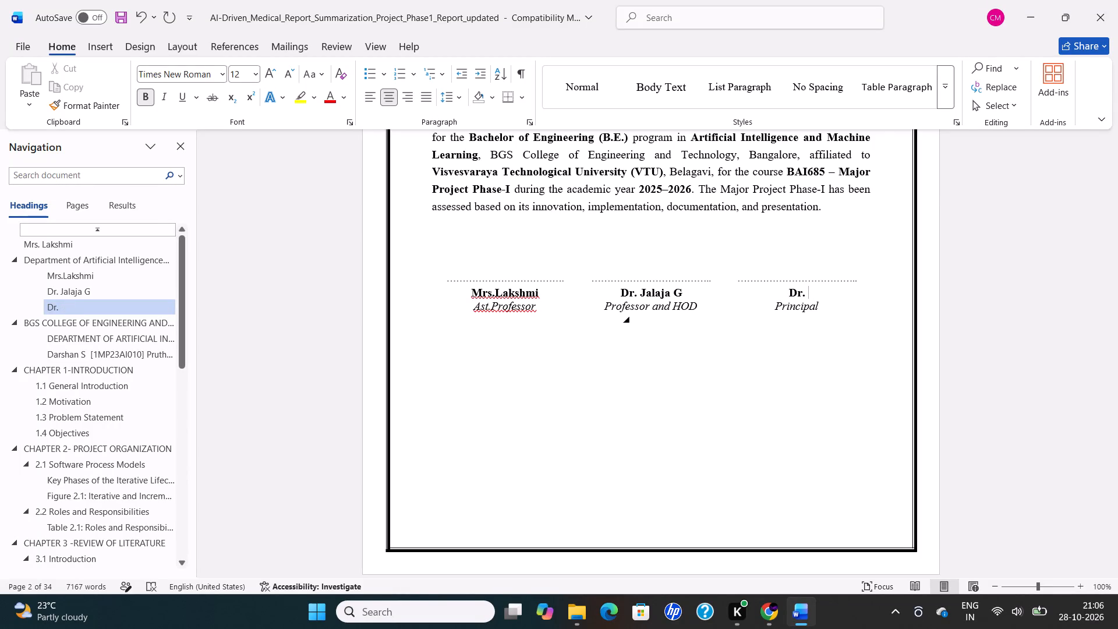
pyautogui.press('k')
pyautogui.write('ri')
# Correct the principal's first name and add the initial after it in the certificate page's signature block.
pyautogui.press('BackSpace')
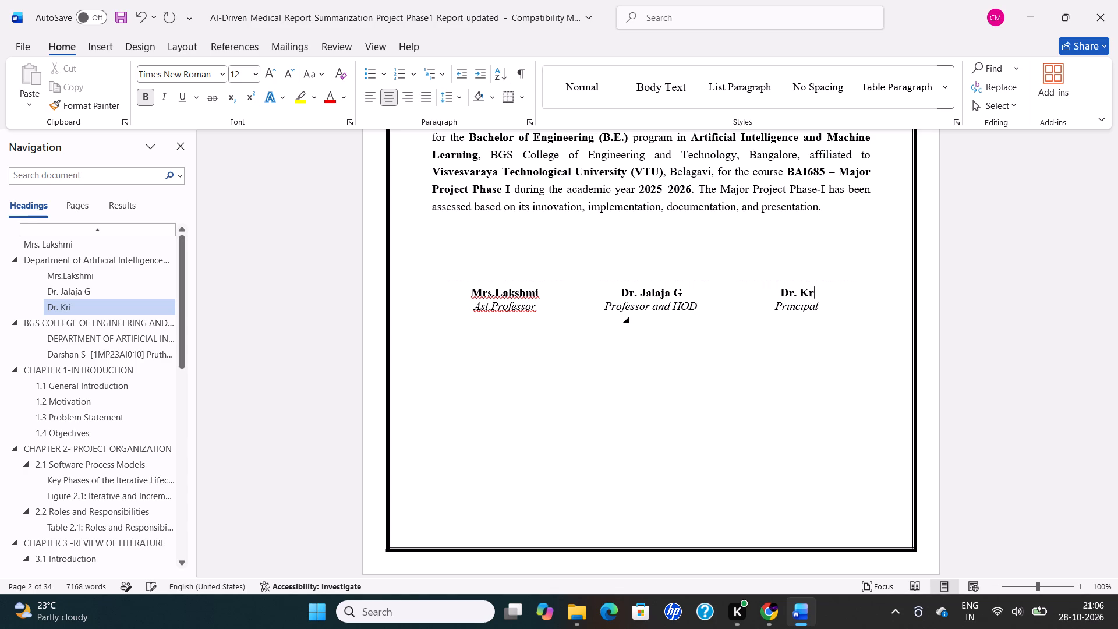
pyautogui.press('BackSpace')
pyautogui.write('iran')
pyautogui.press('space')
pyautogui.press('p')
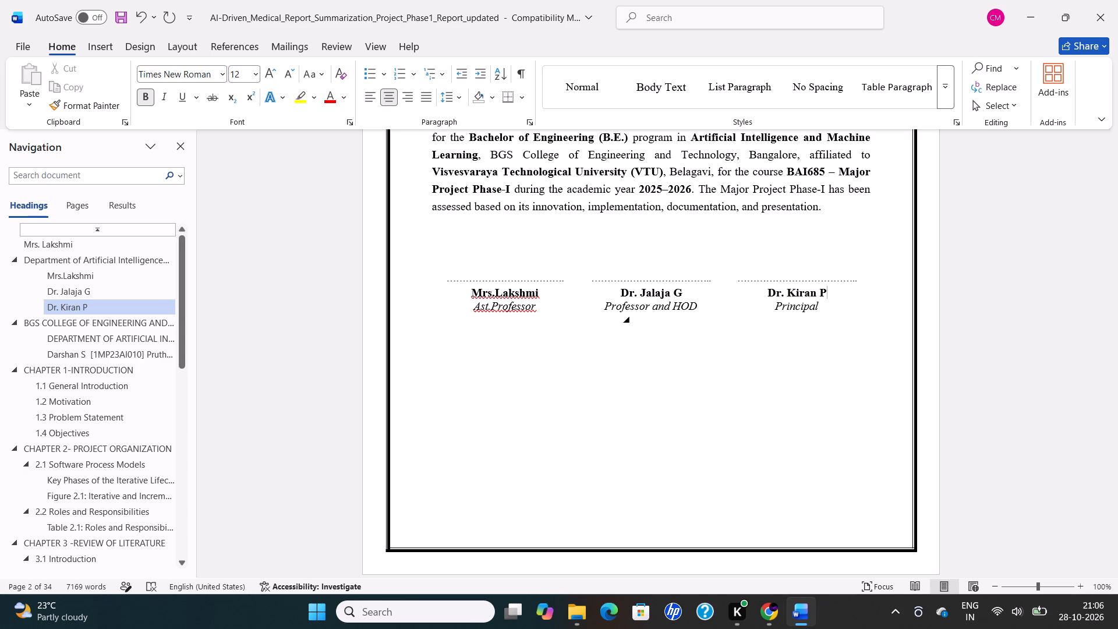
# Move the "Student's Name" block on the declaration page down by inserting ten blank lines above it.
pyautogui.scroll(-5, 847, 291)
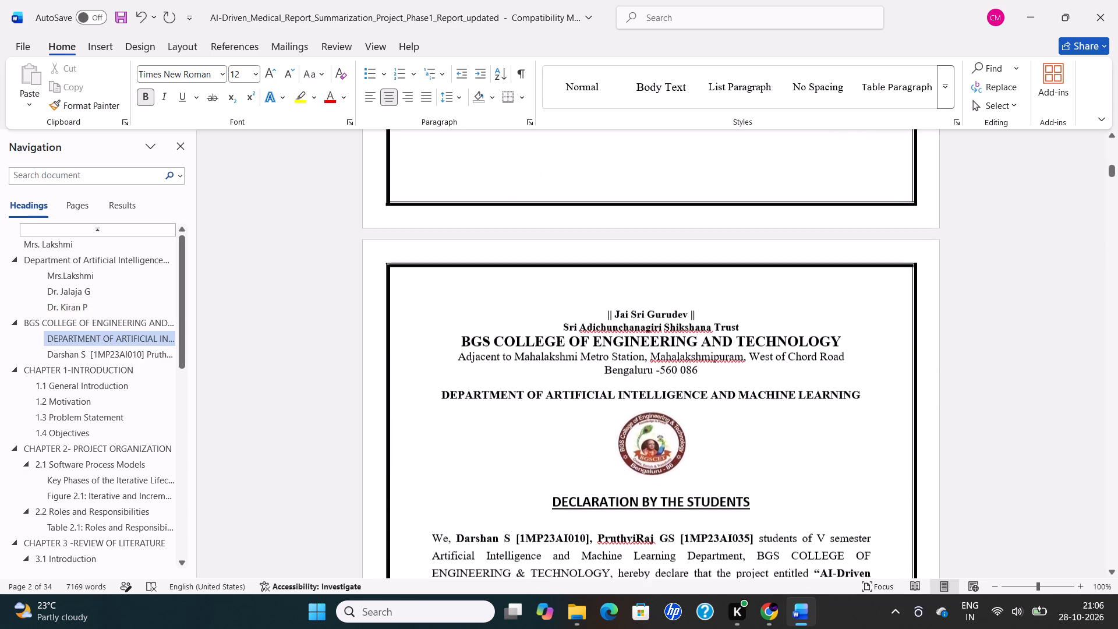
pyautogui.scroll(-3, 847, 291)
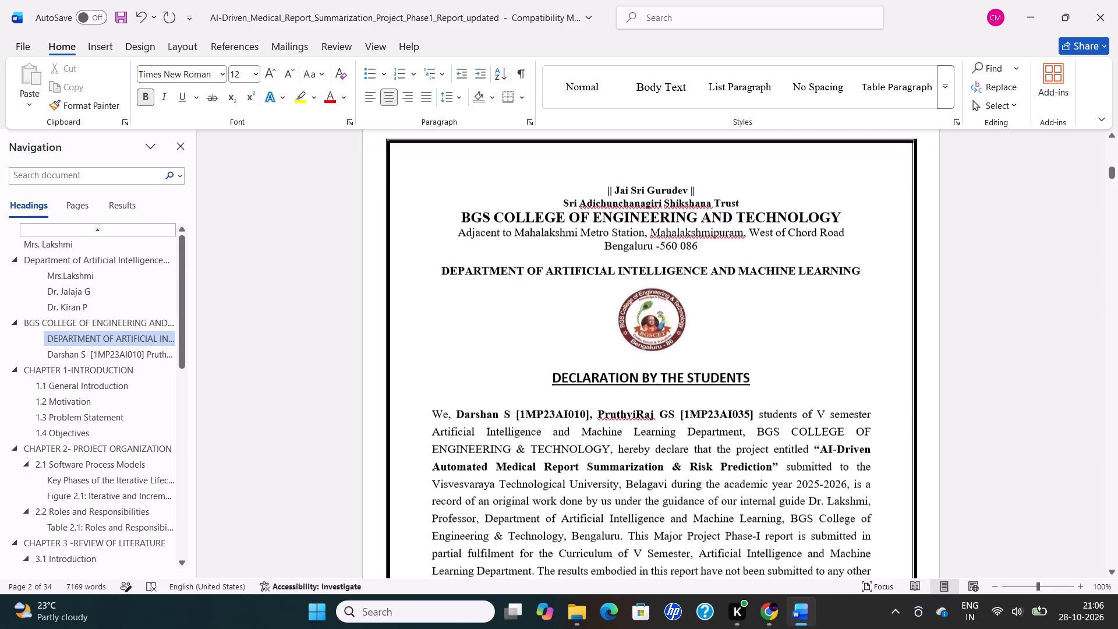
pyautogui.scroll(-3, 847, 291)
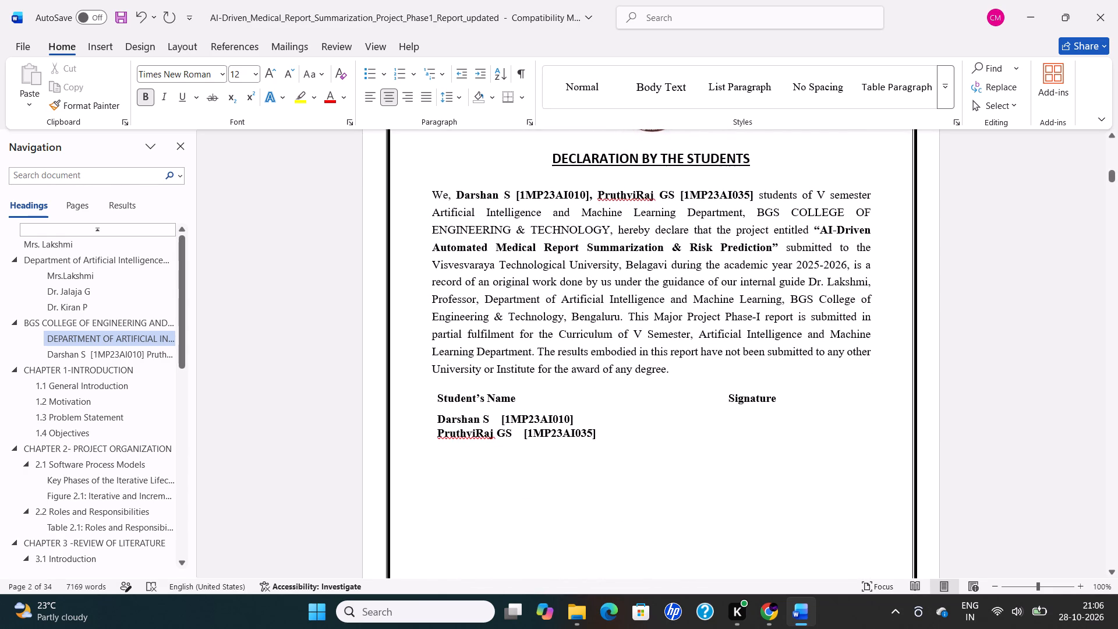
pyautogui.click(438, 390)
pyautogui.press('Return')
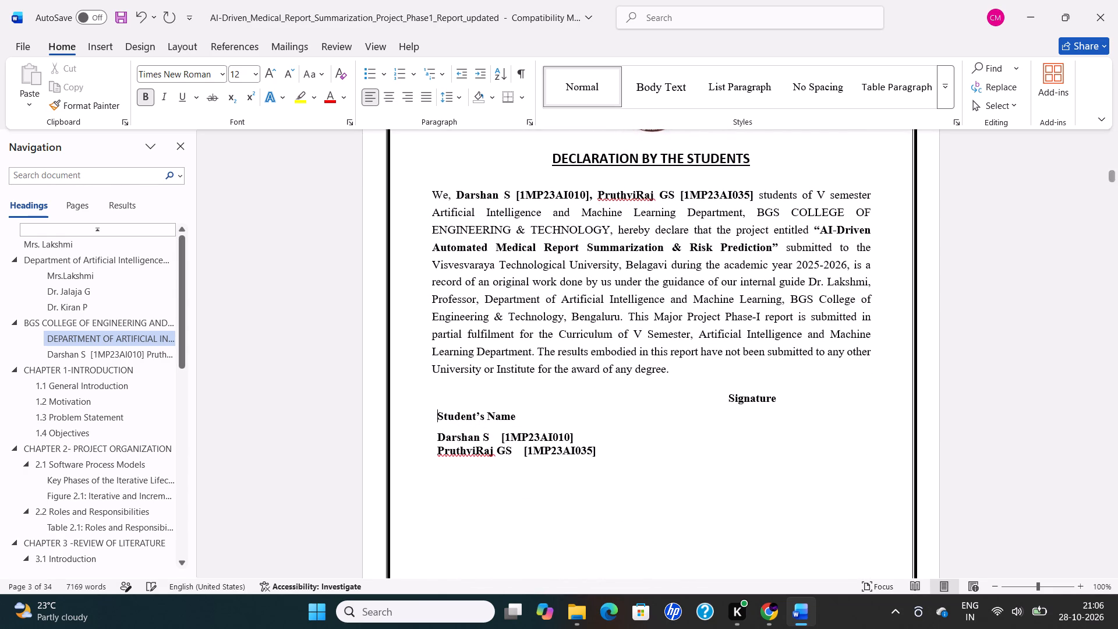
pyautogui.press('Return')
pyautogui.press('Return')
pyautogui.press('Return')
pyautogui.press('Return')
pyautogui.scroll(-1, 438, 390)
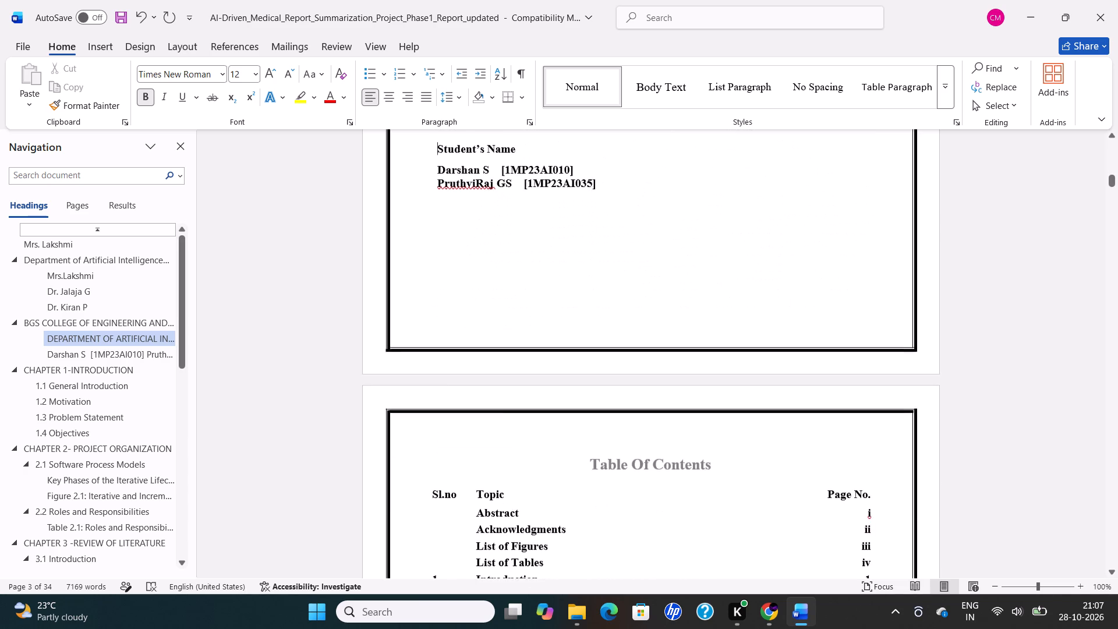
pyautogui.scroll(-1, 438, 390)
pyautogui.press('BackSpace')
pyautogui.press('BackSpace')
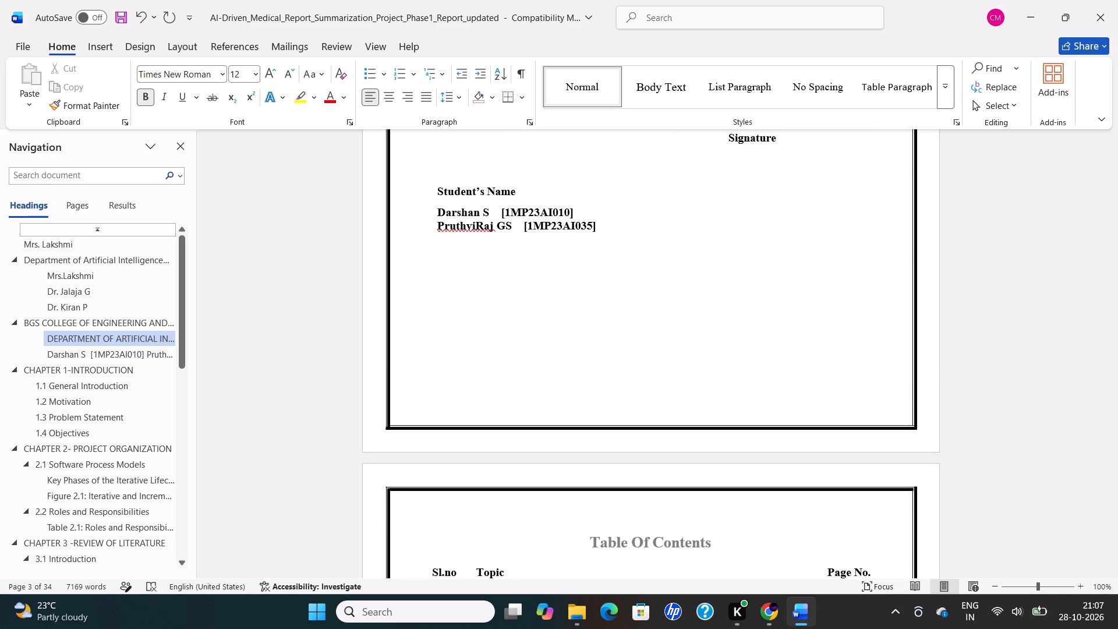
pyautogui.press('Return')
pyautogui.press('Return')
pyautogui.press('Return')
pyautogui.press('Return')
pyautogui.press('Return')
pyautogui.press('Return')
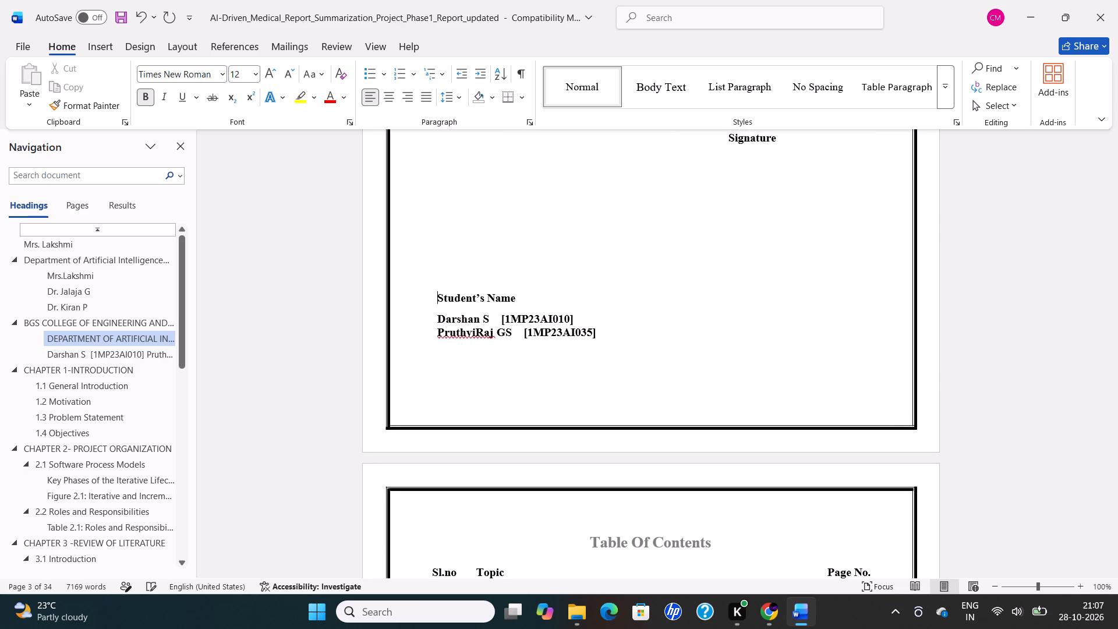
pyautogui.press('Return')
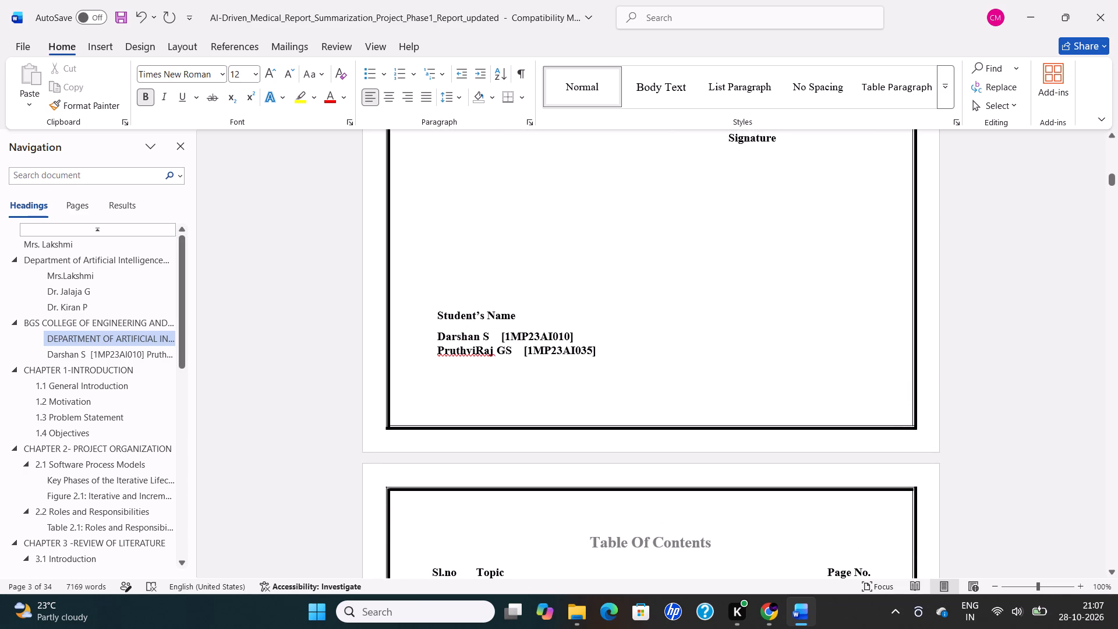
# Move the "Signature" label on the declaration page down by inserting ten blank lines above it.
pyautogui.click(724, 134)
pyautogui.press('Return')
pyautogui.press('Return')
pyautogui.press('Return')
pyautogui.press('Return')
pyautogui.press('Return')
pyautogui.press('Return')
pyautogui.press('Return')
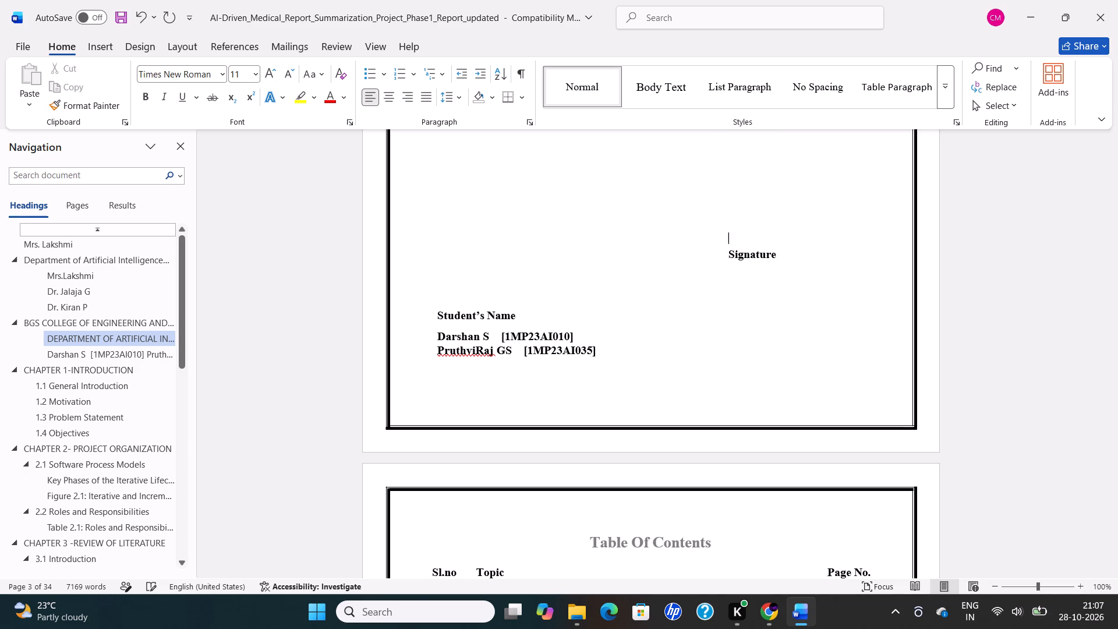
pyautogui.press('Return')
pyautogui.press('Return')
pyautogui.press('Return')
pyautogui.press('Return')
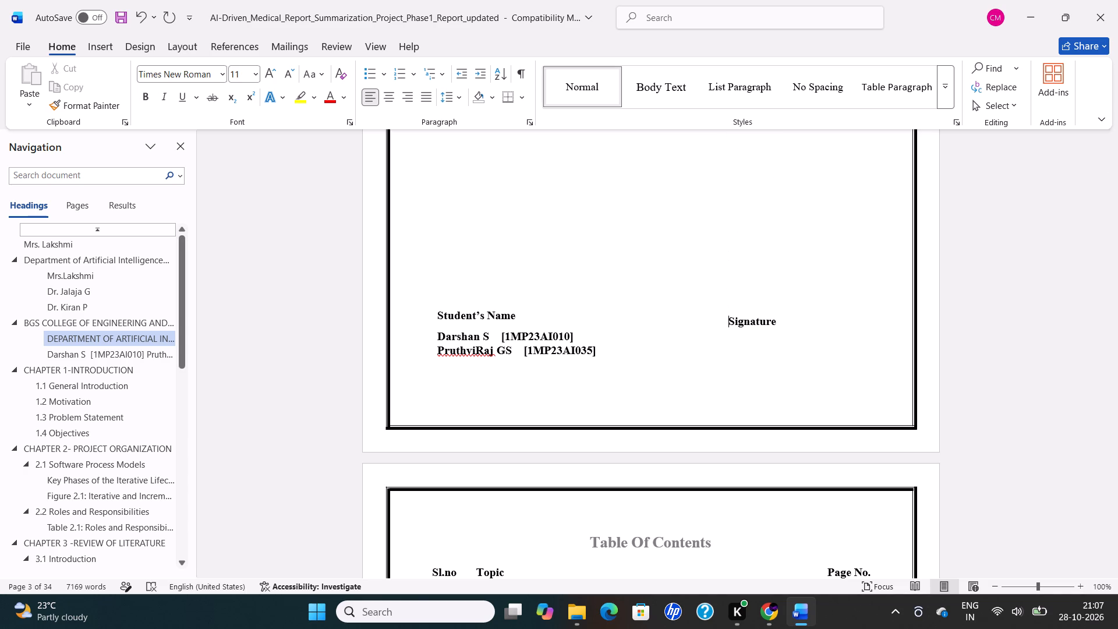
pyautogui.press('BackSpace')
# Replace the principal's name in the Acknowledgements with the name and initial used in the certificate page's signature block.
pyautogui.scroll(-1, 724, 134)
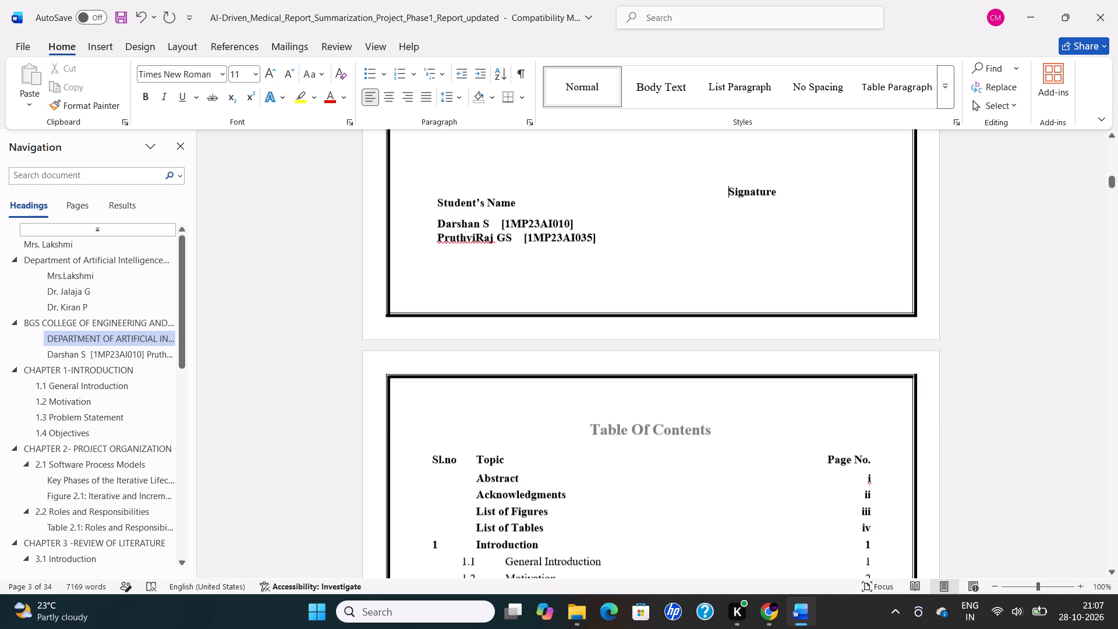
pyautogui.scroll(-7, 724, 134)
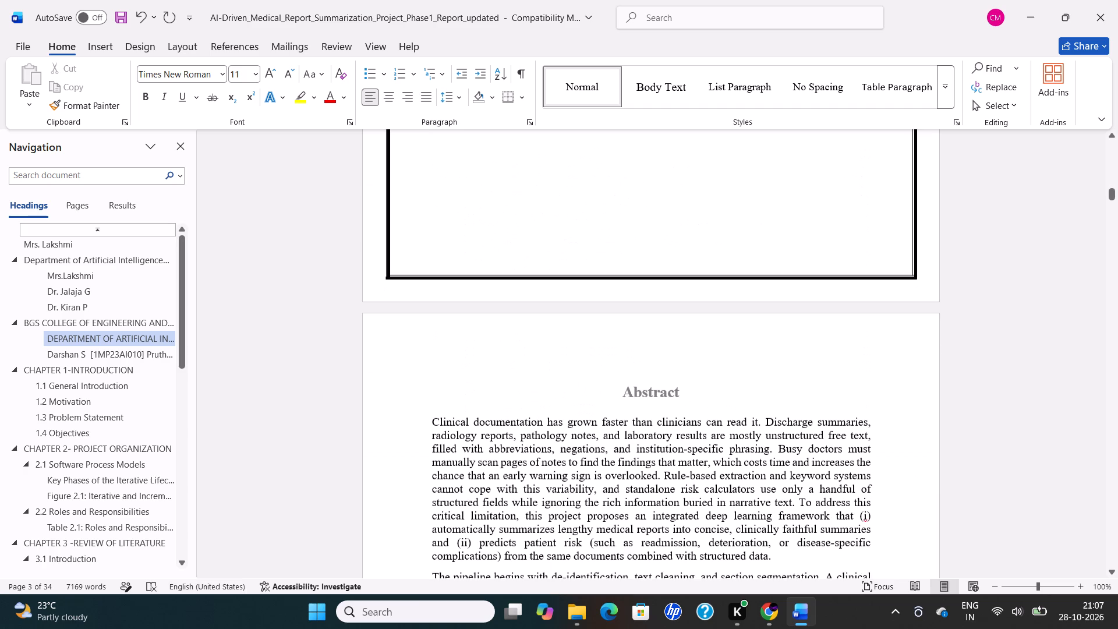
pyautogui.scroll(-4, 724, 134)
pyautogui.scroll(3, 724, 134)
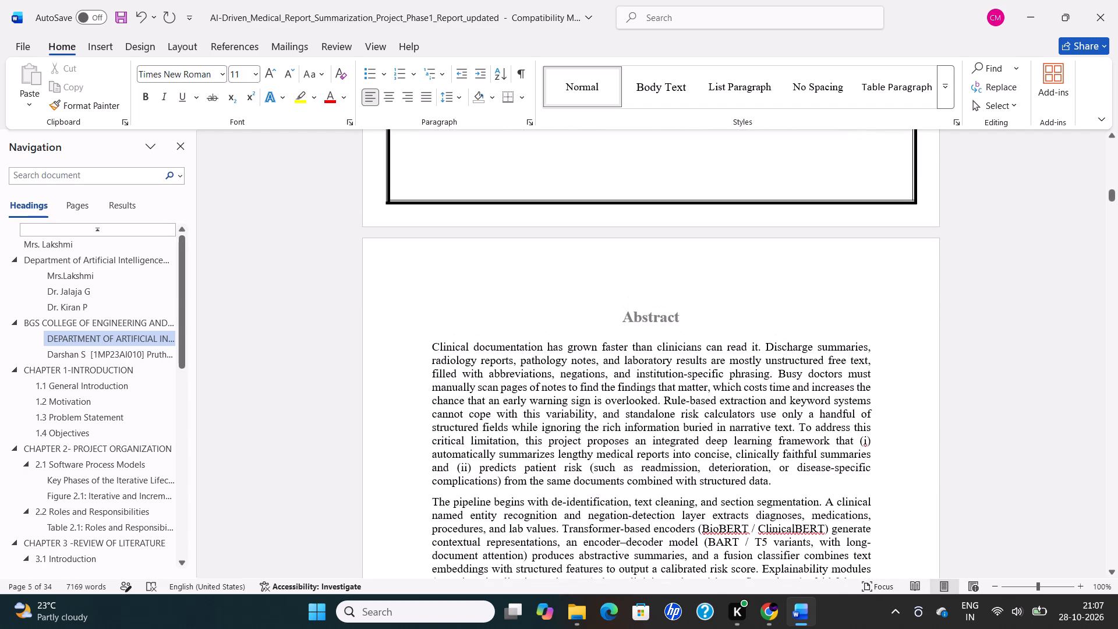
pyautogui.scroll(-8, 724, 134)
pyautogui.scroll(2, 724, 134)
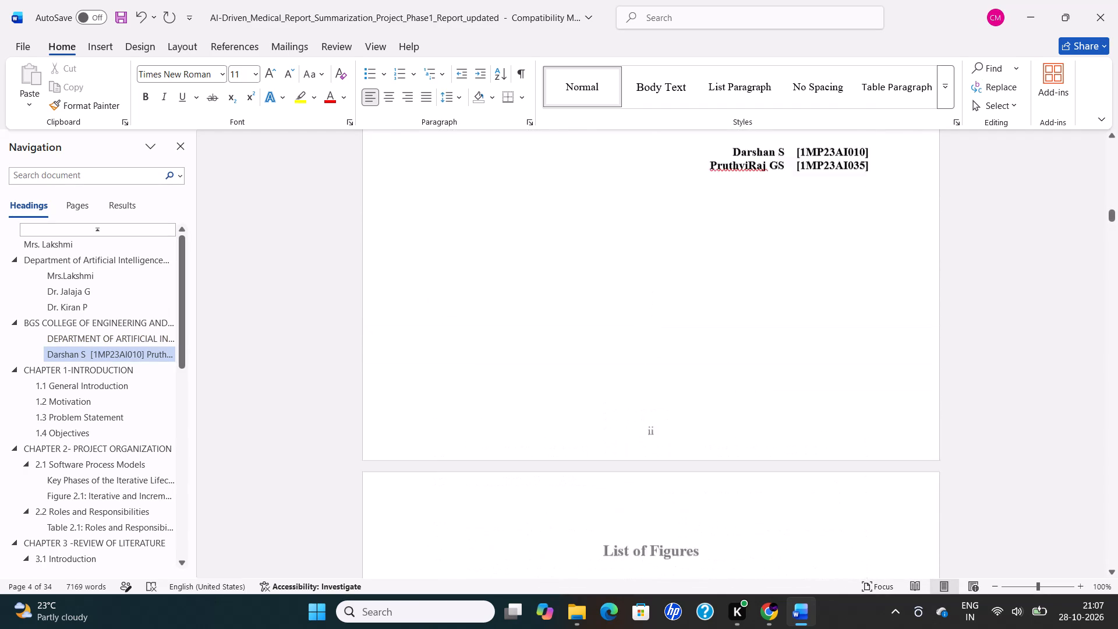
pyautogui.scroll(3, 724, 134)
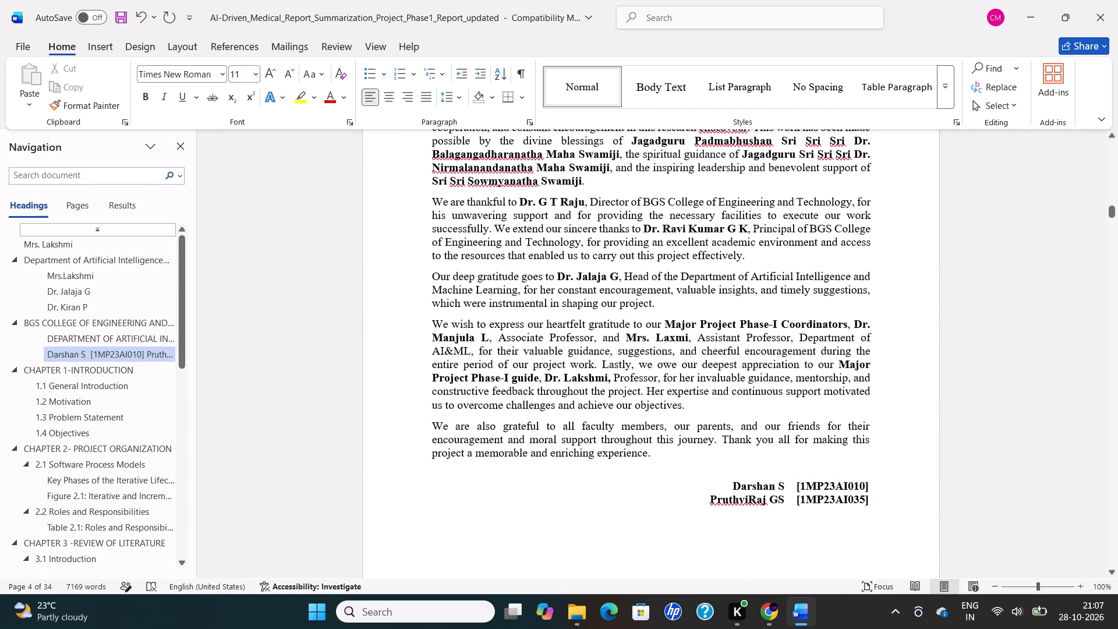
pyautogui.scroll(2, 631, 121)
pyautogui.scroll(1, 617, 213)
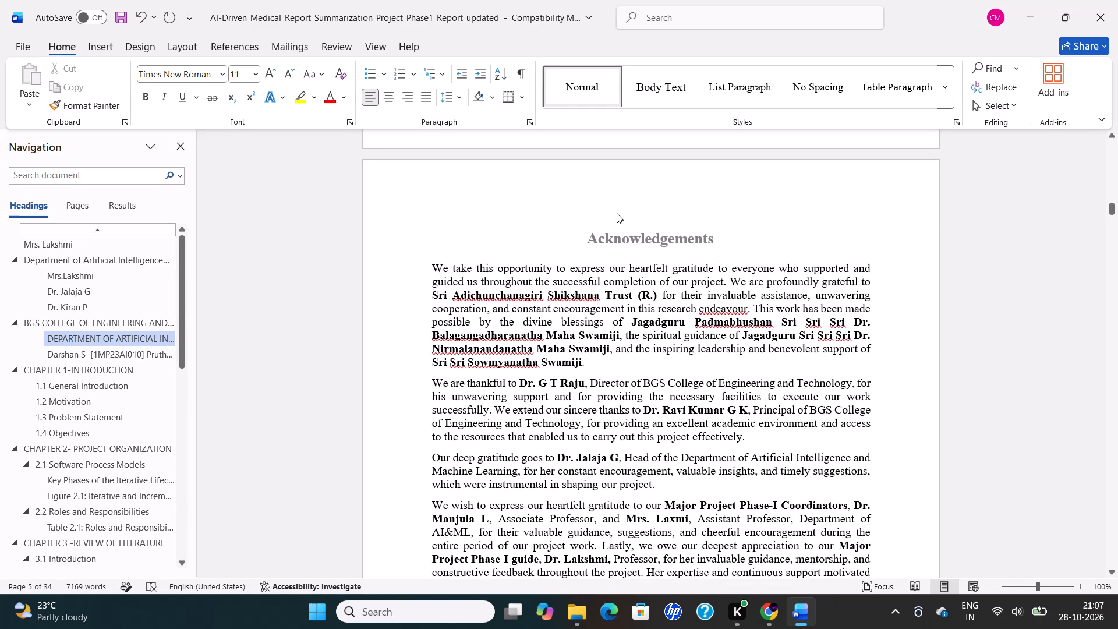
pyautogui.scroll(-1, 617, 213)
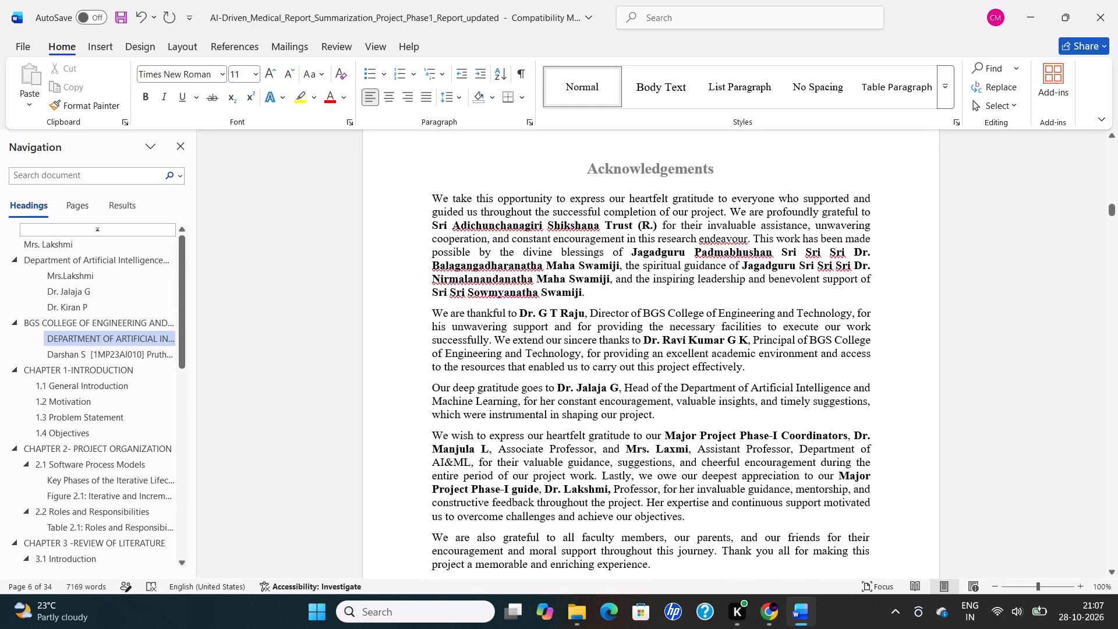
pyautogui.click(745, 340)
pyautogui.press('BackSpace')
pyautogui.press('BackSpace')
pyautogui.press('BackSpace')
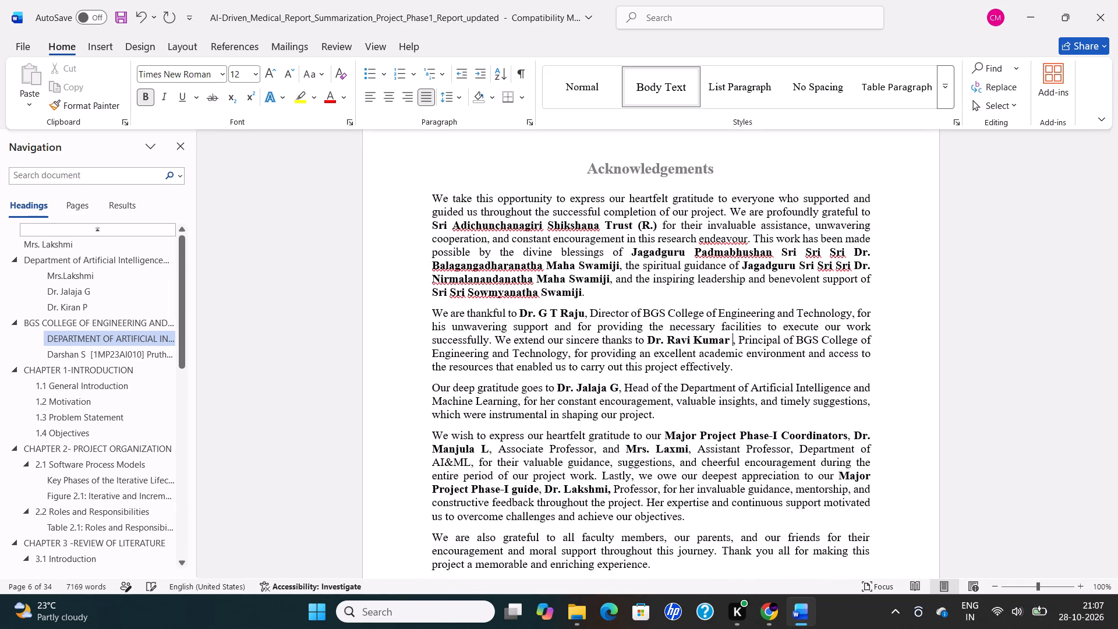
pyautogui.press('BackSpace')
pyautogui.press('BackSpace')
pyautogui.press('BackSpace')
pyautogui.press('BackSpace')
pyautogui.press('BackSpace')
pyautogui.press('BackSpace')
pyautogui.press('BackSpace')
pyautogui.press('BackSpace')
pyautogui.press('BackSpace')
pyautogui.press('BackSpace')
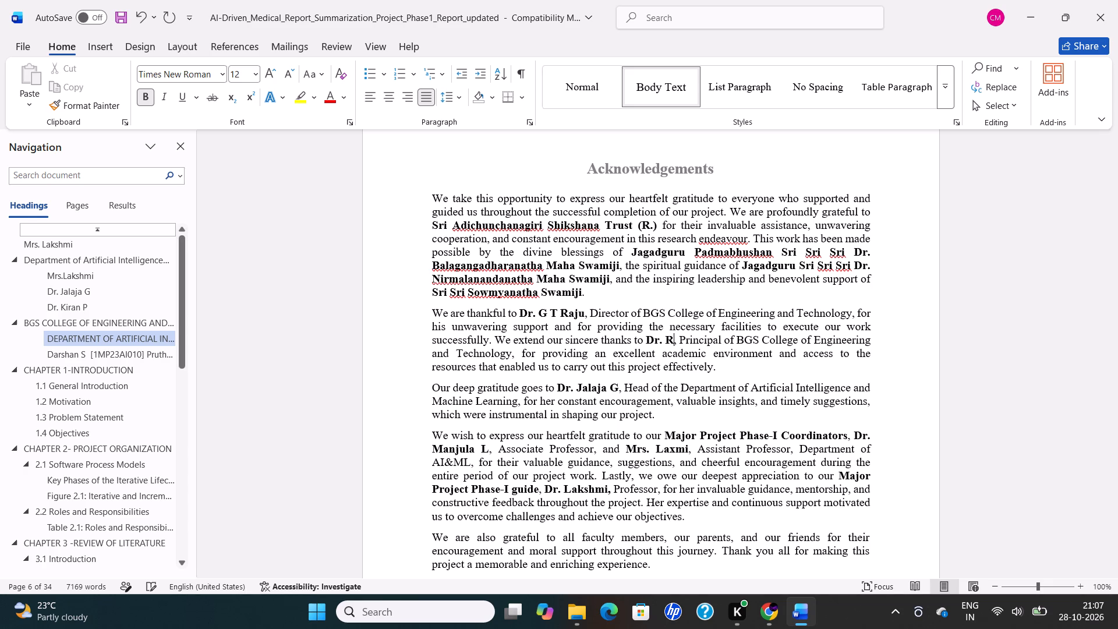
pyautogui.press('BackSpace')
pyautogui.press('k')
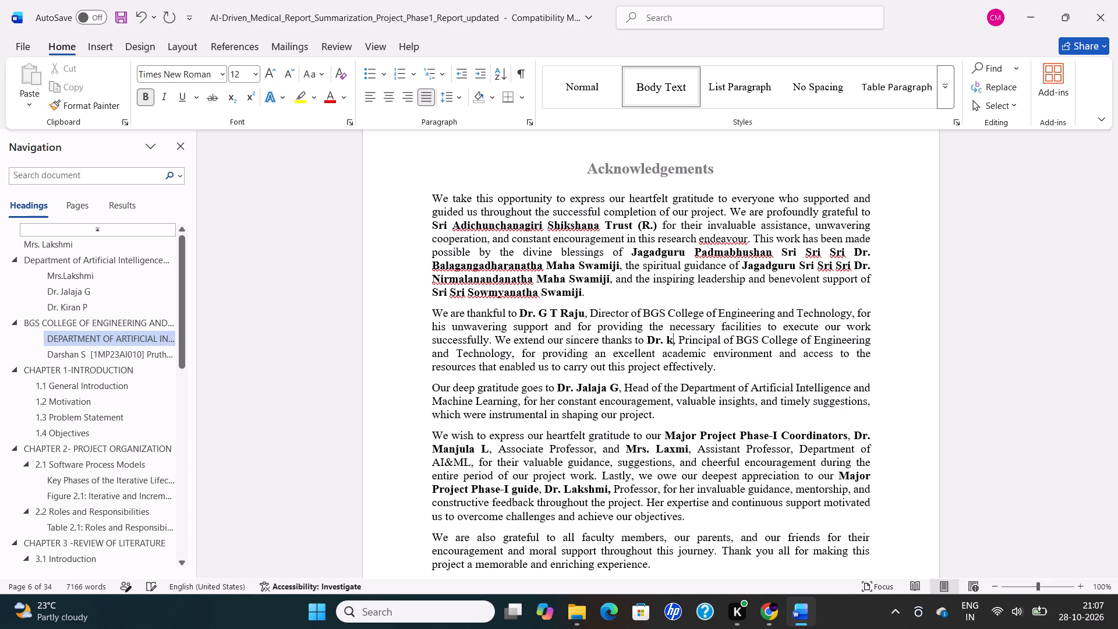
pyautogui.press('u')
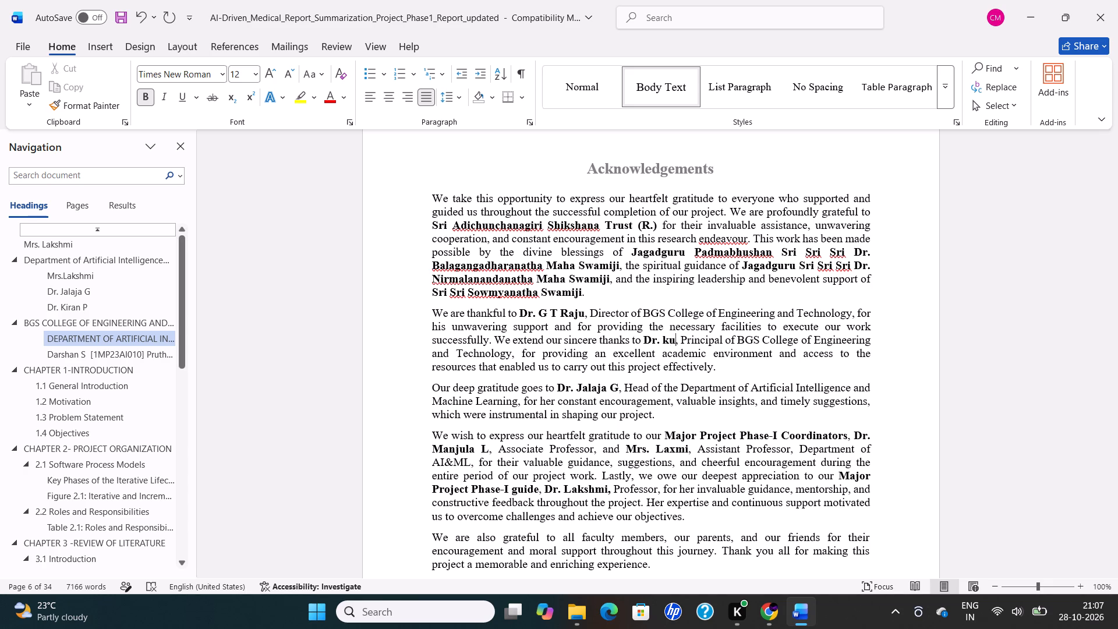
pyautogui.press('BackSpace')
pyautogui.press('BackSpace')
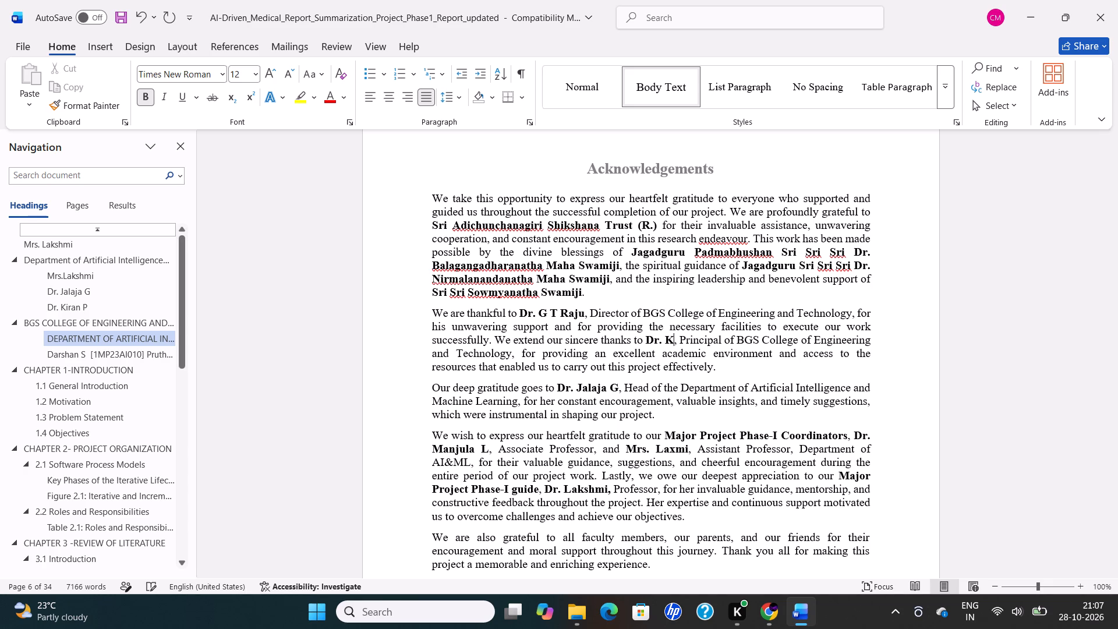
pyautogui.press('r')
pyautogui.press('BackSpace')
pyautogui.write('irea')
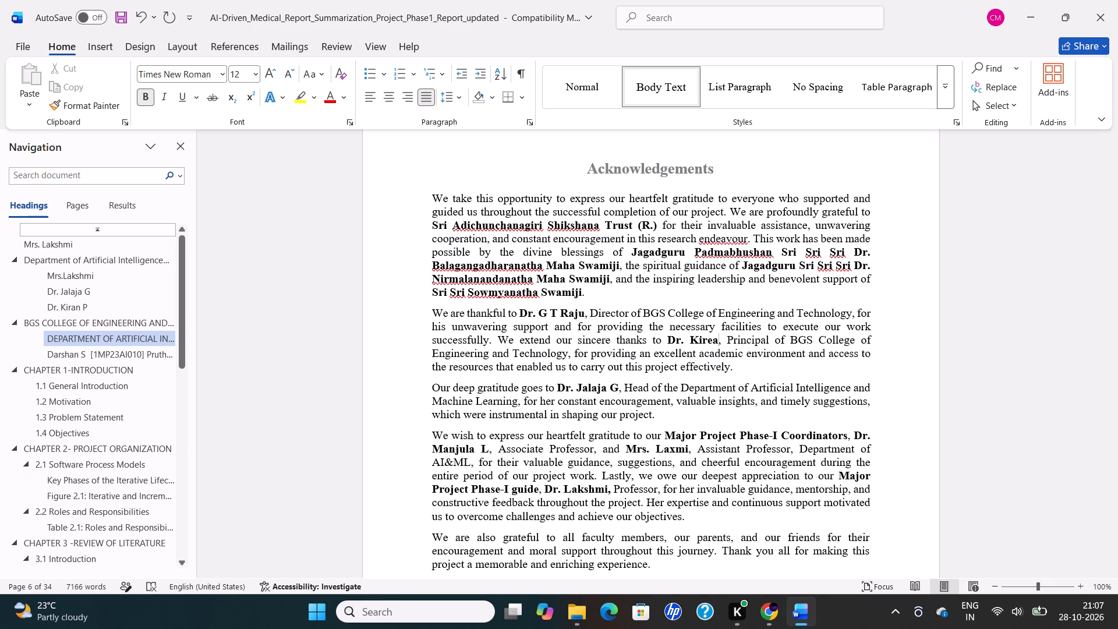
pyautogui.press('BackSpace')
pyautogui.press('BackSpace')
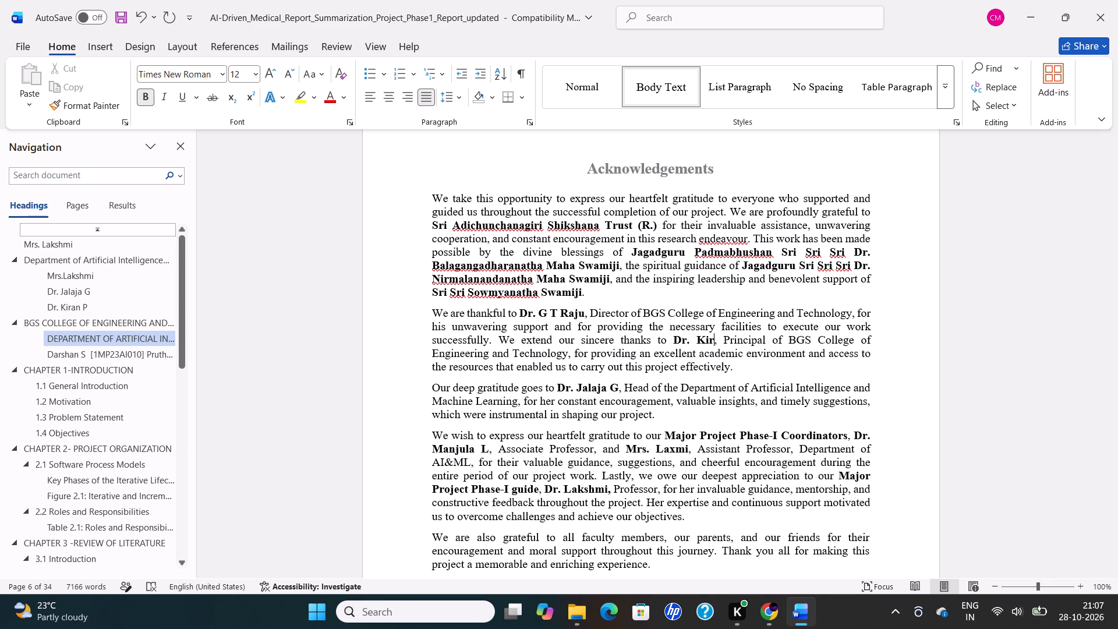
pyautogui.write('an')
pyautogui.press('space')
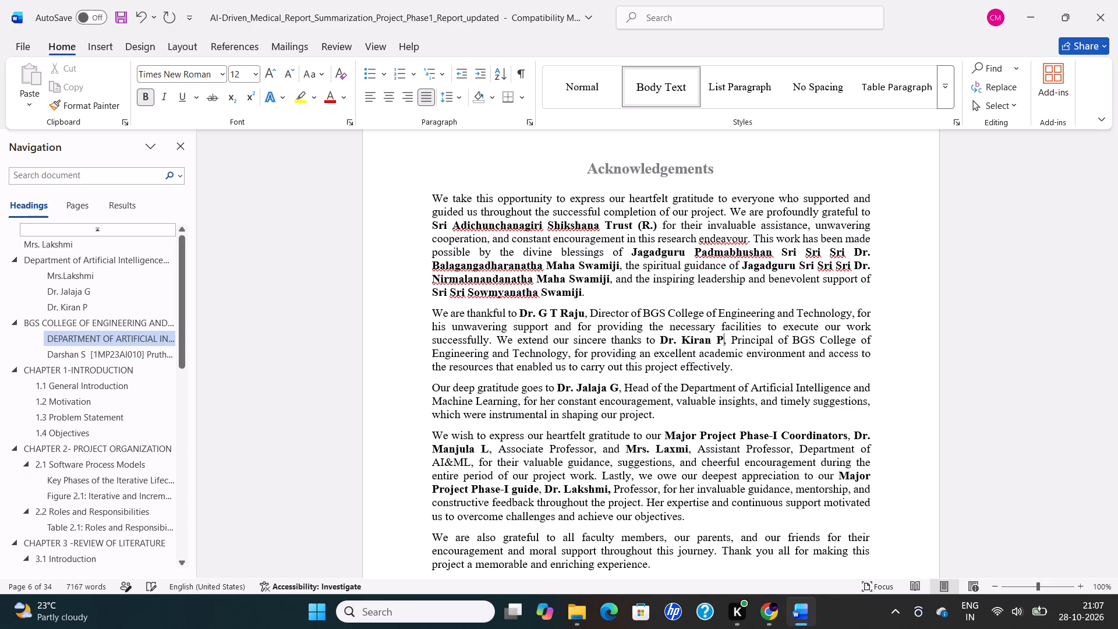
# Move the students' names and register numbers on the Acknowledgements page down by inserting six blank lines above them.
pyautogui.scroll(-1, 745, 340)
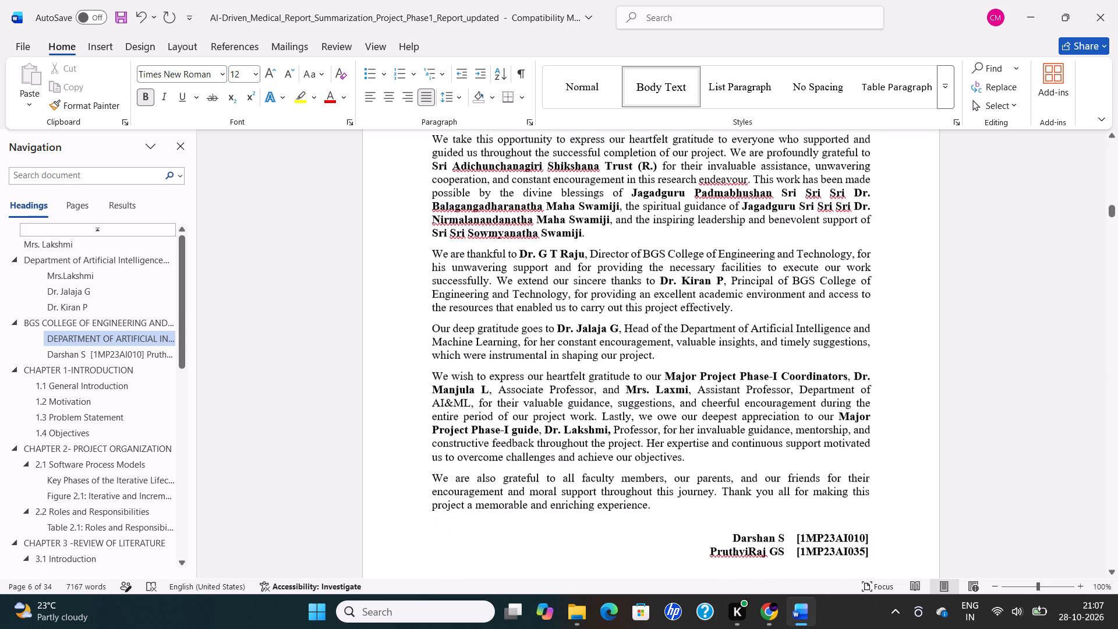
pyautogui.scroll(-1, 745, 340)
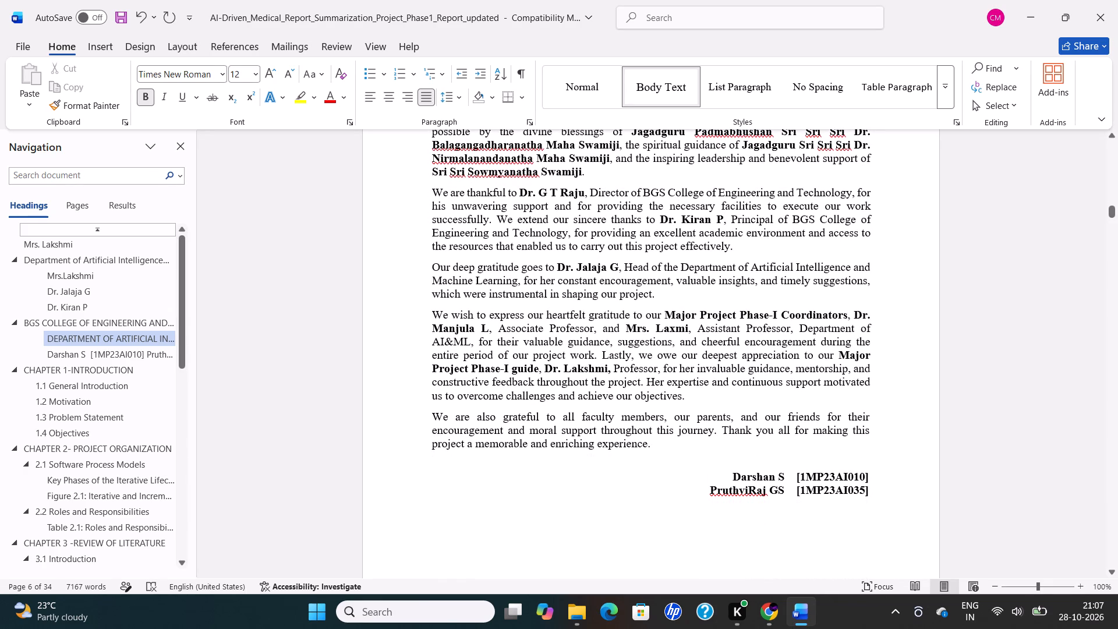
pyautogui.scroll(-2, 636, 346)
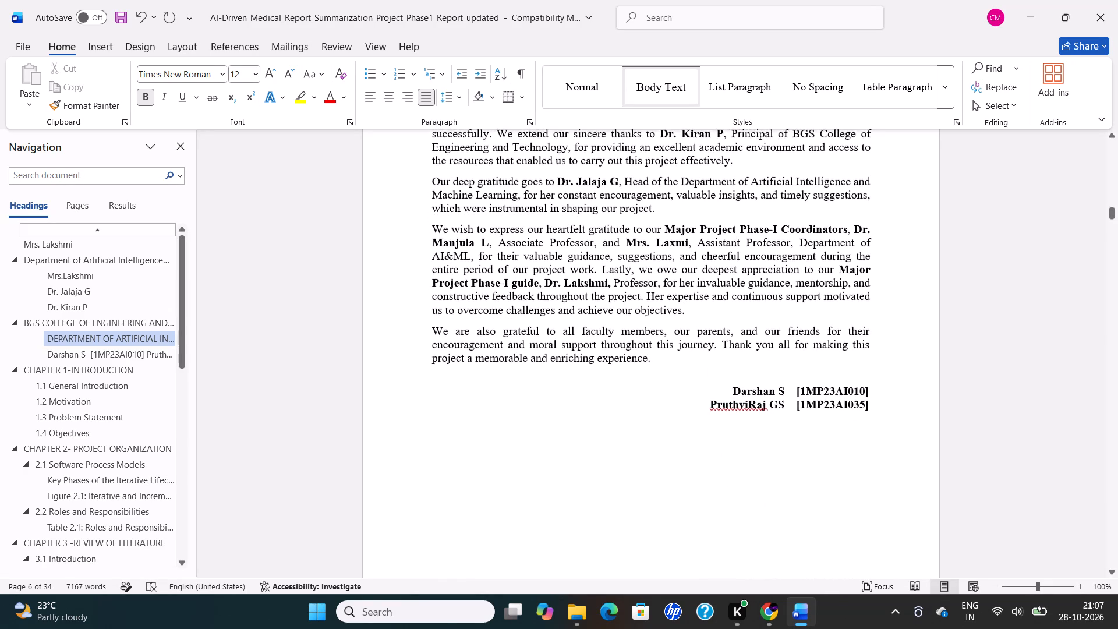
pyautogui.scroll(-1, 636, 346)
pyautogui.click(704, 370)
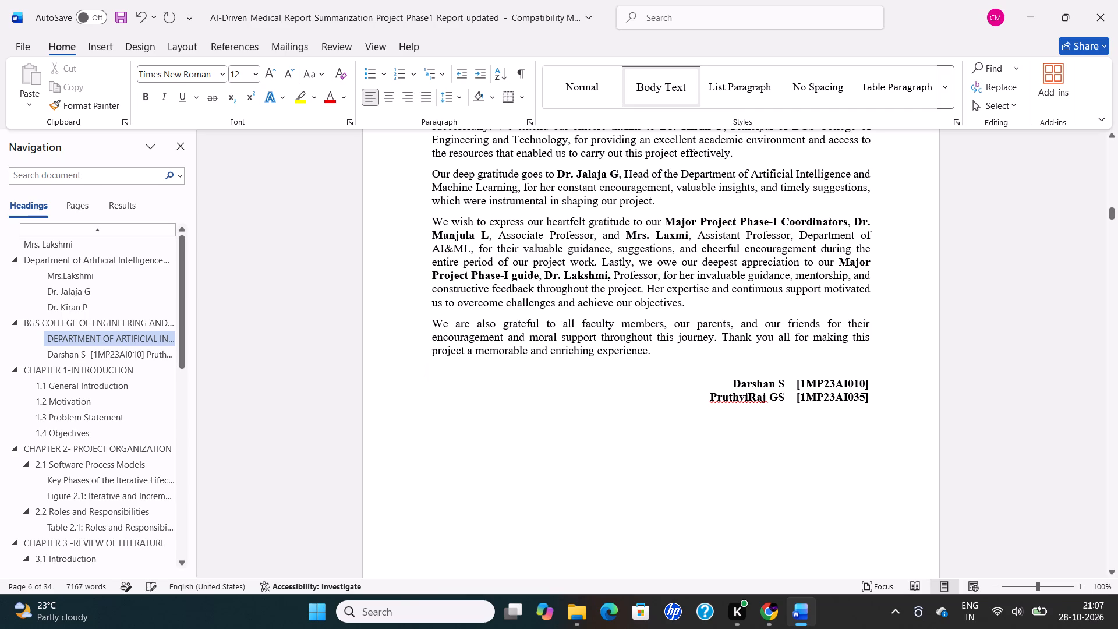
pyautogui.click(733, 386)
pyautogui.press('Return')
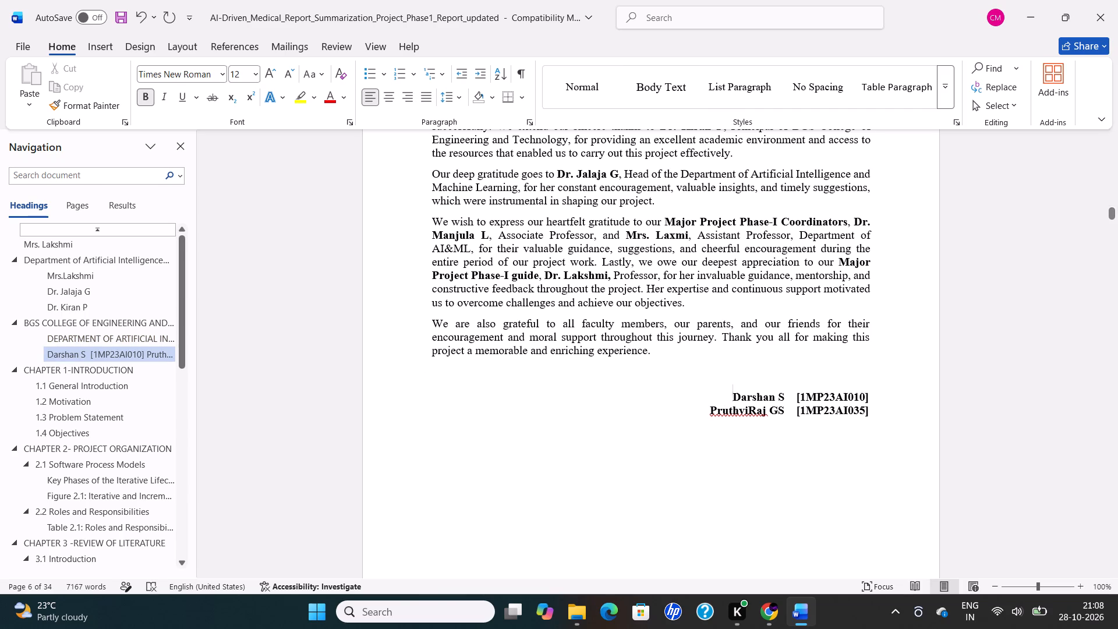
pyautogui.press('Return')
pyautogui.press('Return')
pyautogui.press('Return')
pyautogui.press('Return')
pyautogui.press('Return')
# Open the page header containing the "List of Figures" title for editing.
pyautogui.scroll(-1, 733, 386)
pyautogui.keyDown('ctrl'); pyautogui.scroll(1, 733, 386); pyautogui.keyUp('ctrl')
pyautogui.keyDown('ctrl'); pyautogui.scroll(-1, 733, 386); pyautogui.keyUp('ctrl')
pyautogui.scroll(-5, 733, 386)
pyautogui.scroll(2, 733, 386)
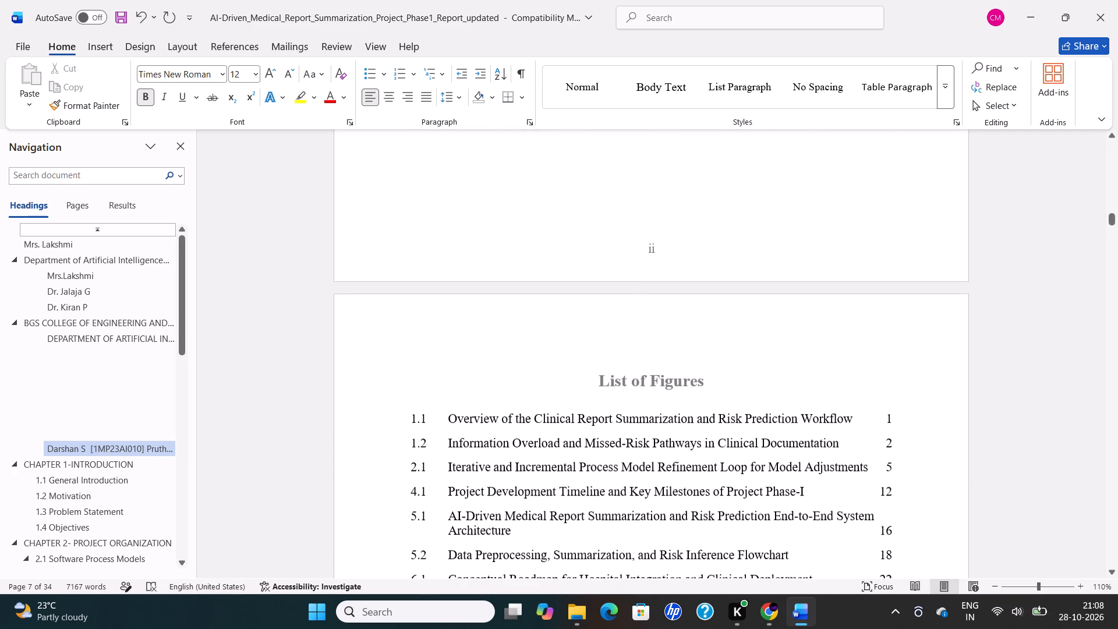
pyautogui.click(875, 380)
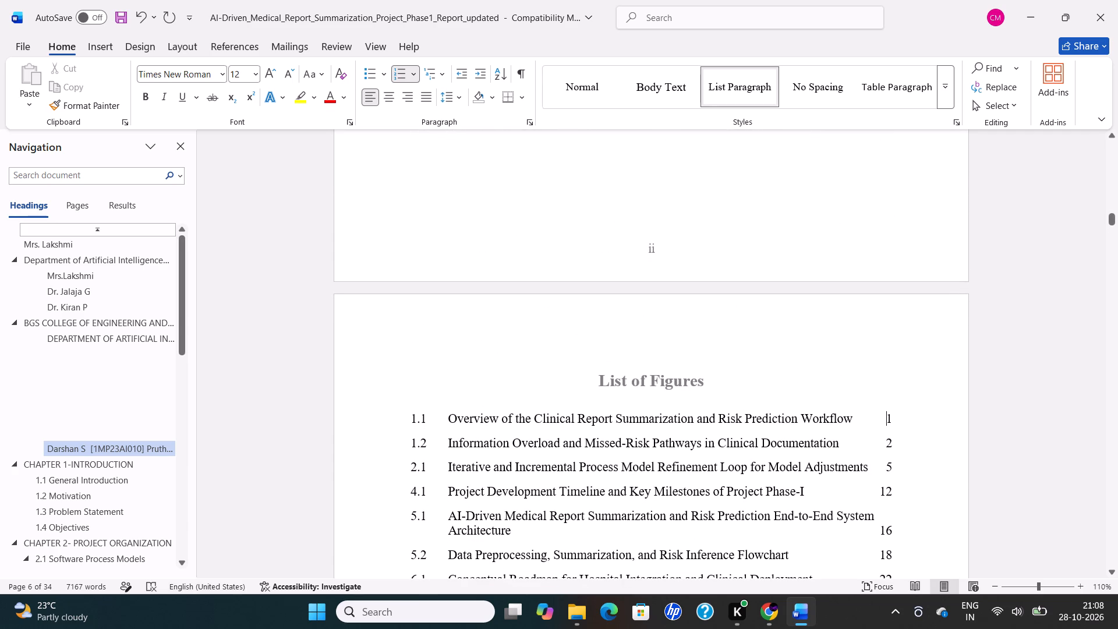
pyautogui.press('Up')
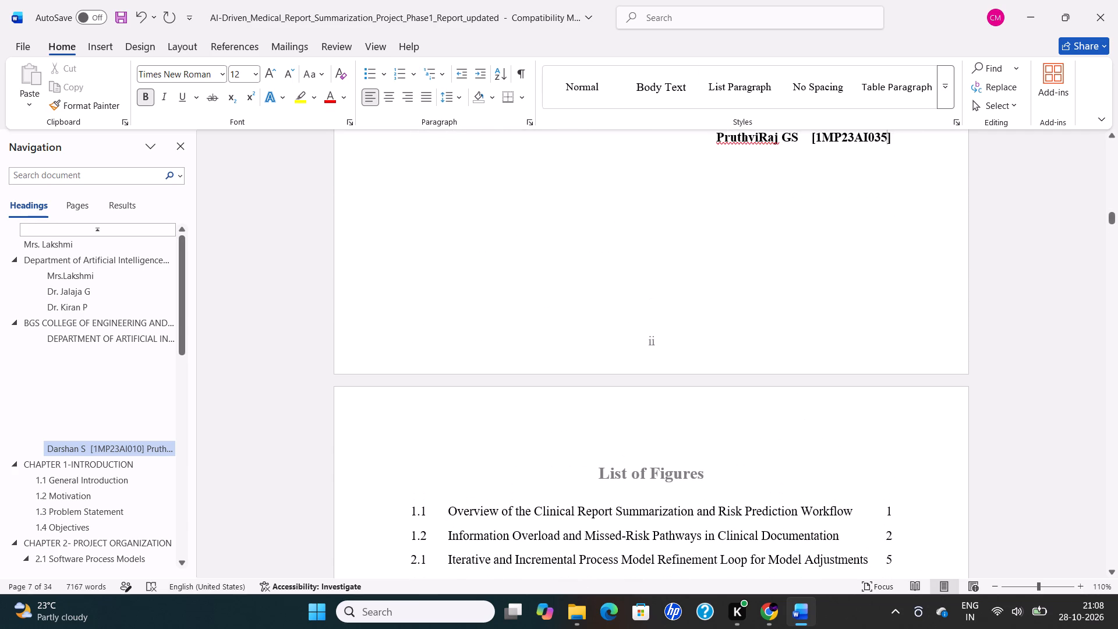
pyautogui.press('Down')
pyautogui.click(742, 473)
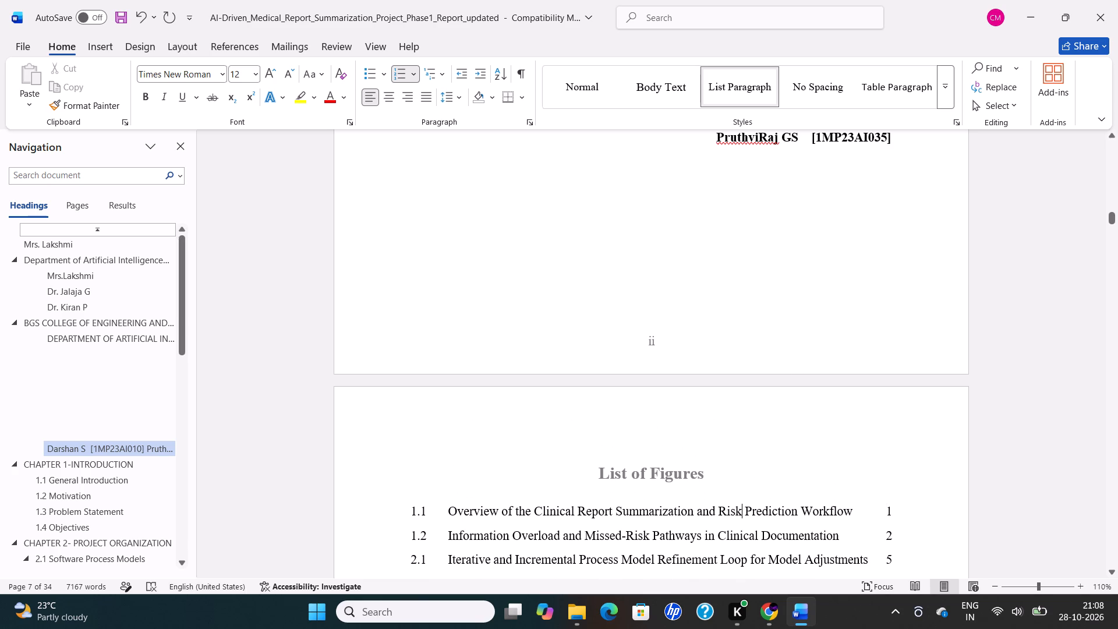
pyautogui.click(742, 473)
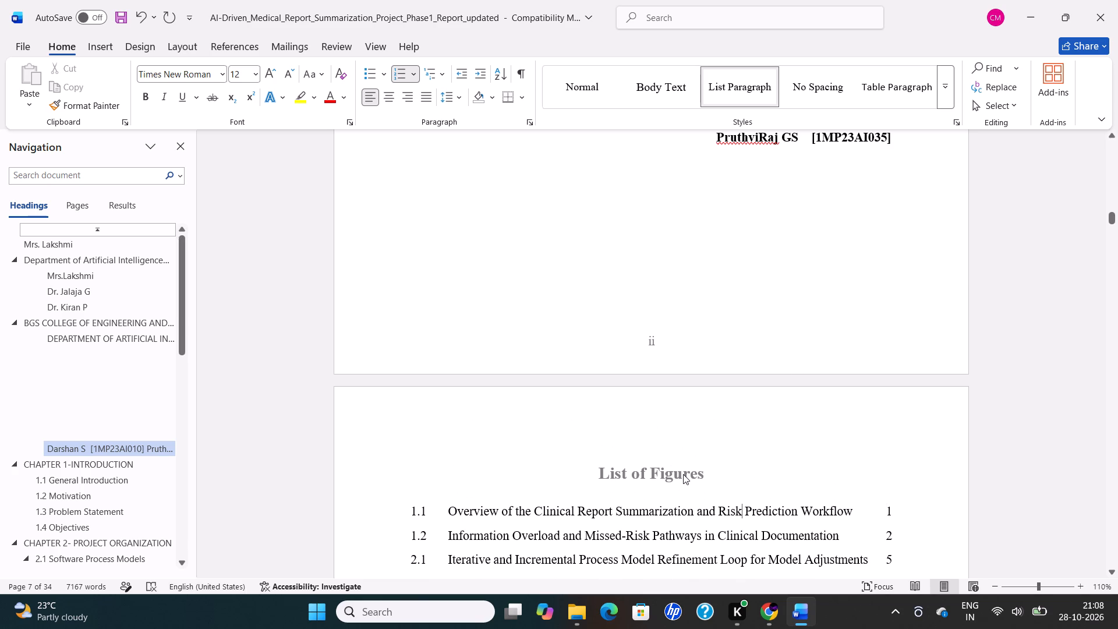
pyautogui.doubleClick(683, 474)
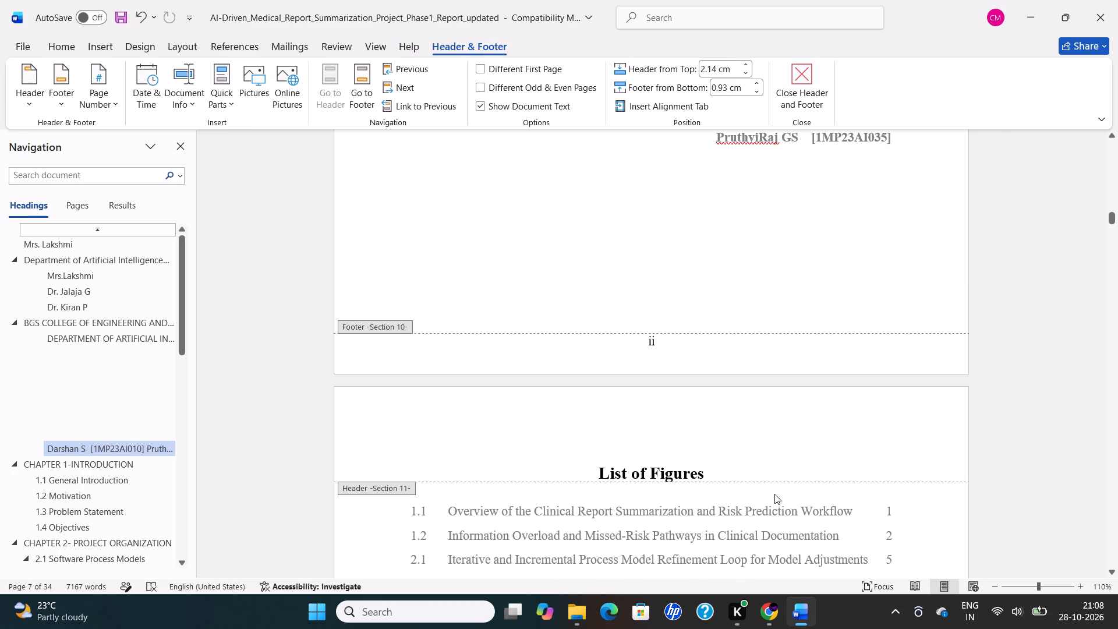
# Add the label "Pg.no" in the List of Figures header, spaced across to sit above the page-number column.
pyautogui.click(860, 463)
pyautogui.click(833, 476)
pyautogui.press('Right')
pyautogui.press('Right')
pyautogui.press('Right')
pyautogui.press('Right')
pyautogui.press('Right')
pyautogui.press('Right')
pyautogui.press('Right')
pyautogui.press('Right')
pyautogui.press('Right')
pyautogui.press('Right')
pyautogui.press('Right')
pyautogui.press('Right')
pyautogui.press('Right')
pyautogui.press('Right')
pyautogui.press('Right')
pyautogui.press('Right')
pyautogui.press('Right')
pyautogui.press('Right')
pyautogui.press('Right')
pyautogui.press('Right')
pyautogui.press('Down')
pyautogui.press('Up')
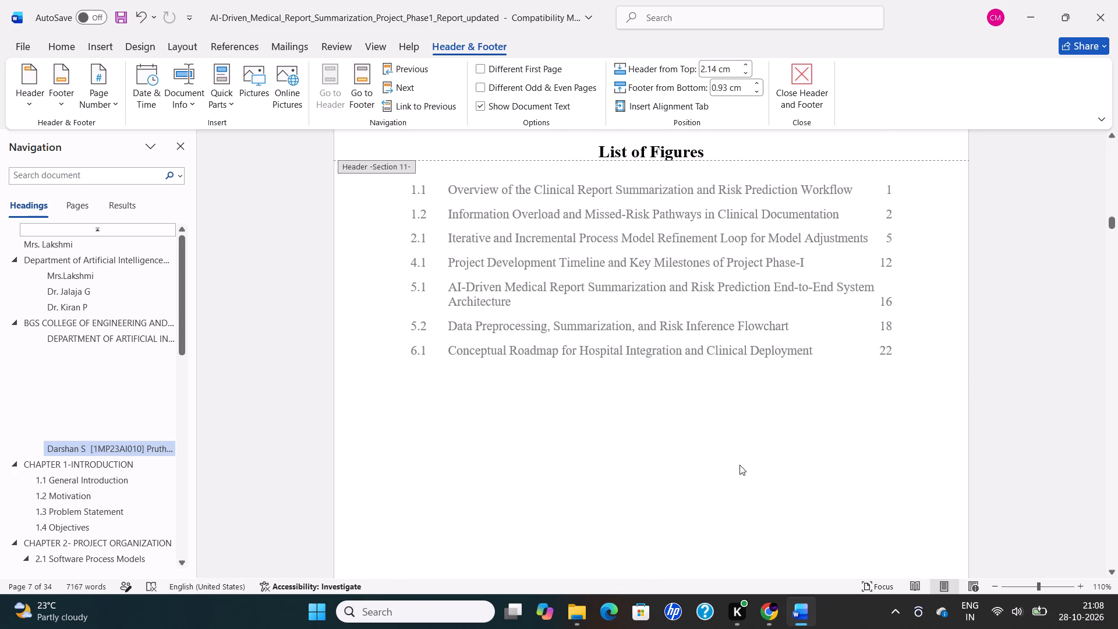
pyautogui.hscroll(-1, 740, 465)
pyautogui.hscroll(1, 740, 465)
pyautogui.scroll(2, 740, 465)
pyautogui.scroll(-1, 740, 465)
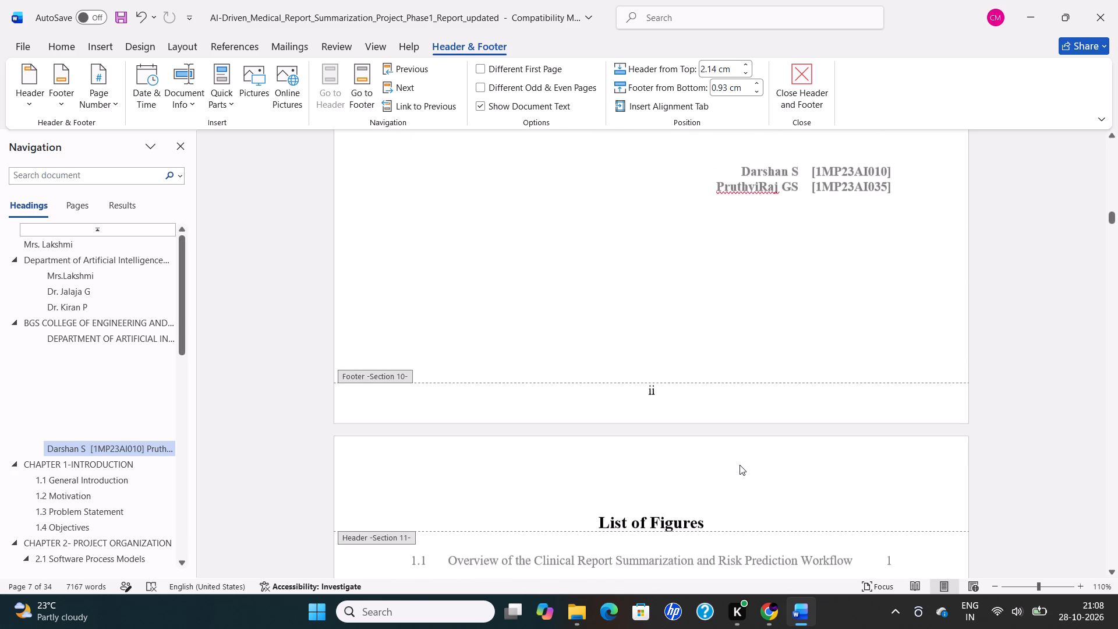
pyautogui.scroll(-1, 740, 465)
pyautogui.press('space')
pyautogui.press('space')
pyautogui.press('space')
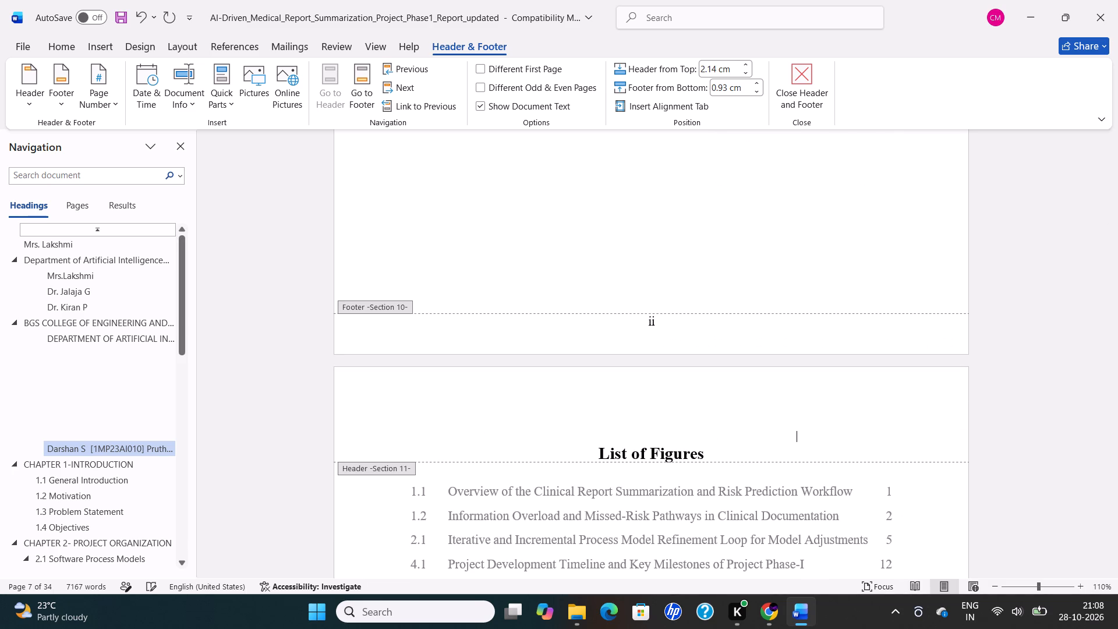
pyautogui.press('space')
pyautogui.press('space')
pyautogui.press('space')
pyautogui.press('space')
pyautogui.press('p')
pyautogui.press('g')
pyautogui.press('.')
pyautogui.press('n')
pyautogui.press('o')
# Shift the "Pg.no" label in the List of Figures header further right by adding five spaces before it.
pyautogui.press('Left')
pyautogui.press('Left')
pyautogui.press('Left')
pyautogui.press('Left')
pyautogui.press('Left')
pyautogui.press('space')
pyautogui.press('space')
pyautogui.press('space')
pyautogui.scroll(-1, 740, 465)
pyautogui.press('space')
pyautogui.press('space')
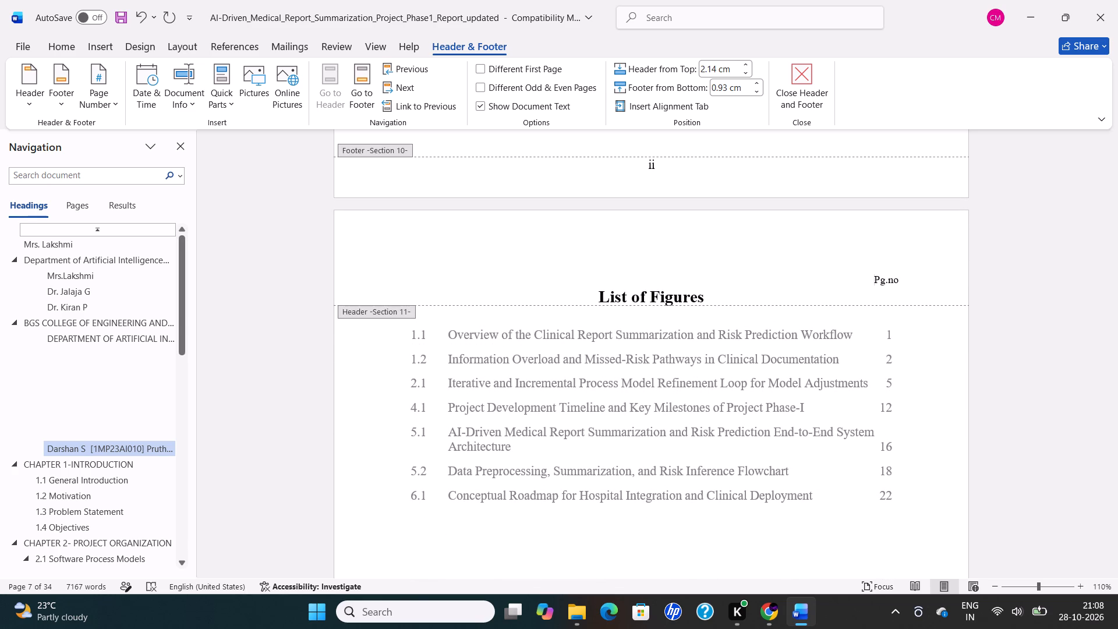
# Add the label "Pg.no" in the List of Tables header, spaced across to sit above the page-number column.
pyautogui.scroll(-6, 740, 465)
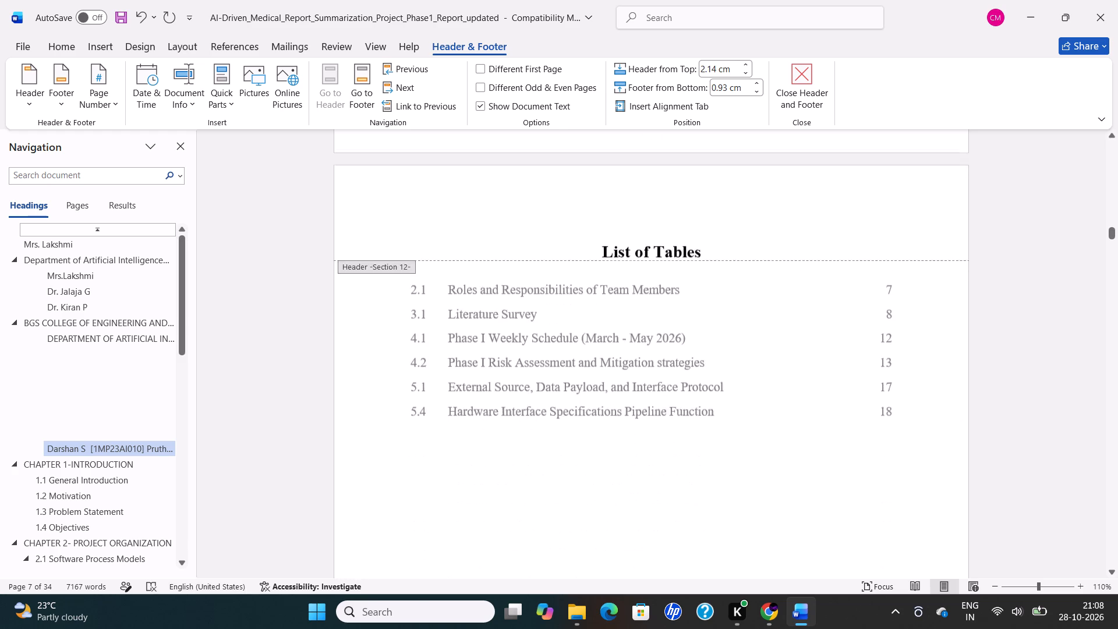
pyautogui.click(740, 465)
pyautogui.scroll(-2, 740, 465)
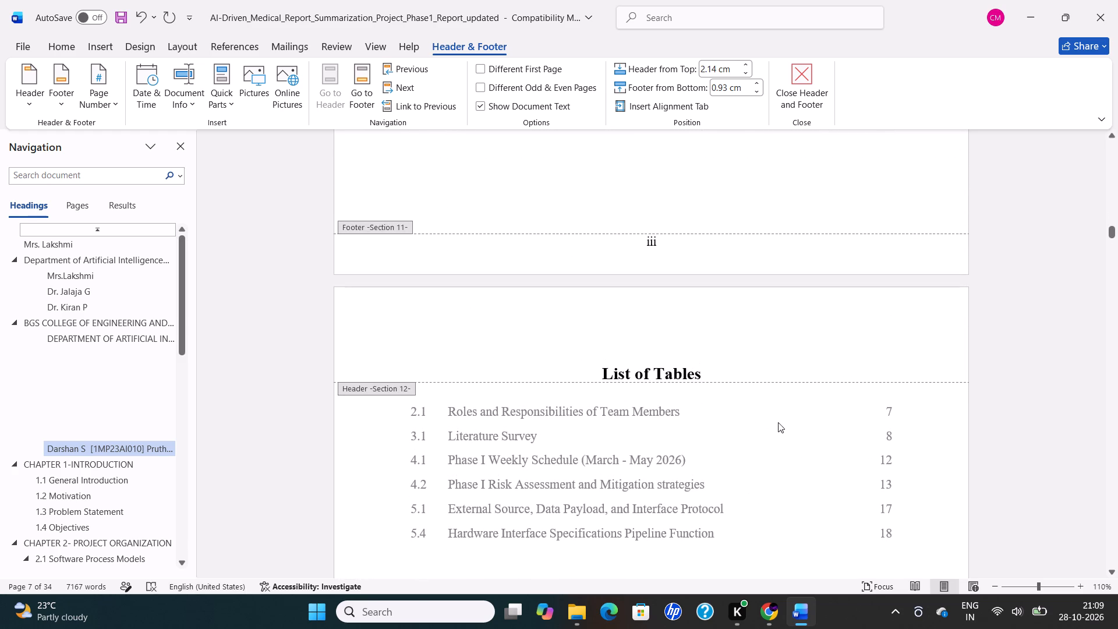
pyautogui.click(804, 366)
pyautogui.press('space')
pyautogui.press('space')
pyautogui.press('space')
pyautogui.press('space')
pyautogui.press('space')
pyautogui.press('space')
pyautogui.press('space')
pyautogui.press('space')
pyautogui.press('space')
pyautogui.press('space')
pyautogui.press('space')
pyautogui.press('space')
pyautogui.press('space')
pyautogui.press('space')
pyautogui.press('space')
pyautogui.press('space')
pyautogui.press('space')
pyautogui.press('space')
pyautogui.press('space')
pyautogui.press('space')
pyautogui.press('BackSpace')
pyautogui.press('BackSpace')
pyautogui.press('BackSpace')
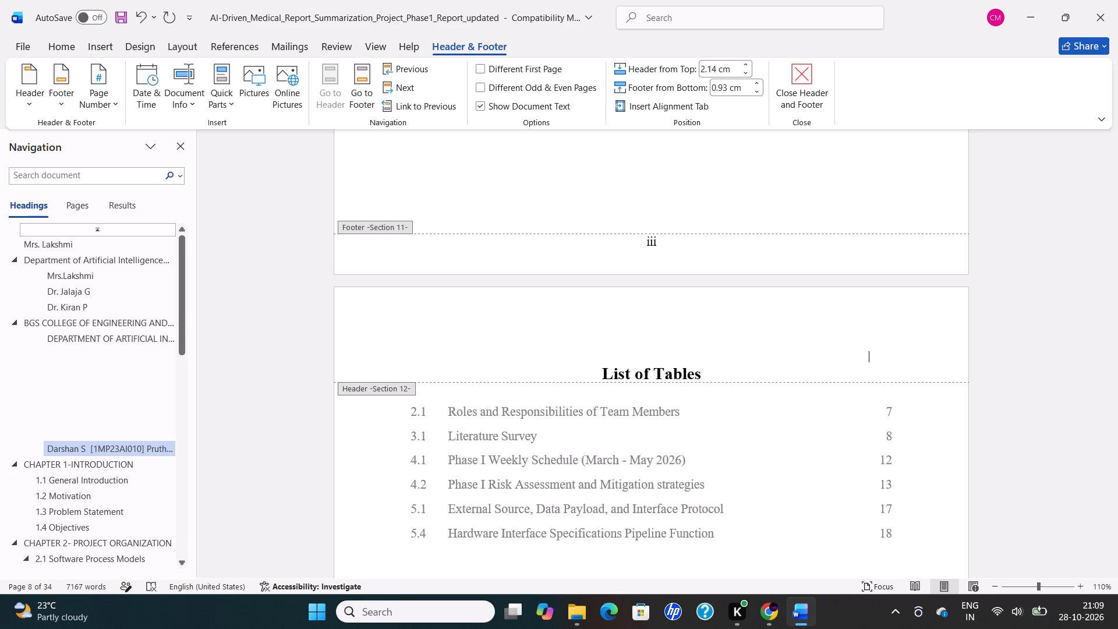
pyautogui.write('pg')
pyautogui.press('space')
pyautogui.write('np.')
pyautogui.press('BackSpace')
pyautogui.press('BackSpace')
pyautogui.press('Left')
pyautogui.press('Left')
pyautogui.press('Right')
pyautogui.press('BackSpace')
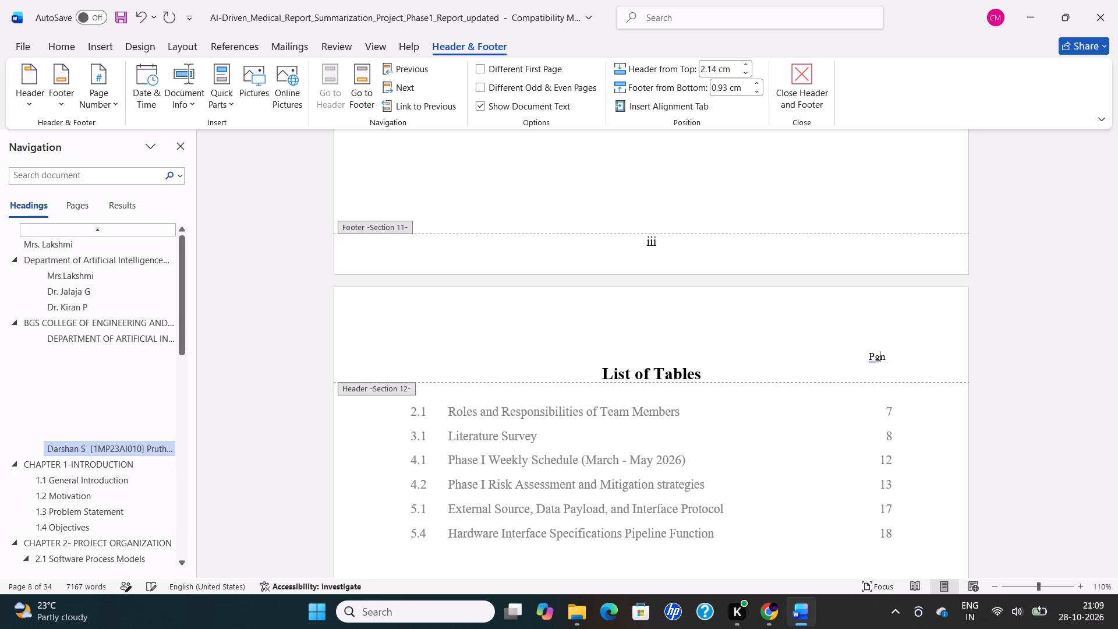
pyautogui.press('.')
pyautogui.press('Right')
pyautogui.press('o')
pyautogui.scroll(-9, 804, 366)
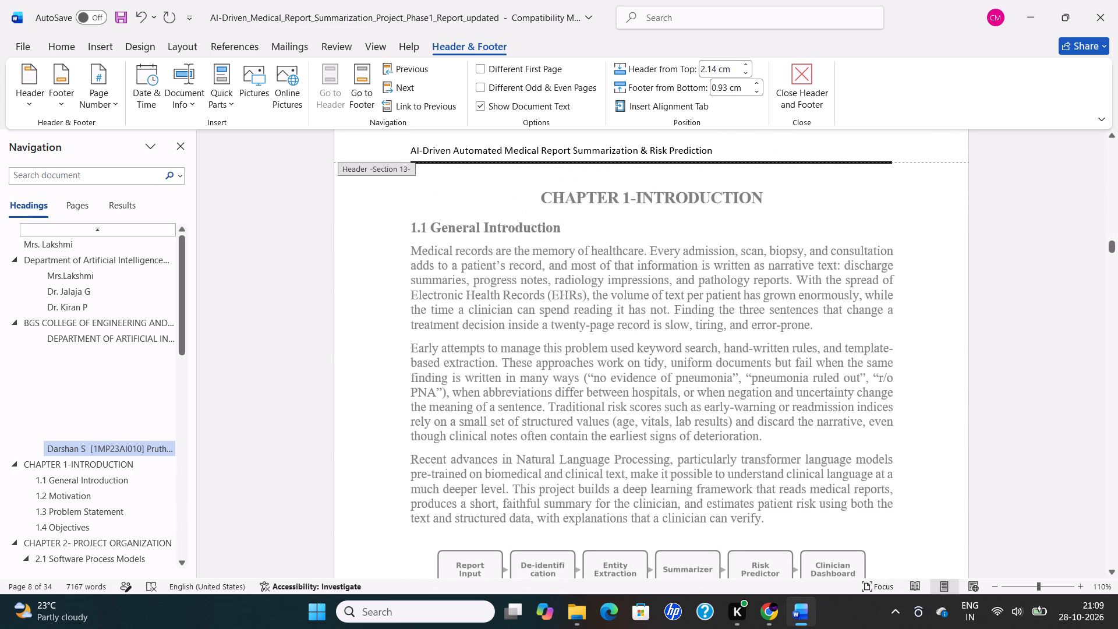
# Look over the headers, footers and page layout of Chapters 1 to 3, following the List of Tables.
pyautogui.scroll(-2, 804, 366)
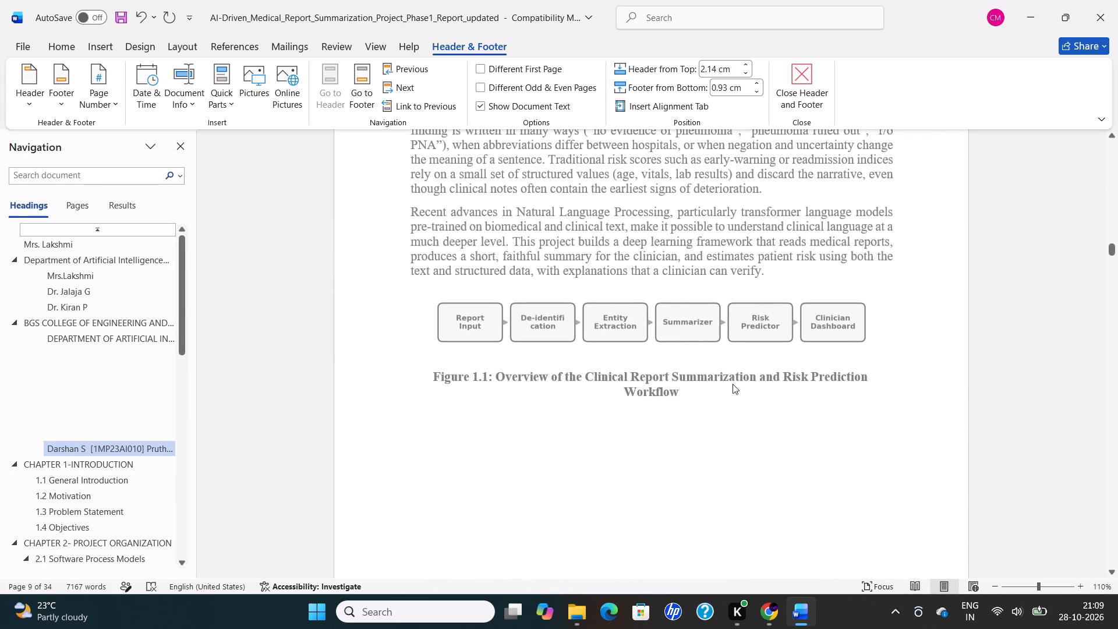
pyautogui.scroll(-6, 741, 319)
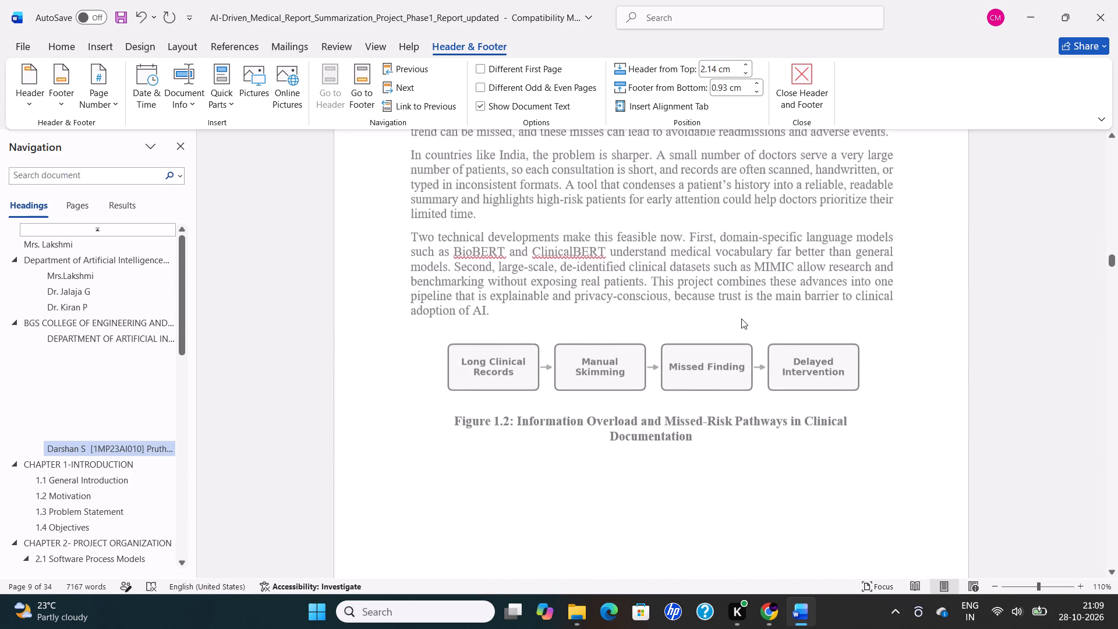
pyautogui.click(732, 235)
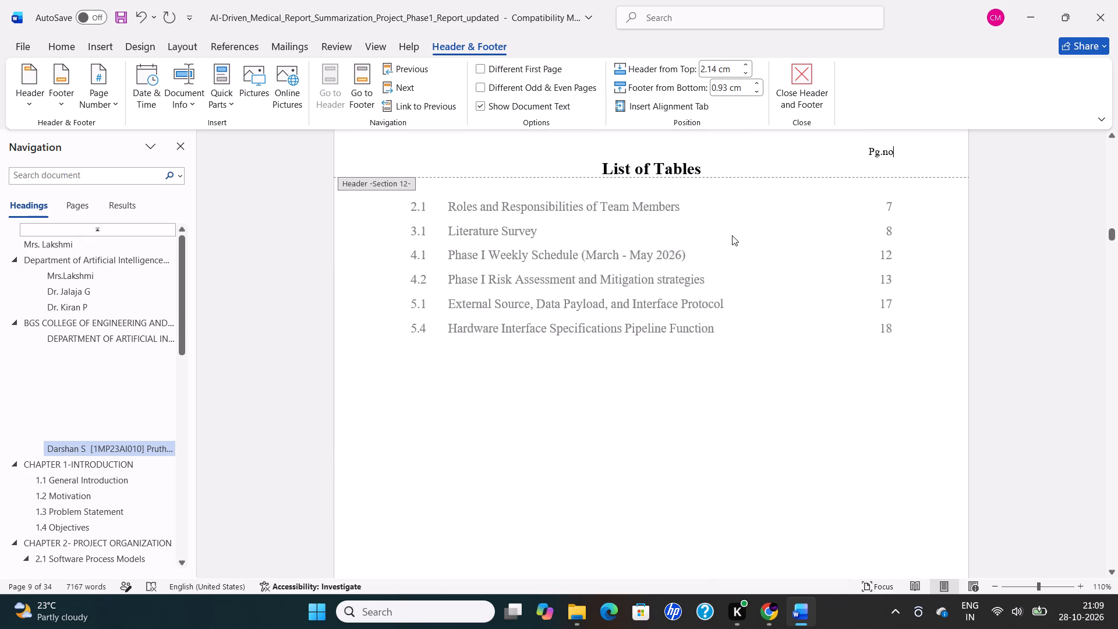
pyautogui.scroll(-14, 732, 235)
pyautogui.scroll(1, 732, 235)
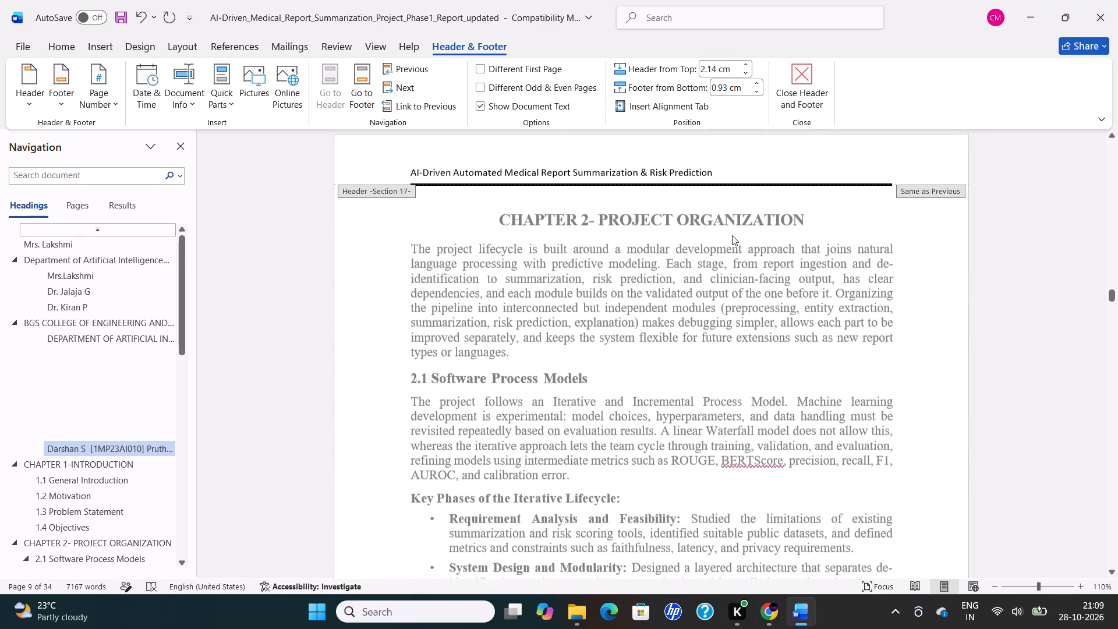
pyautogui.scroll(9, 732, 235)
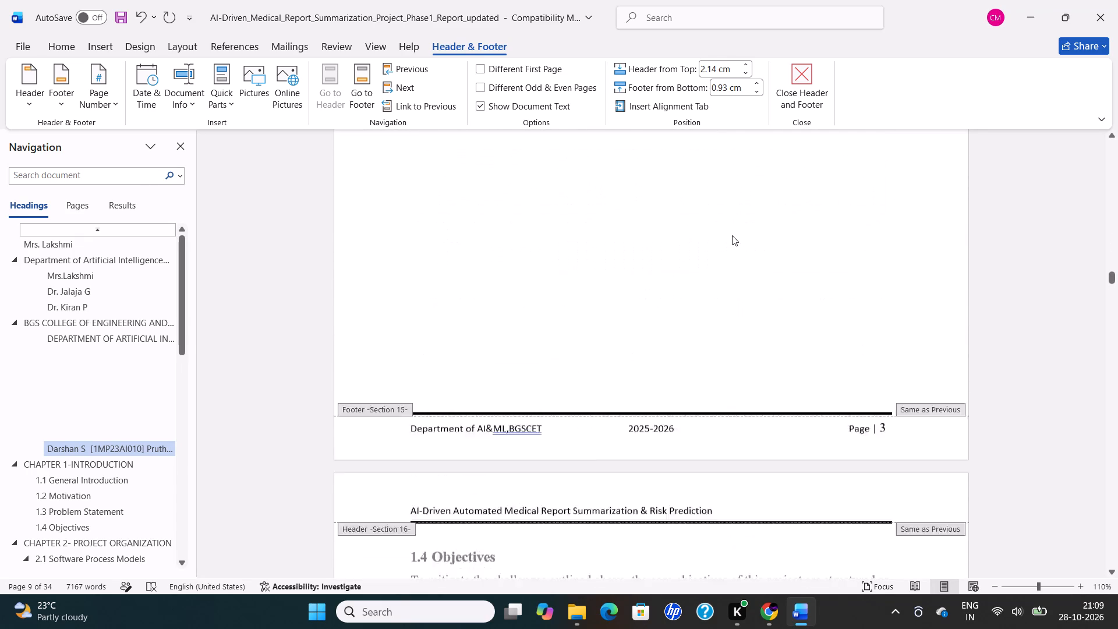
pyautogui.scroll(11, 732, 235)
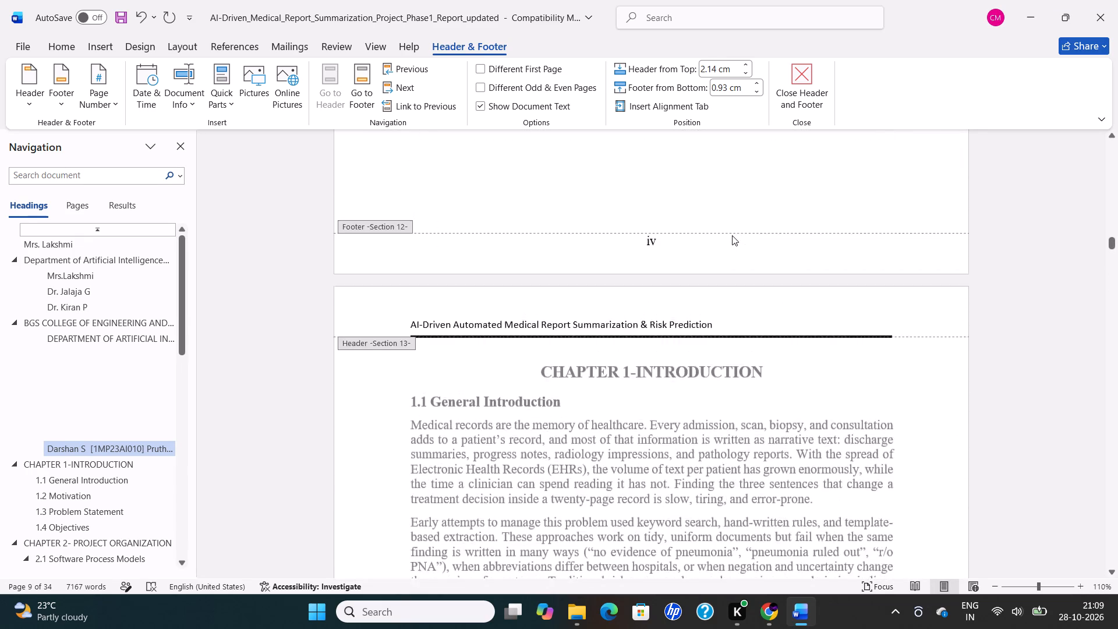
pyautogui.scroll(2, 732, 235)
pyautogui.scroll(-20, 735, 220)
pyautogui.scroll(-4, 735, 220)
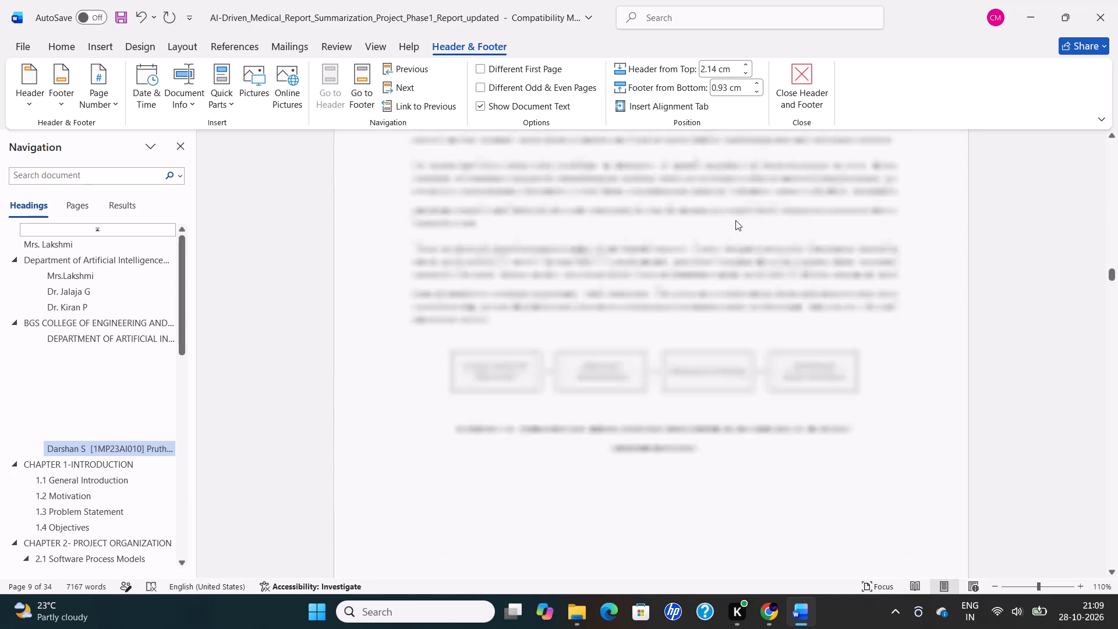
pyautogui.scroll(-6, 735, 220)
pyautogui.scroll(6, 735, 220)
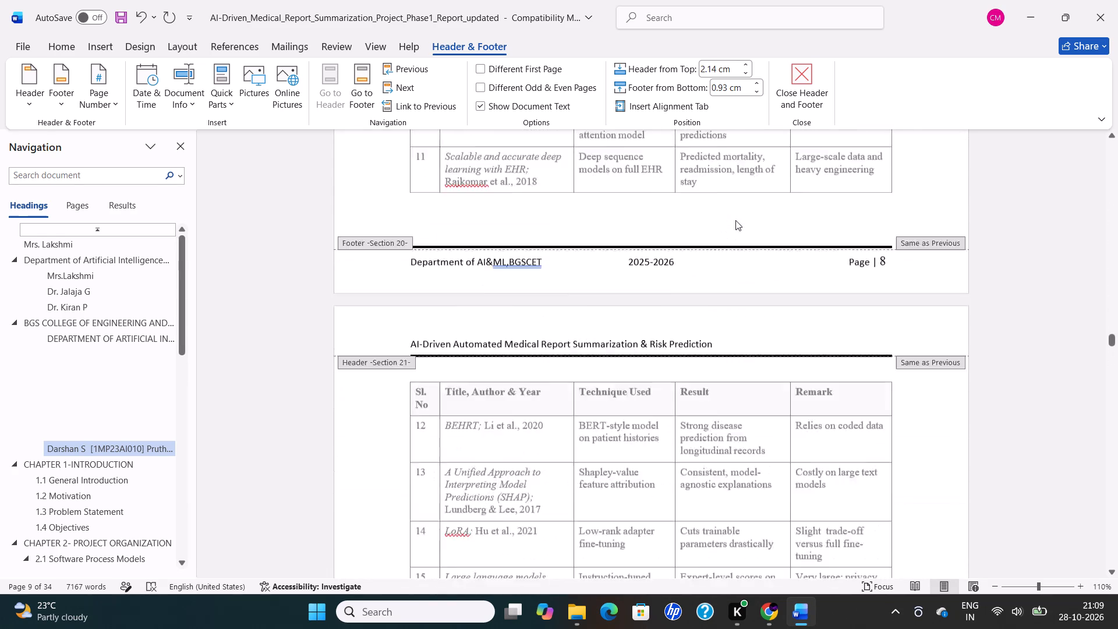
pyautogui.scroll(1, 735, 220)
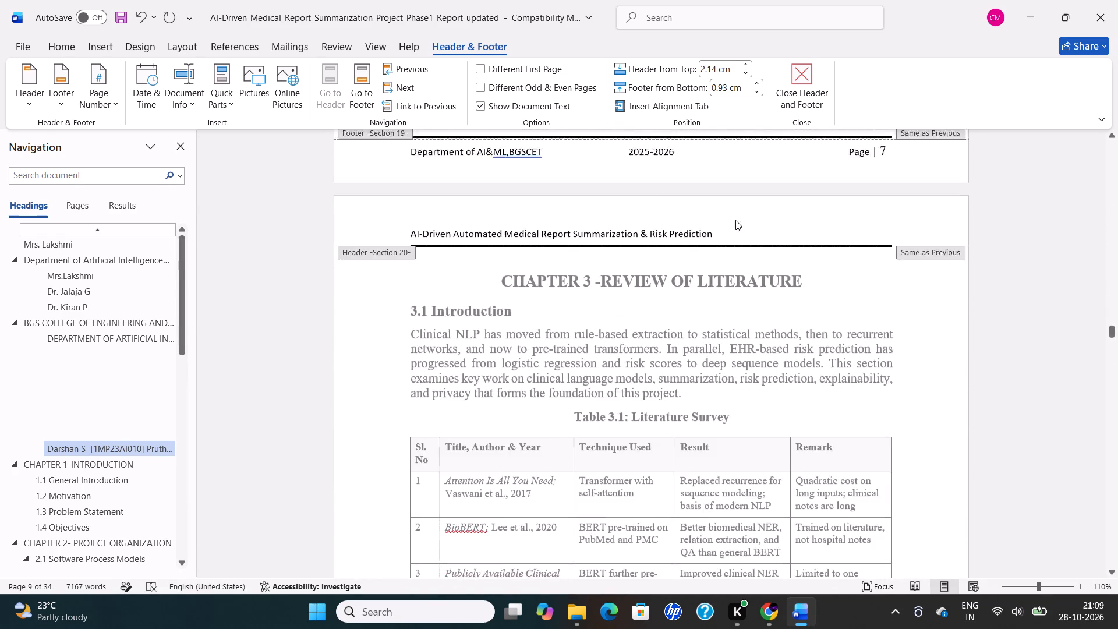
pyautogui.scroll(1, 735, 220)
pyautogui.click(596, 259)
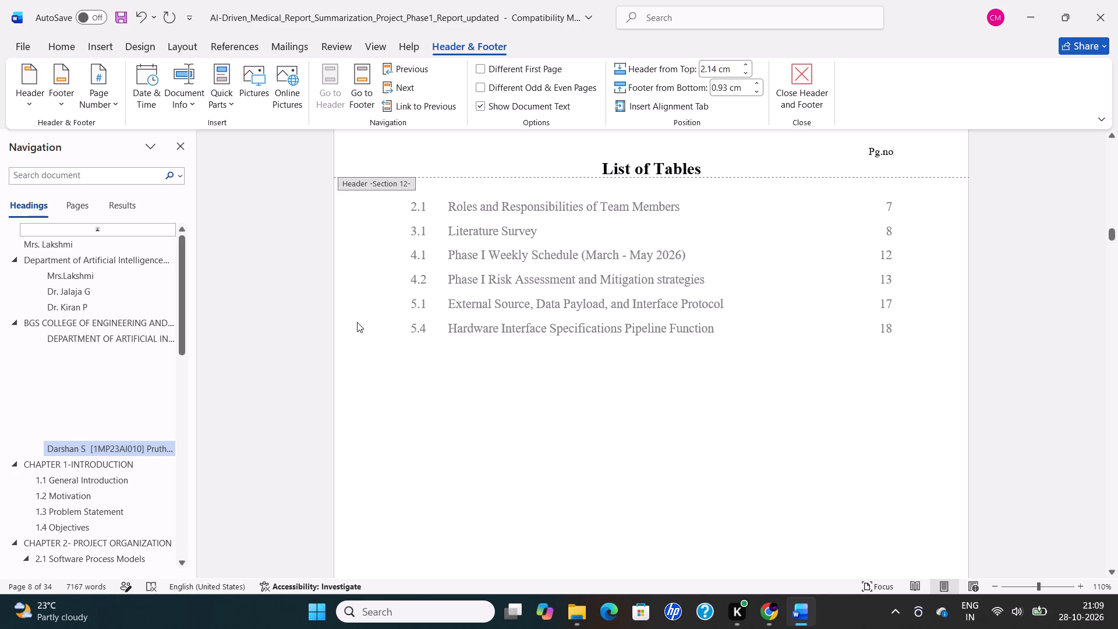
# Review the chapter outline and the pages from the references back to the Chapter 4 weekly schedule and timeline.
pyautogui.scroll(-1, 113, 510)
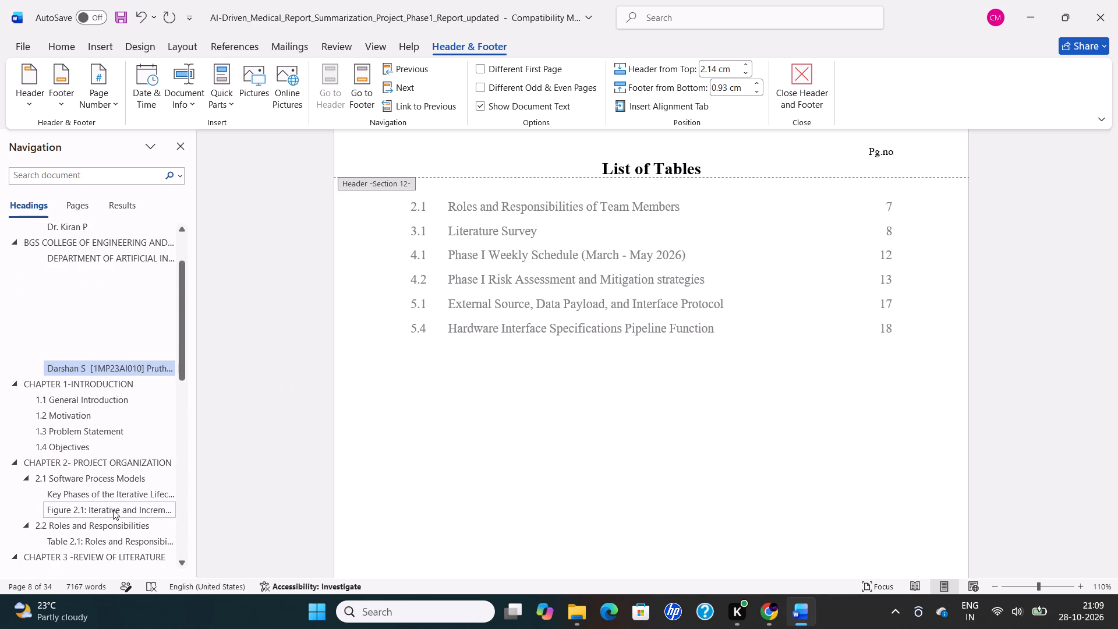
pyautogui.scroll(-3, 113, 510)
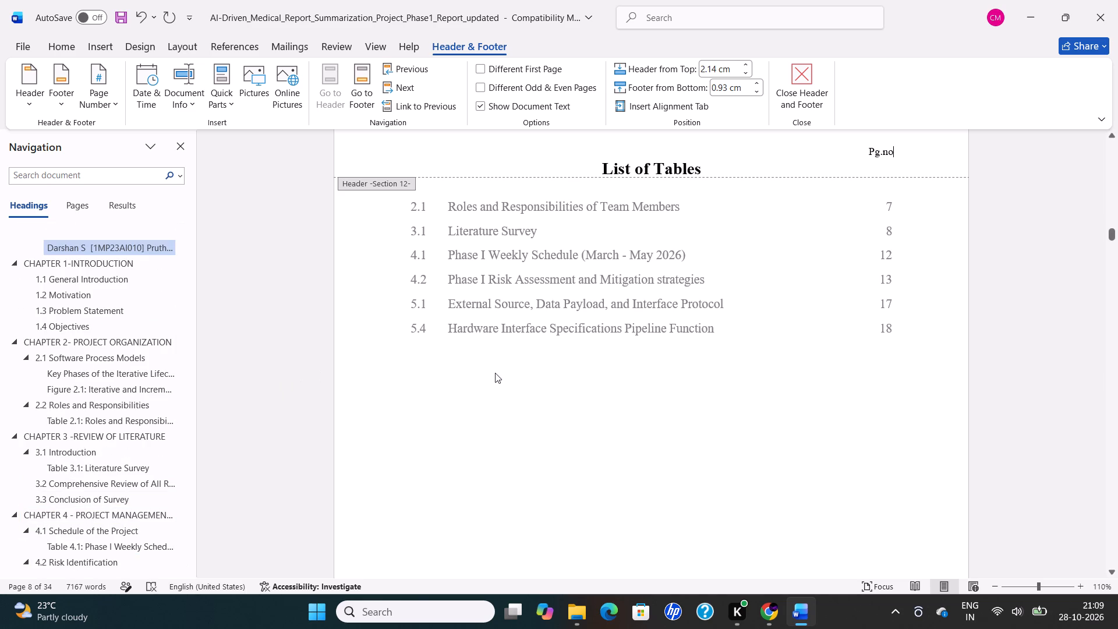
pyautogui.scroll(-6, 495, 373)
pyautogui.scroll(-20, 495, 373)
pyautogui.scroll(-1, 495, 373)
pyautogui.scroll(1, 495, 373)
pyautogui.scroll(-1, 495, 373)
pyautogui.scroll(1, 495, 373)
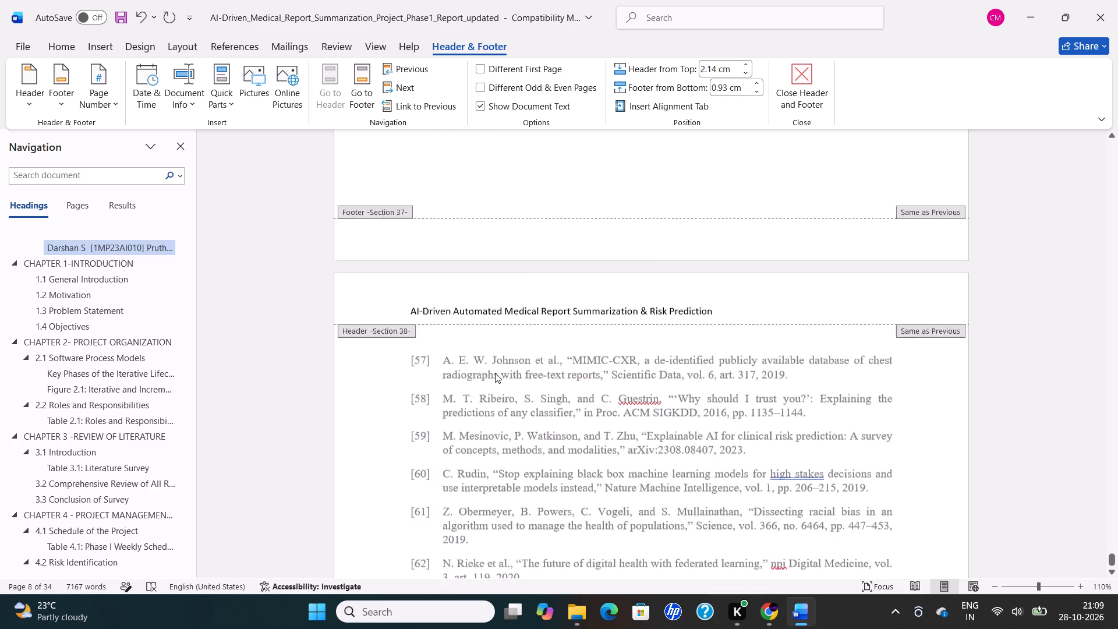
pyautogui.scroll(1, 495, 373)
pyautogui.scroll(-1, 495, 373)
pyautogui.scroll(1, 495, 373)
pyautogui.scroll(-1, 495, 373)
pyautogui.scroll(4, 495, 373)
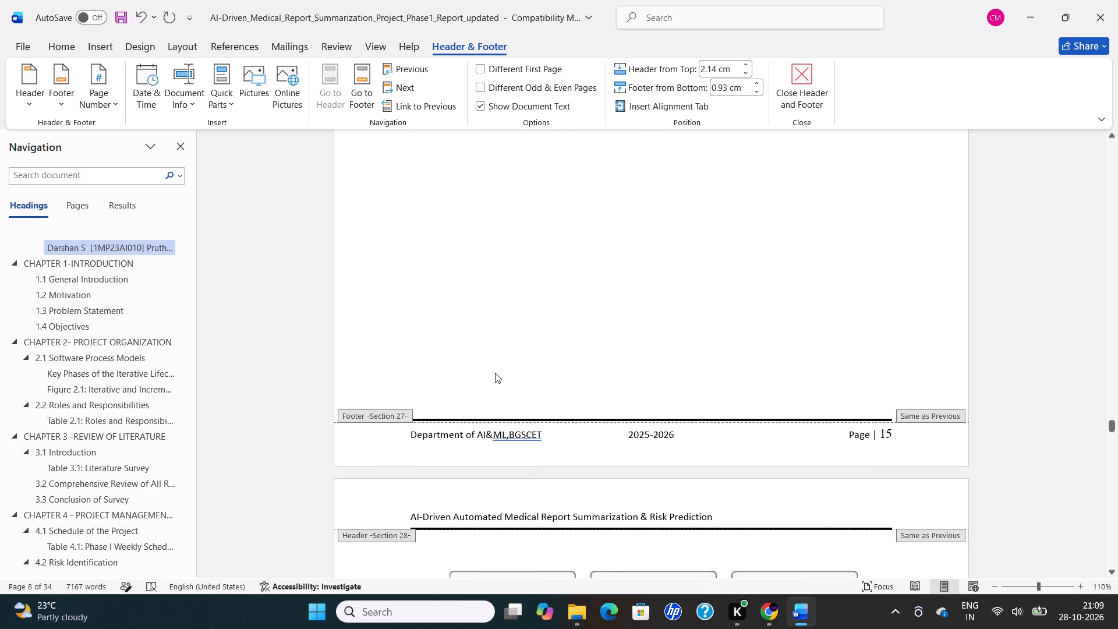
pyautogui.scroll(14, 495, 373)
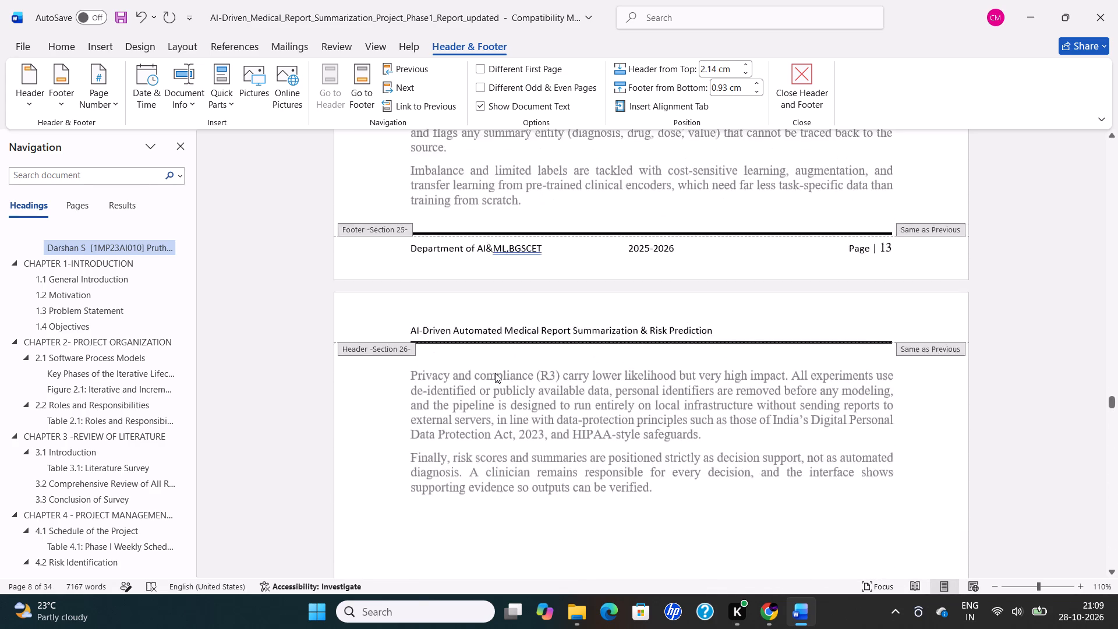
pyautogui.scroll(3, 495, 373)
pyautogui.scroll(-1, 495, 373)
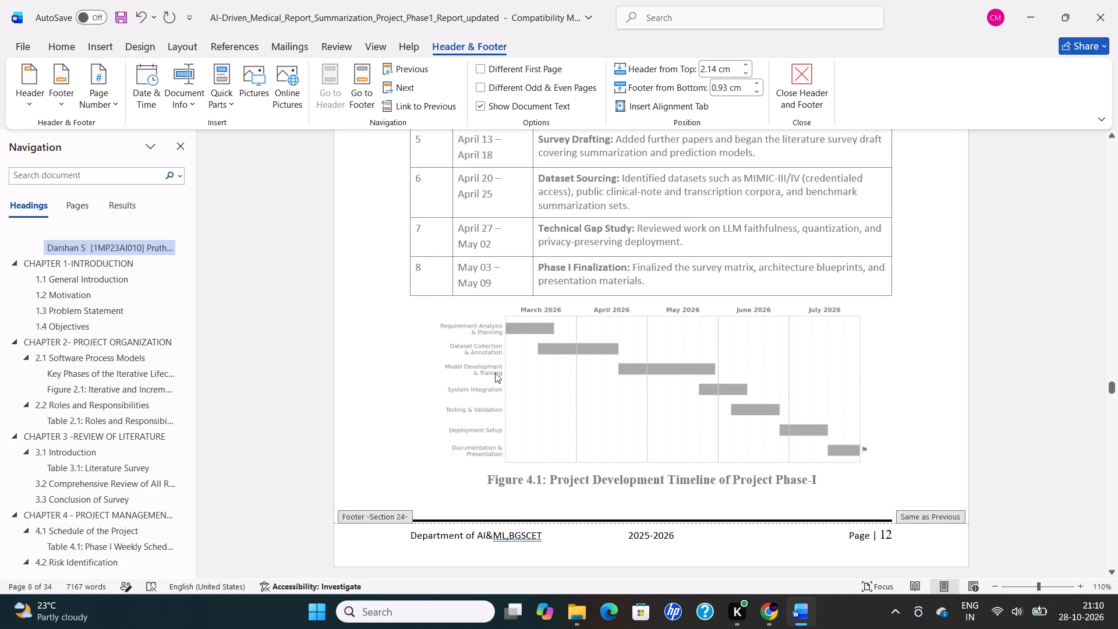
pyautogui.scroll(3, 495, 373)
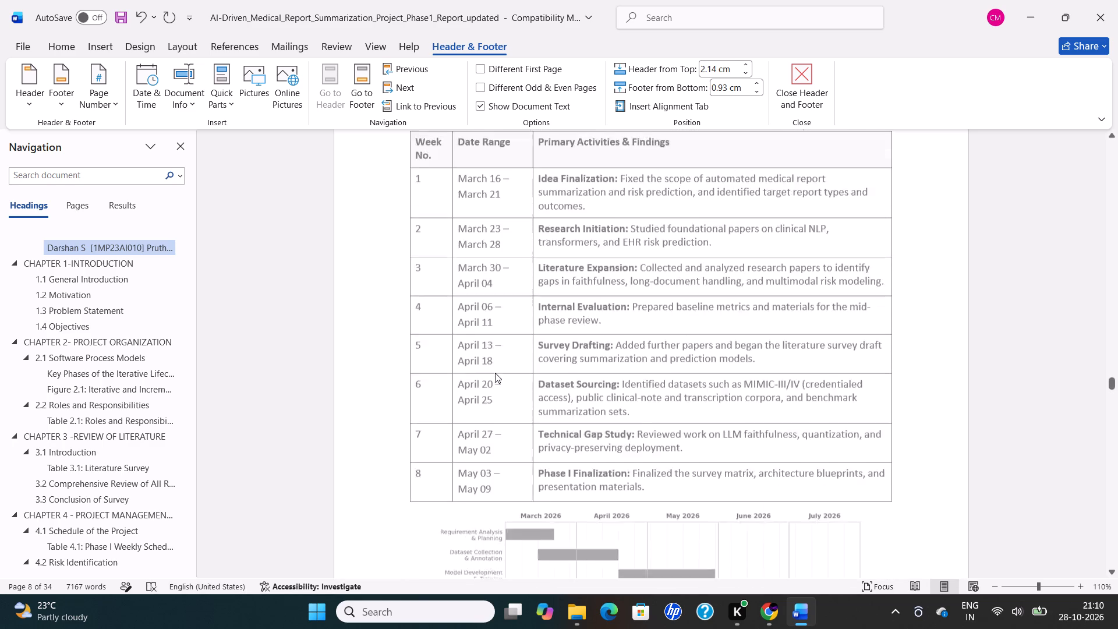
pyautogui.scroll(2, 495, 373)
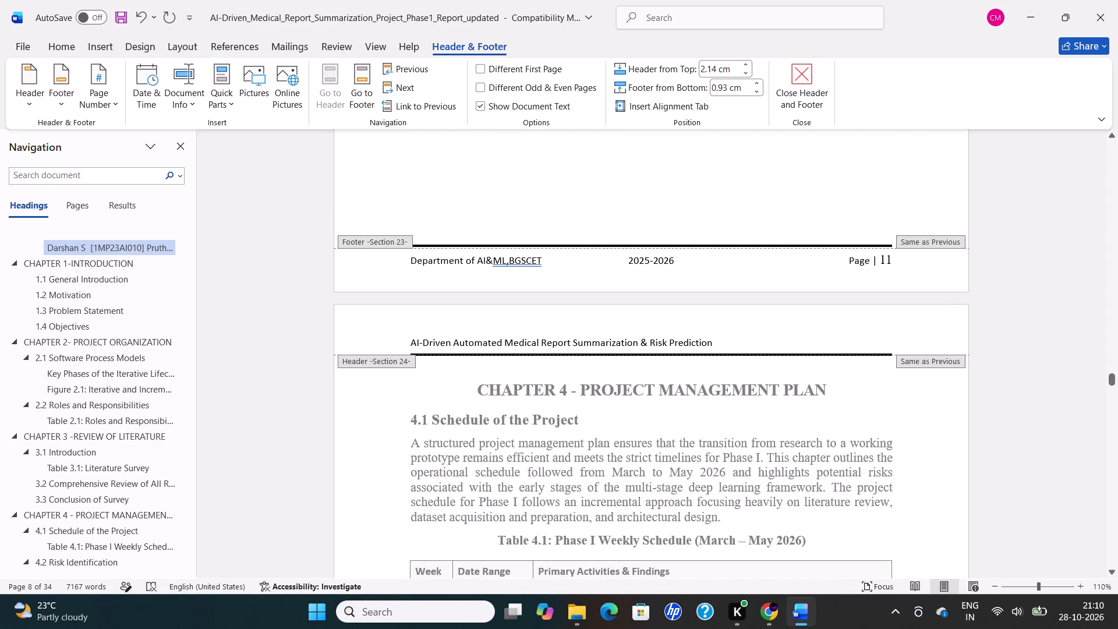
# Leave header and footer editing and return to the document body.
pyautogui.click(279, 202)
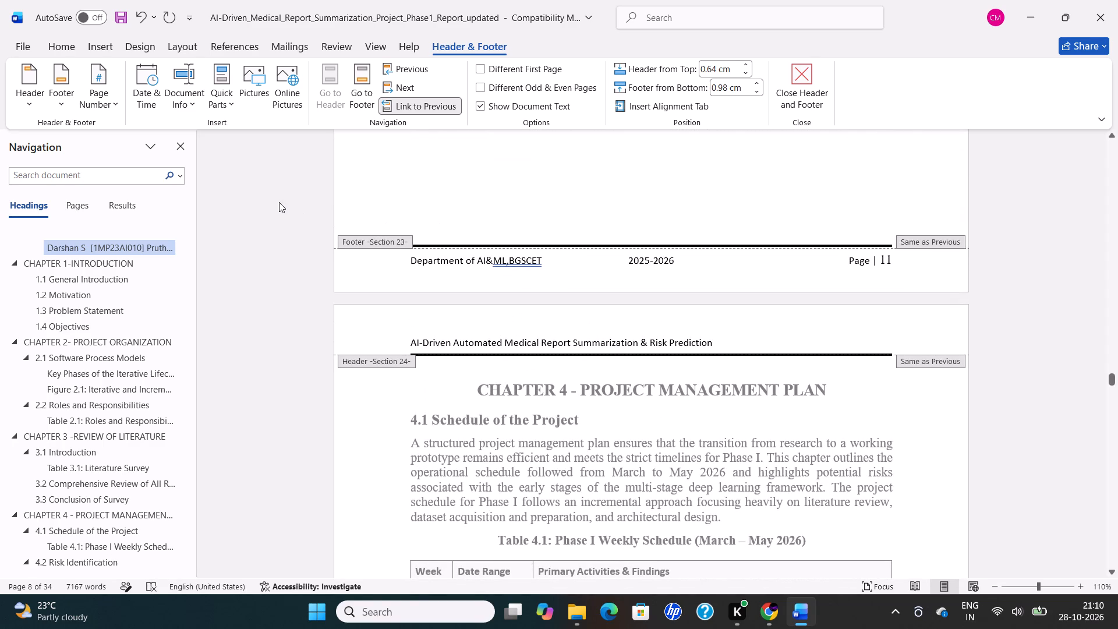
pyautogui.doubleClick(279, 202)
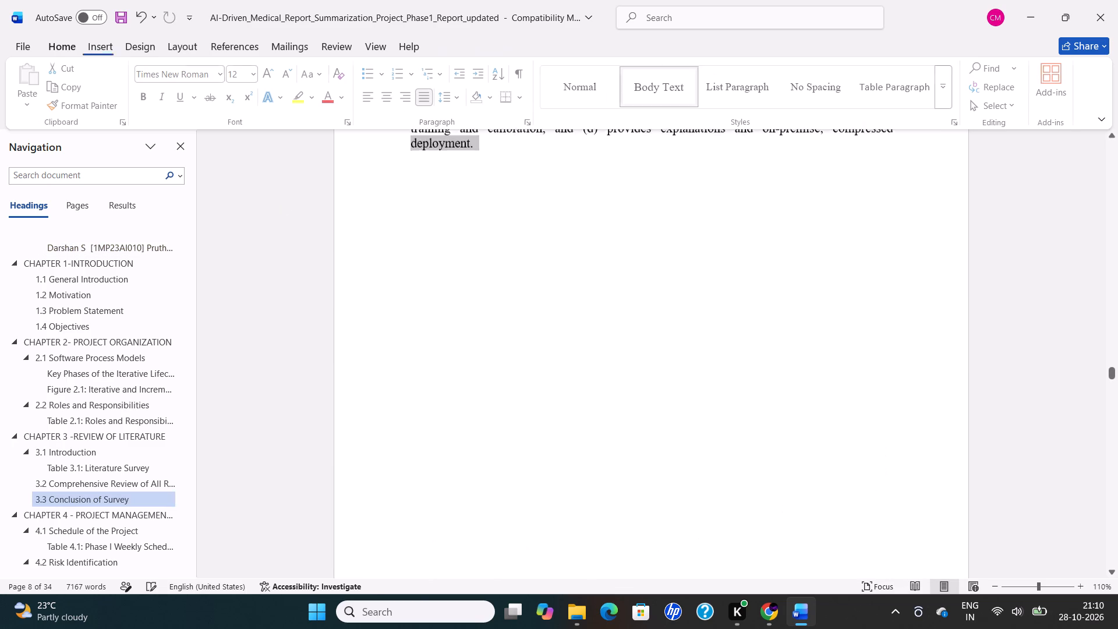
# Look over the report pages from the cover through the start of Chapter 3 in the normal body view.
pyautogui.scroll(18, 505, 349)
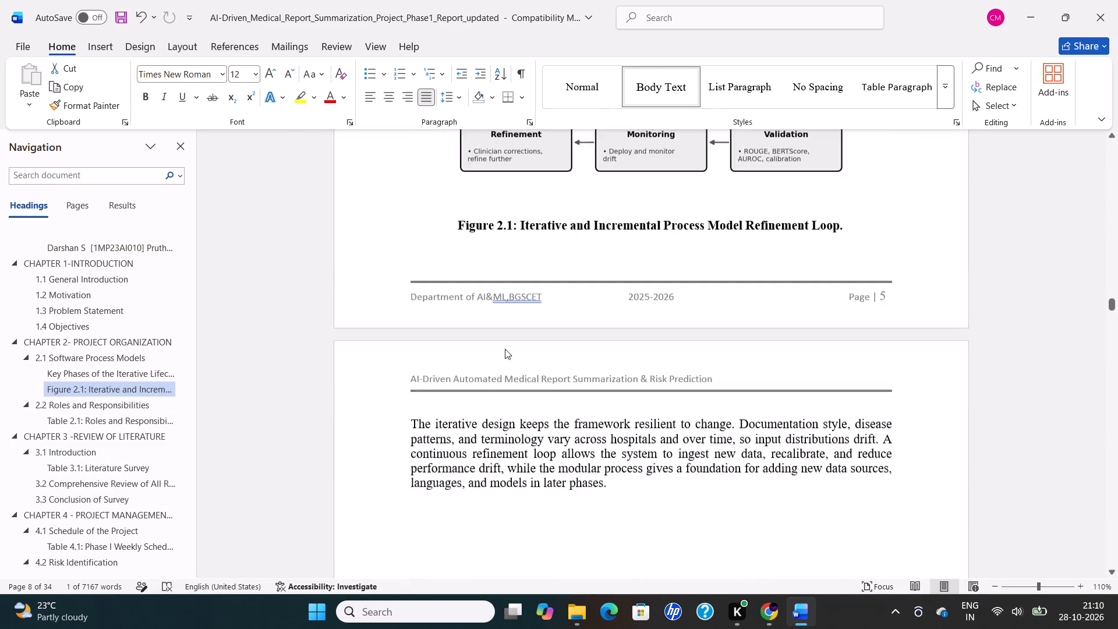
pyautogui.scroll(4, 505, 349)
pyautogui.scroll(18, 505, 349)
pyautogui.scroll(-2, 505, 349)
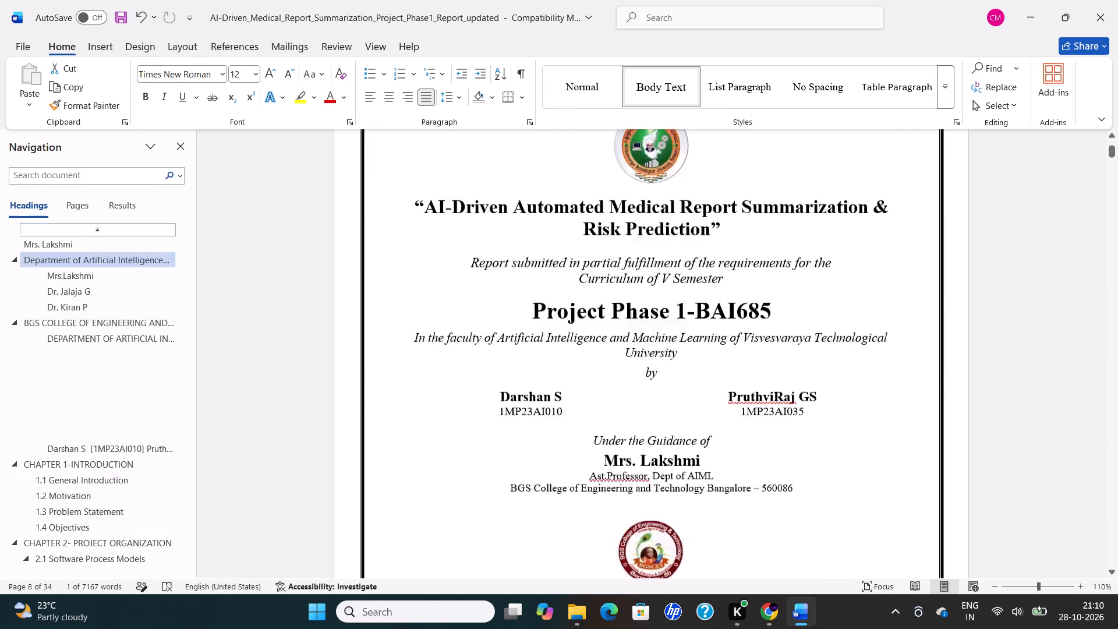
pyautogui.scroll(-16, 505, 349)
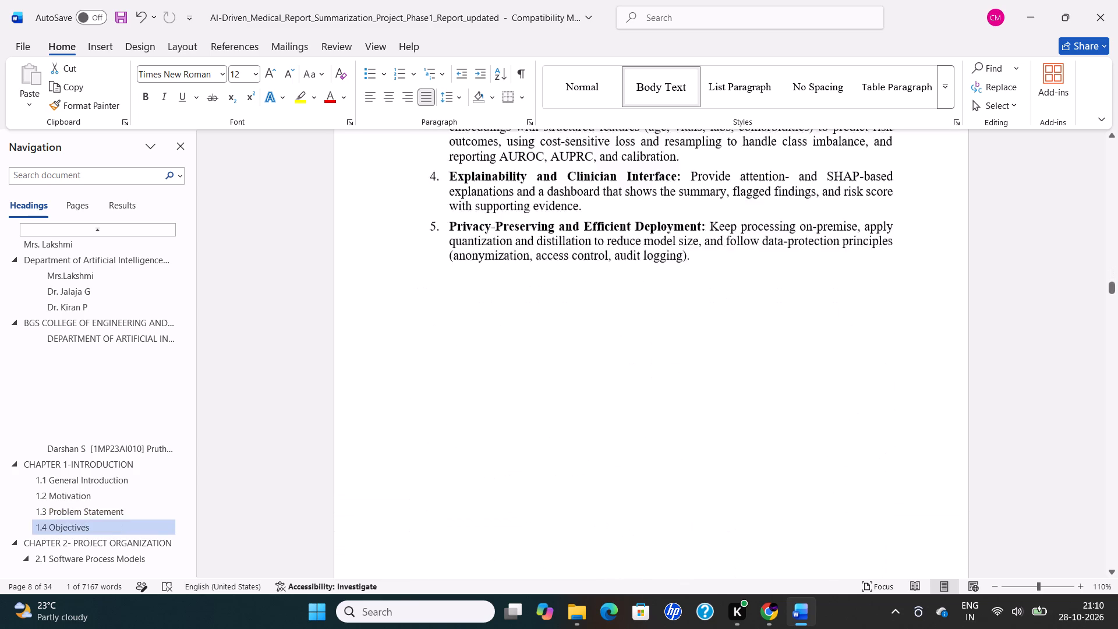
pyautogui.scroll(-8, 505, 349)
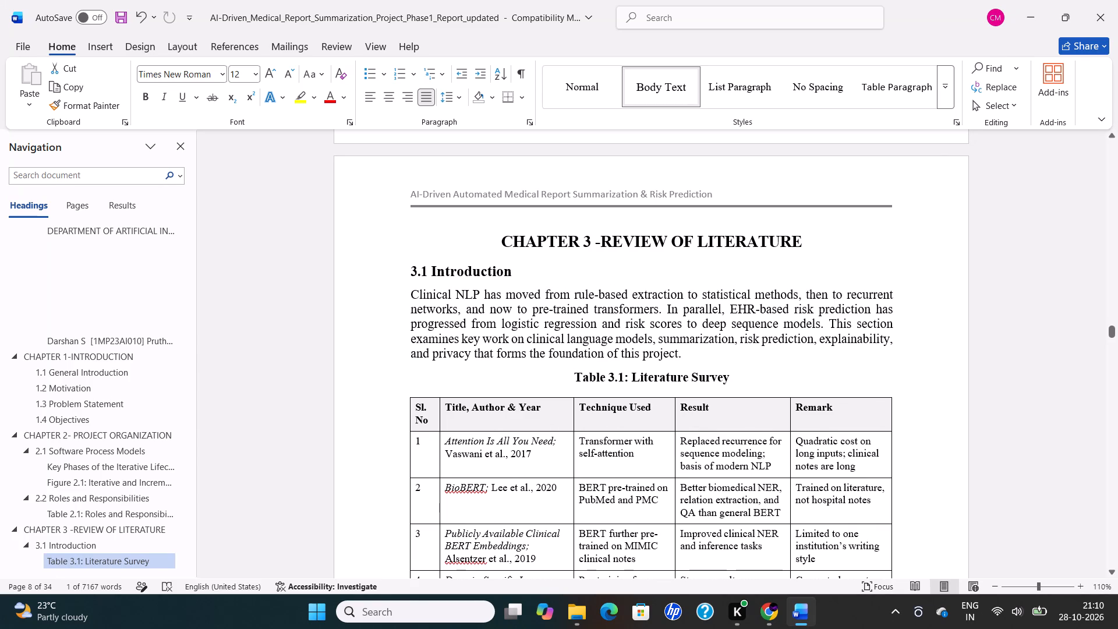
# Examine Table 3.1 Literature Survey, the literature review text and the neighbouring Roles and Responsibilities pages.
pyautogui.scroll(-5, 507, 338)
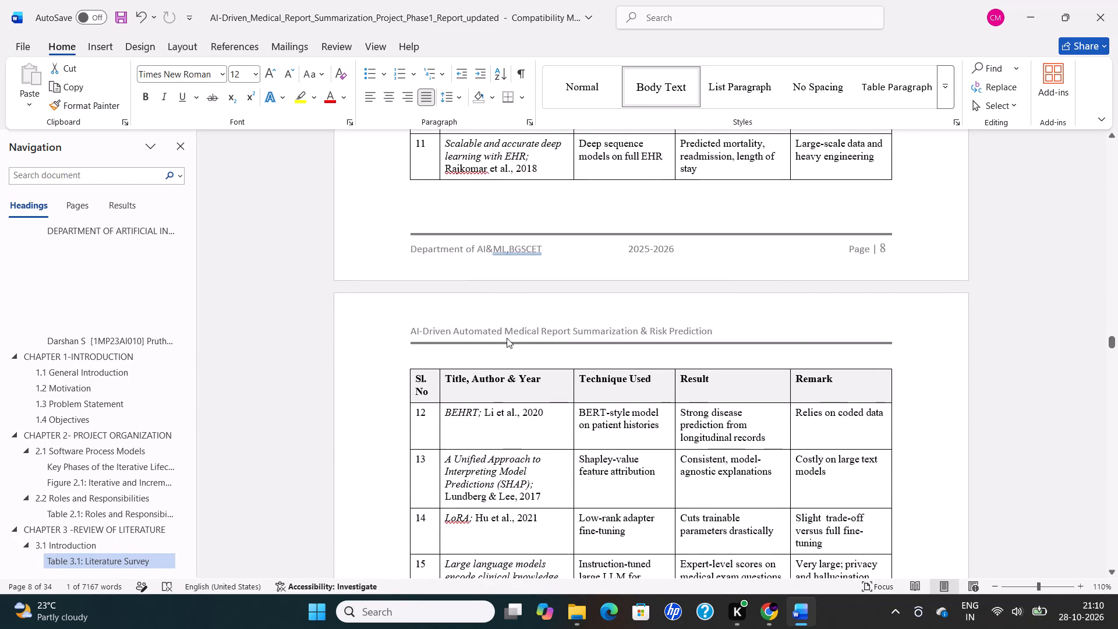
pyautogui.scroll(2, 507, 338)
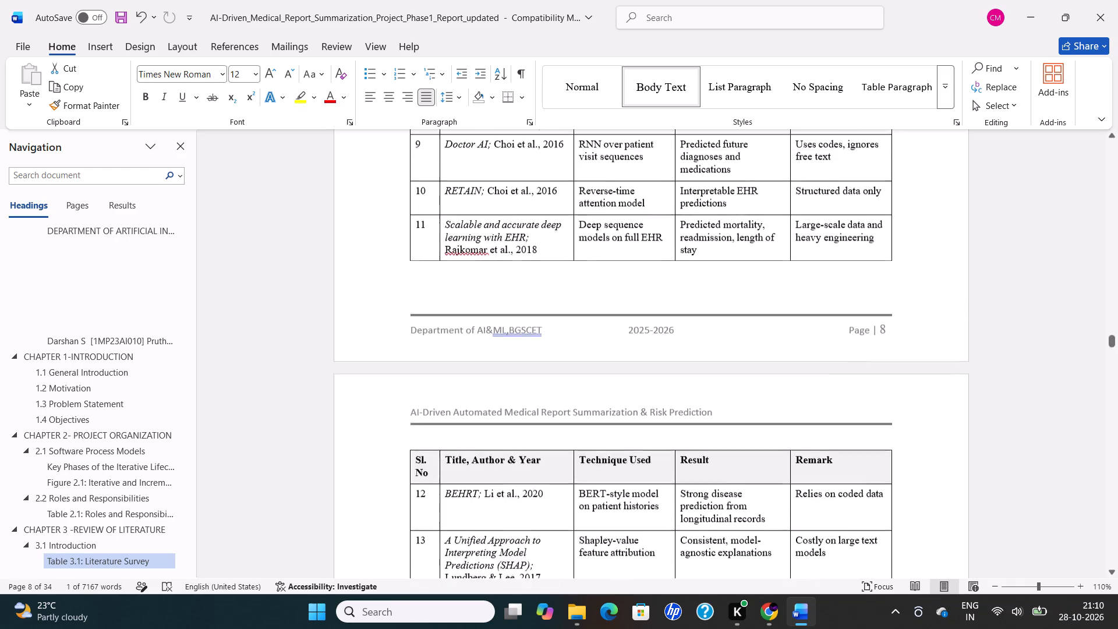
pyautogui.scroll(5, 507, 338)
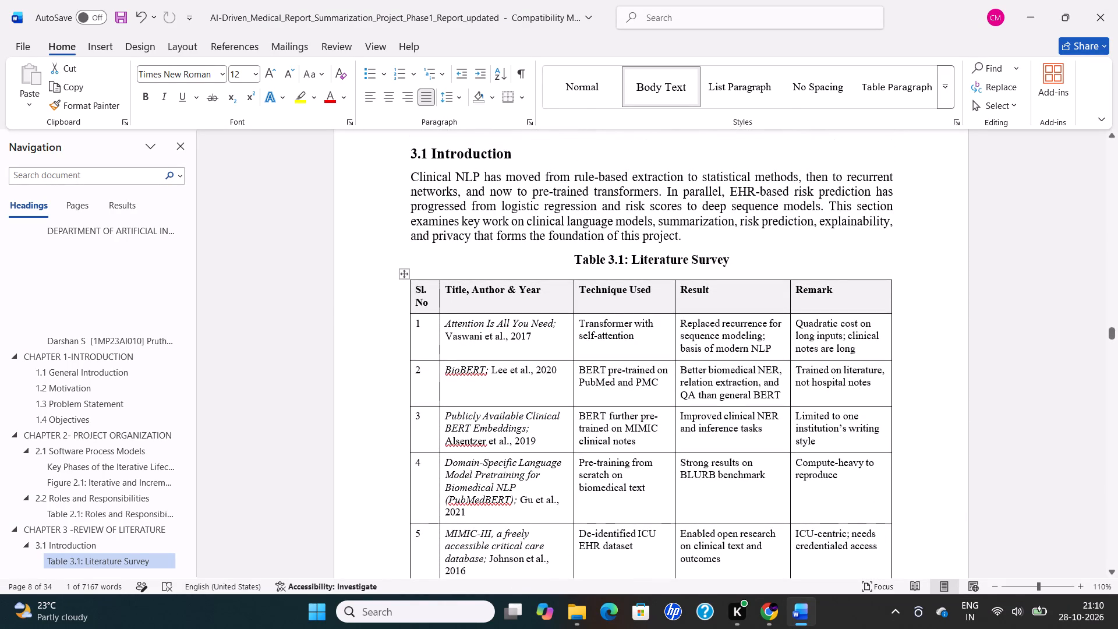
pyautogui.scroll(1, 422, 290)
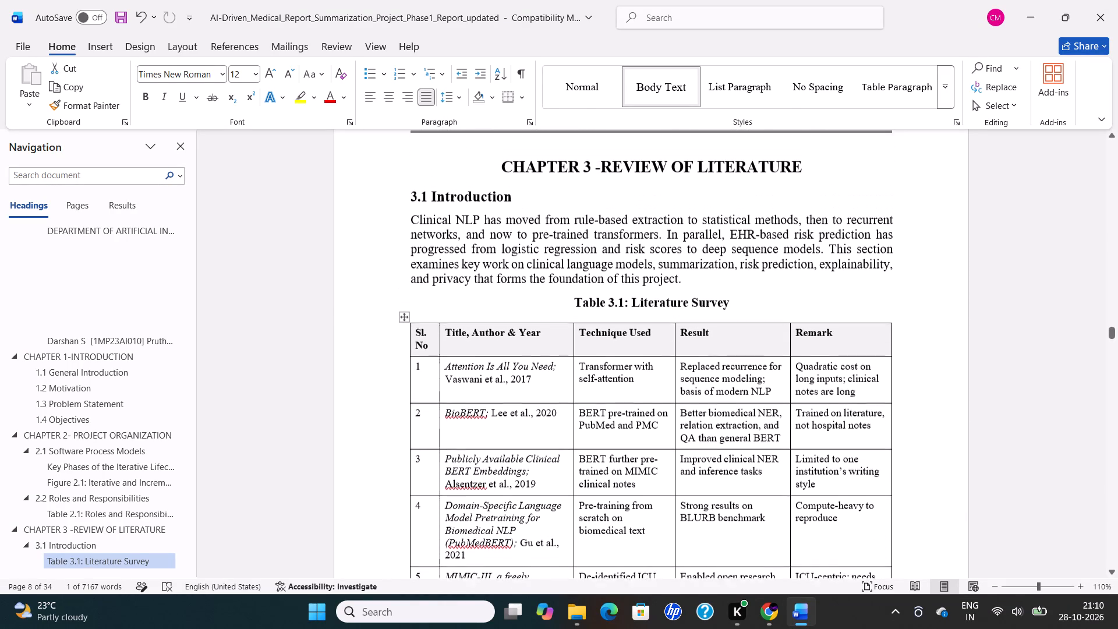
pyautogui.scroll(1, 422, 290)
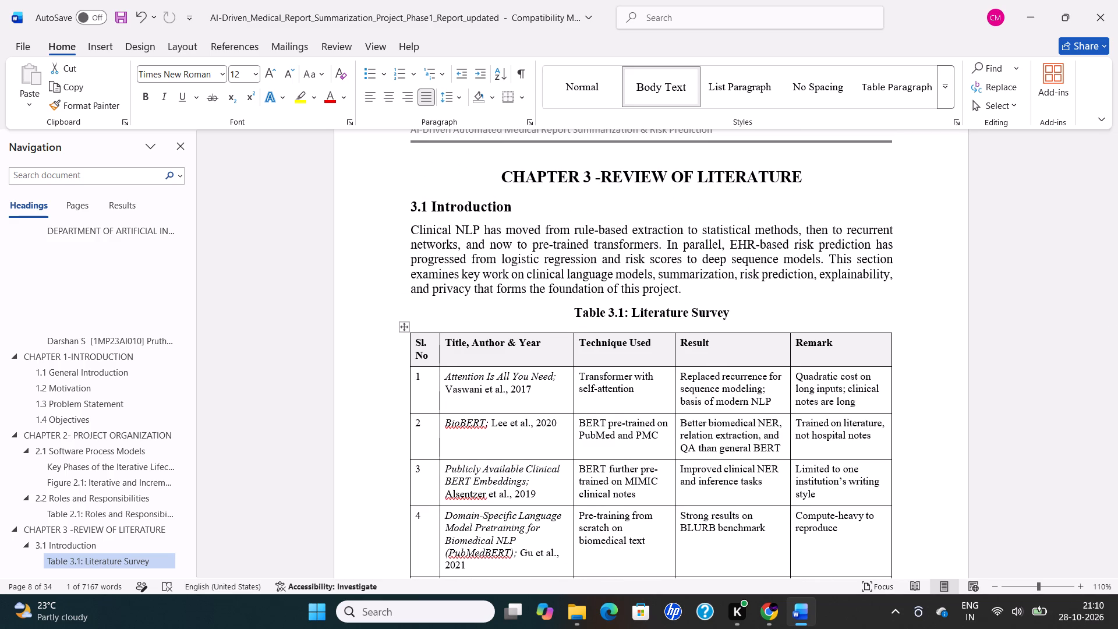
pyautogui.scroll(5, 422, 290)
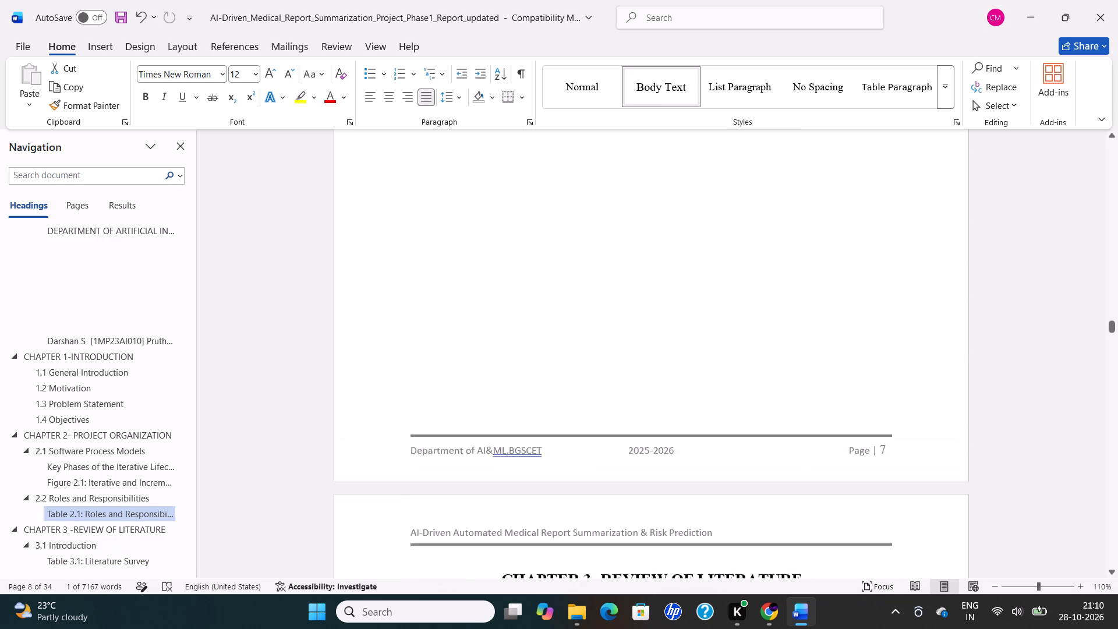
pyautogui.scroll(1, 422, 290)
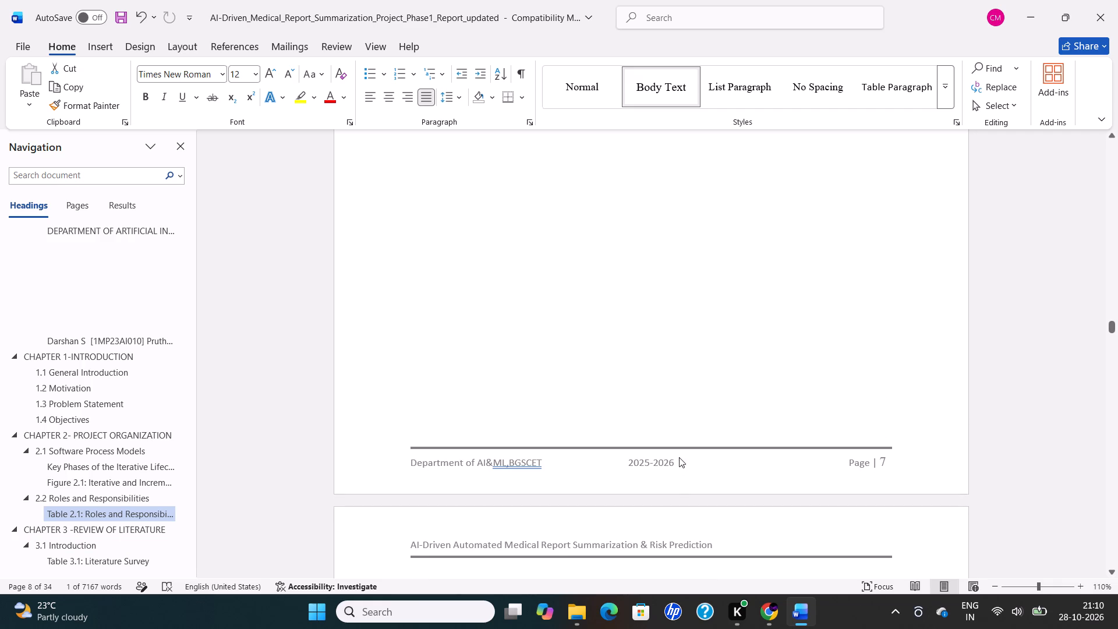
pyautogui.scroll(5, 671, 468)
pyautogui.scroll(-1, 671, 468)
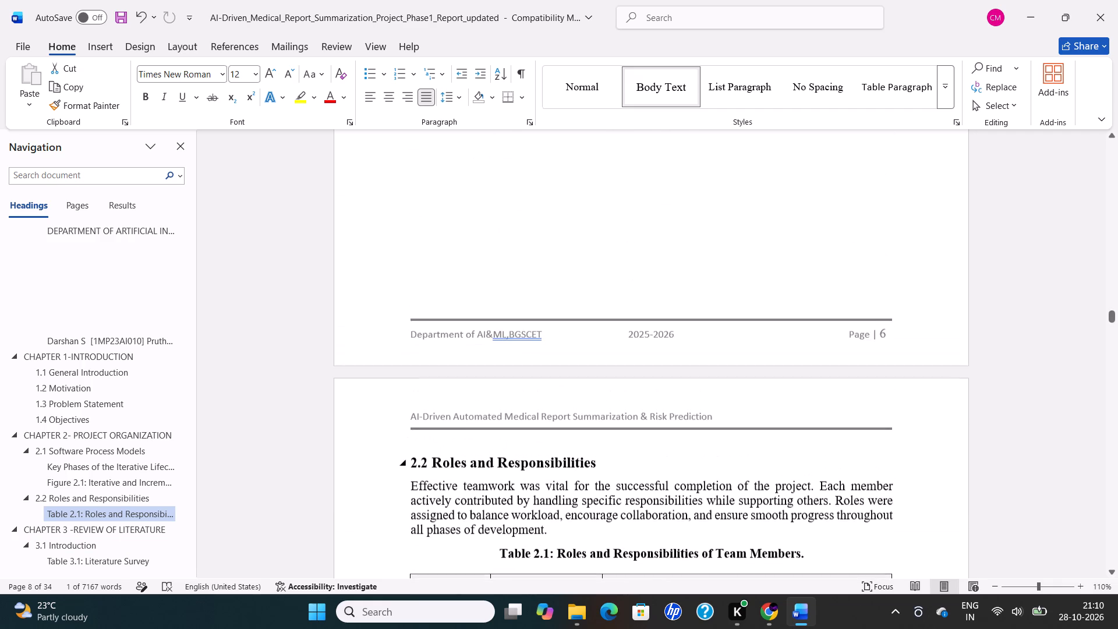
pyautogui.scroll(-4, 671, 468)
pyautogui.scroll(2, 671, 468)
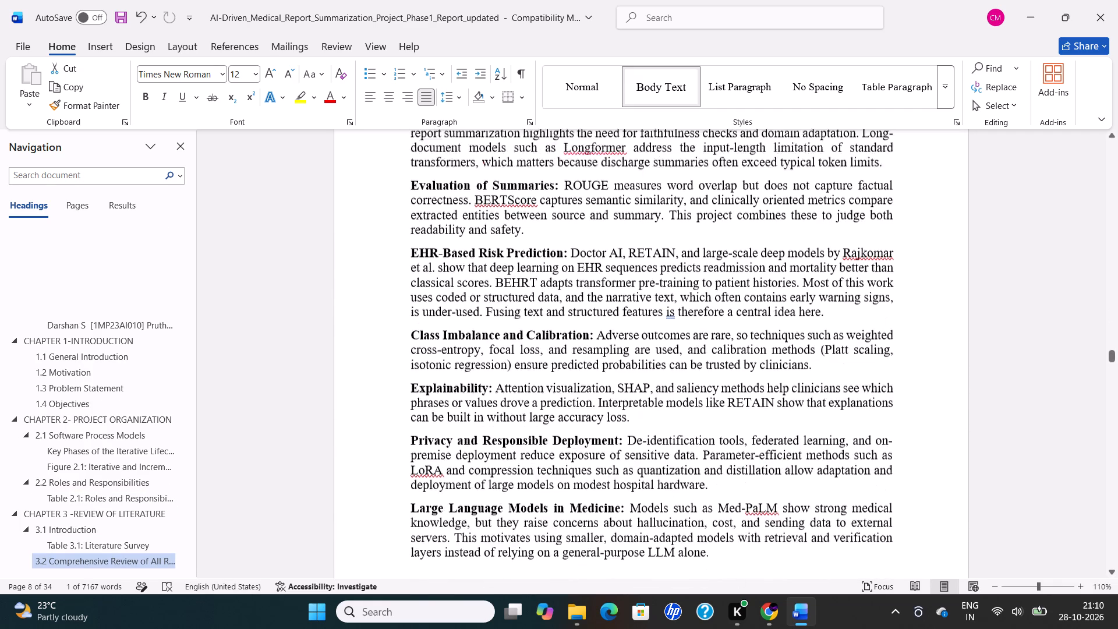
pyautogui.scroll(2, 671, 468)
pyautogui.scroll(-1, 671, 468)
pyautogui.scroll(1, 671, 468)
pyautogui.scroll(-1, 671, 468)
pyautogui.scroll(1, 671, 468)
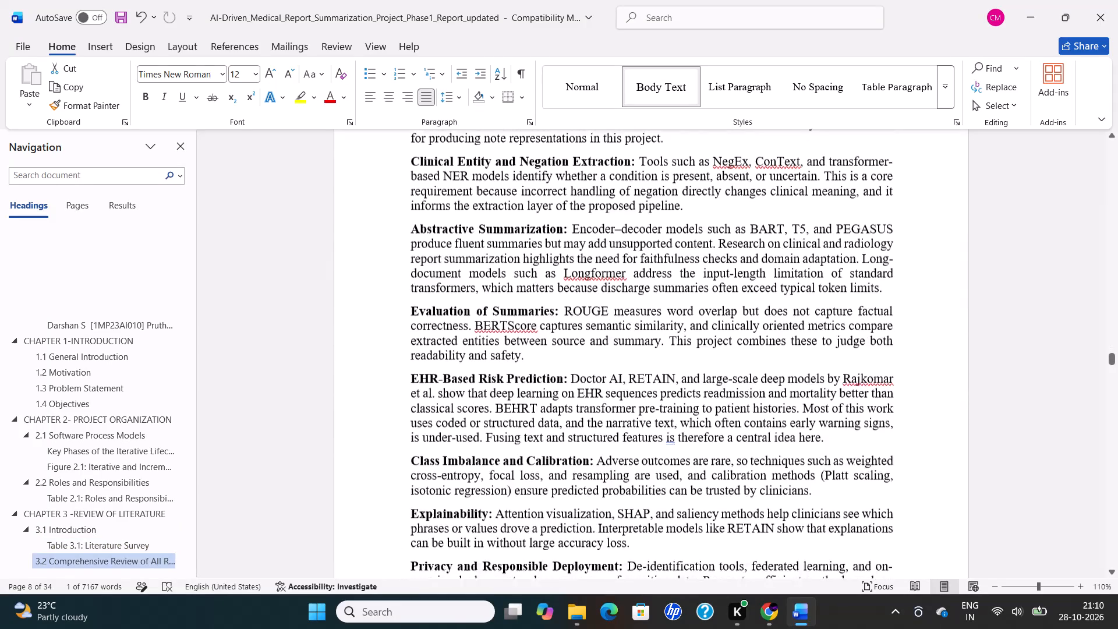
pyautogui.scroll(1, 671, 468)
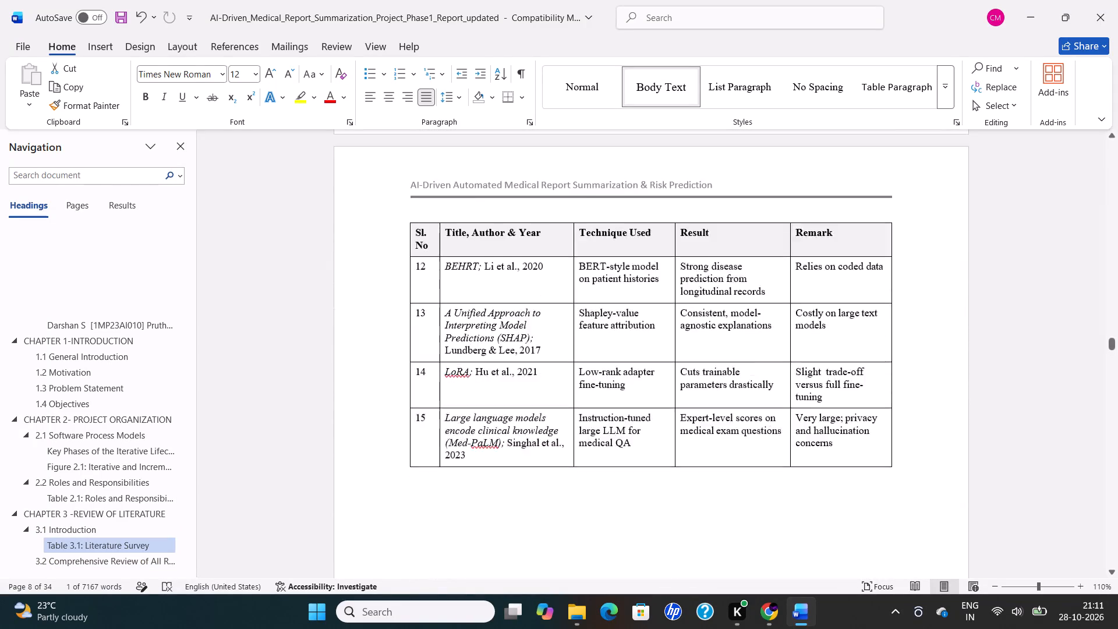
# Compare the two page parts of Table 3.1 Literature Survey, entries 1 to 11 and 12 to 15.
pyautogui.scroll(1, 671, 468)
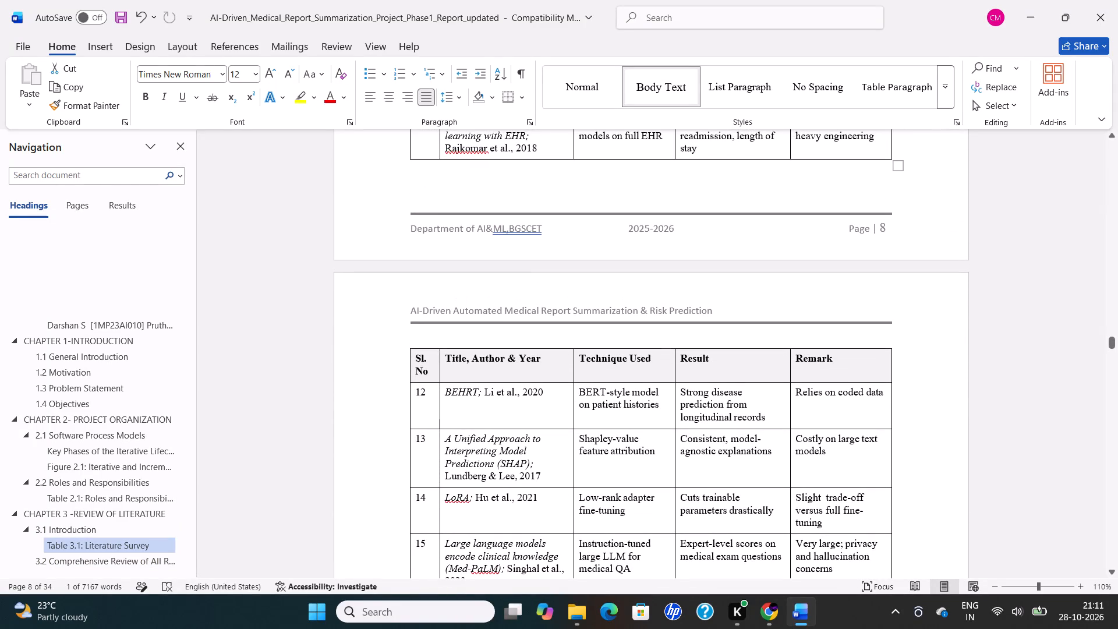
pyautogui.click(663, 458)
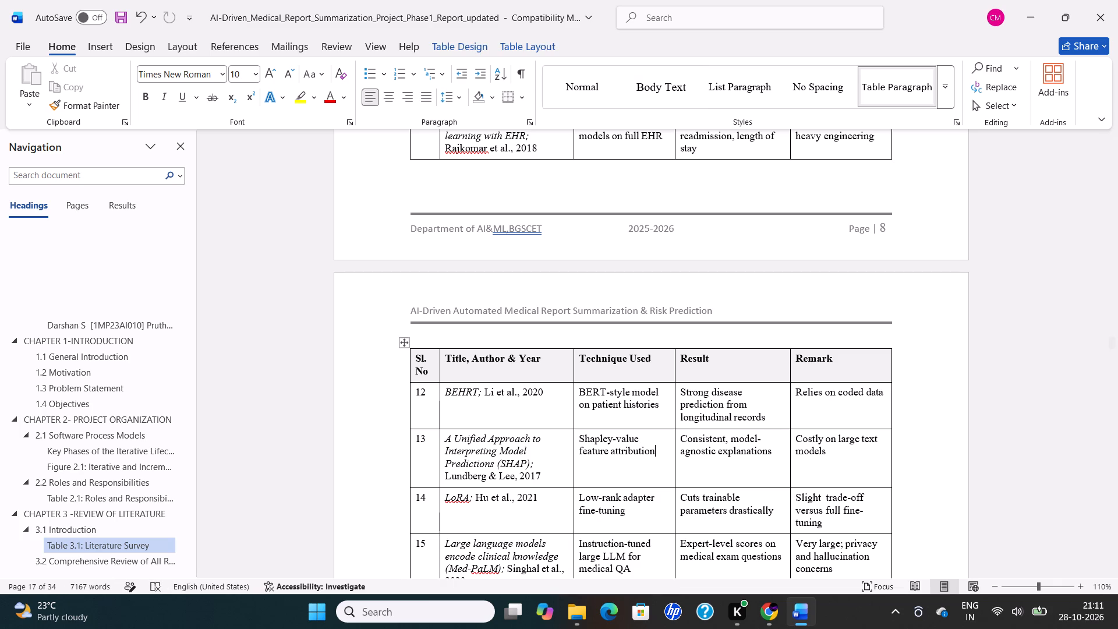
pyautogui.scroll(3, 663, 458)
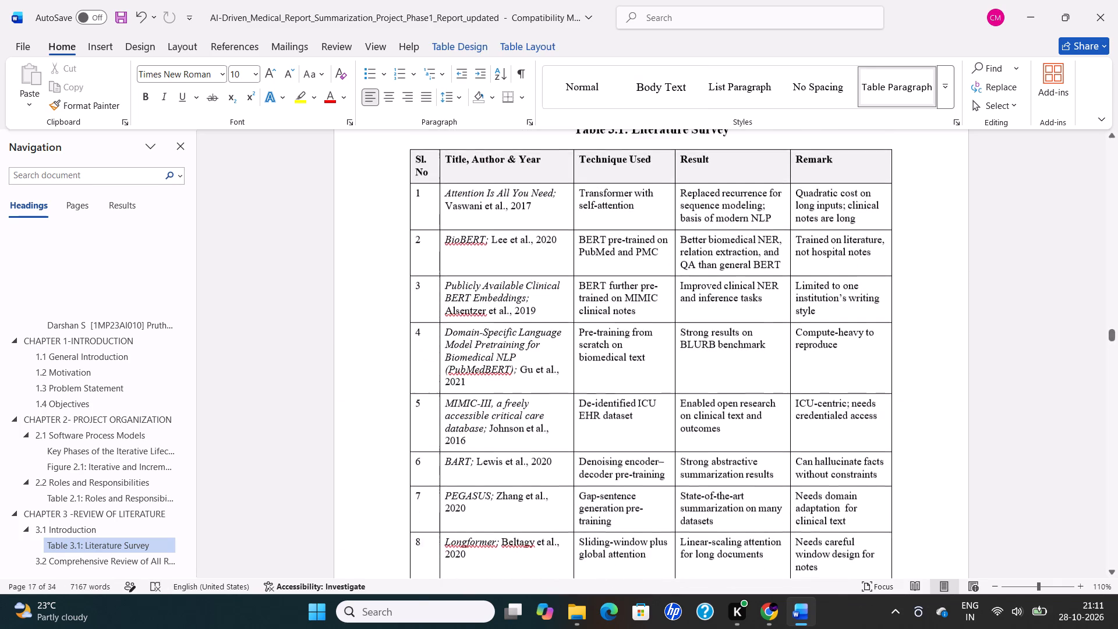
pyautogui.scroll(1, 663, 458)
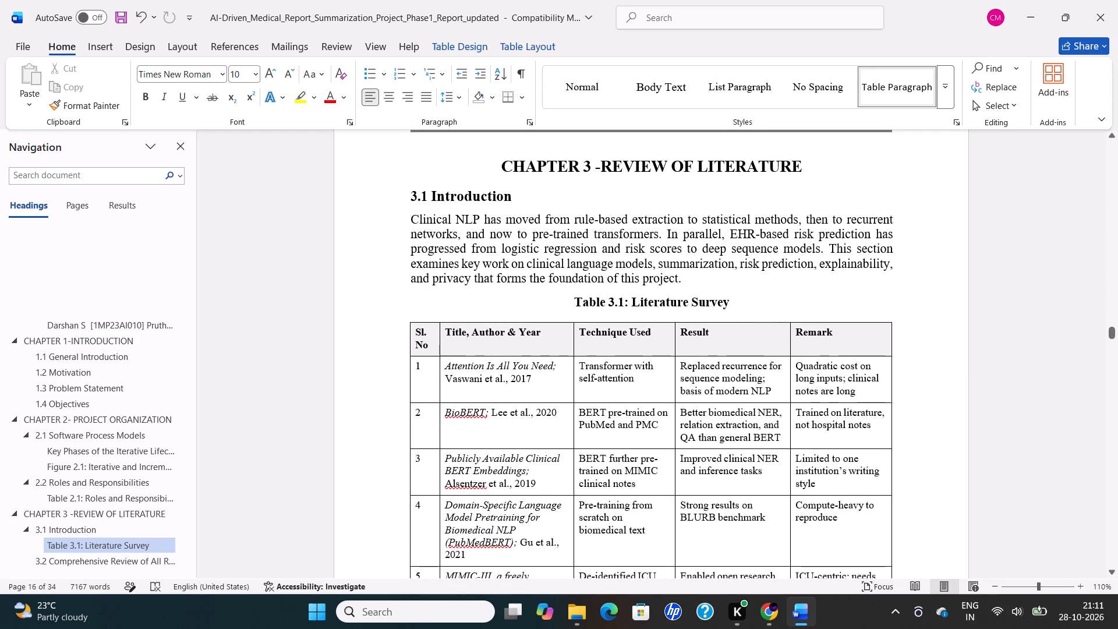
pyautogui.scroll(-4, 730, 513)
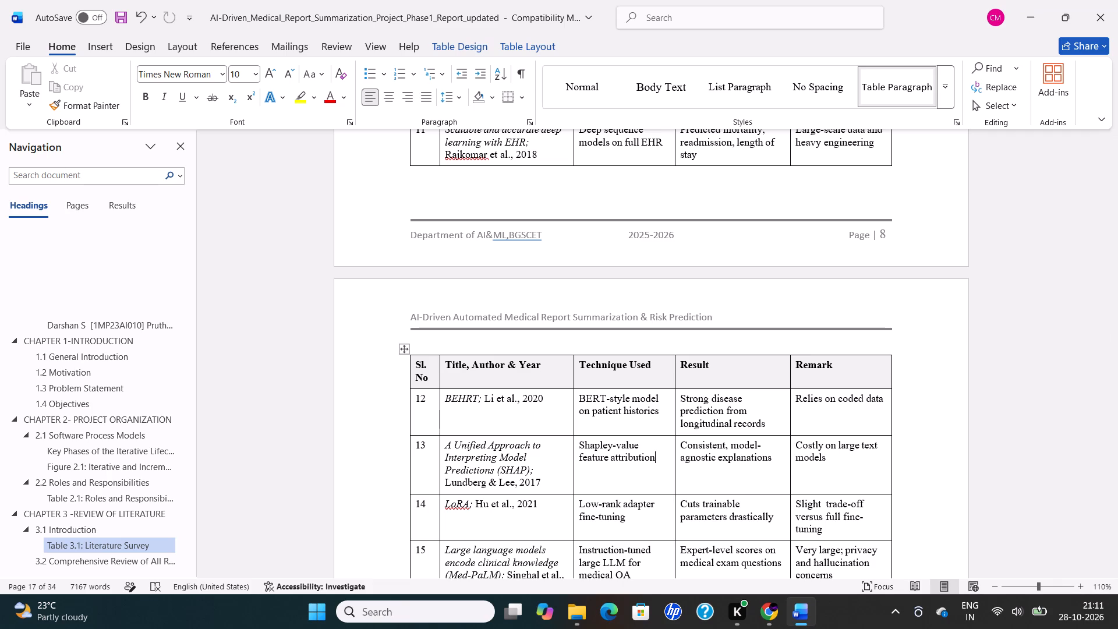
pyautogui.scroll(3, 730, 513)
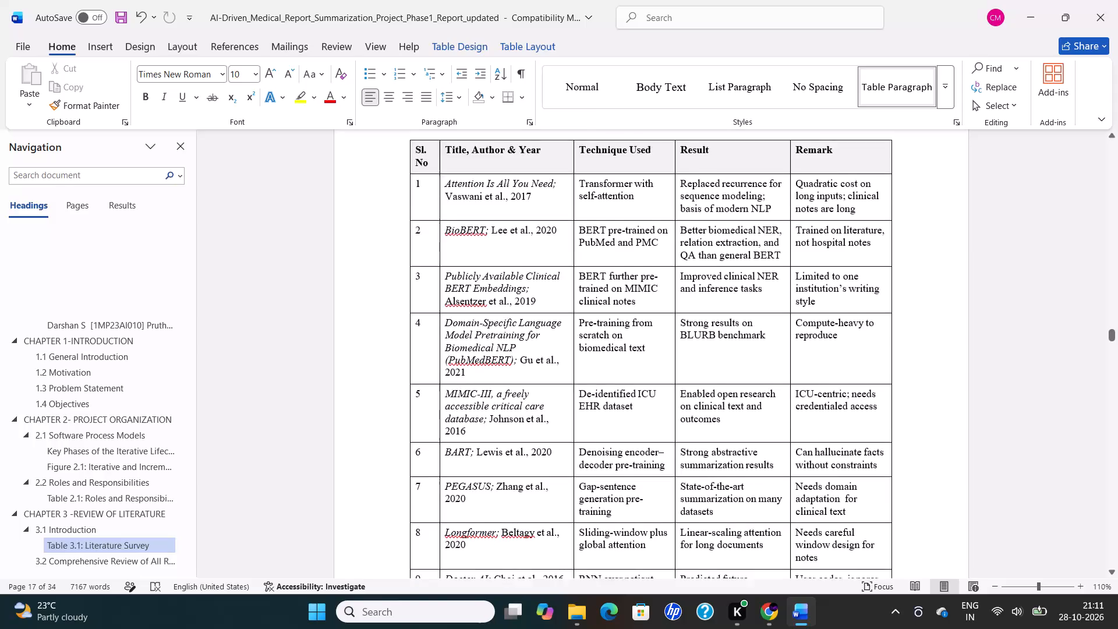
pyautogui.scroll(1, 730, 513)
pyautogui.keyDown('ctrl'); pyautogui.scroll(-2, 730, 513); pyautogui.keyUp('ctrl')
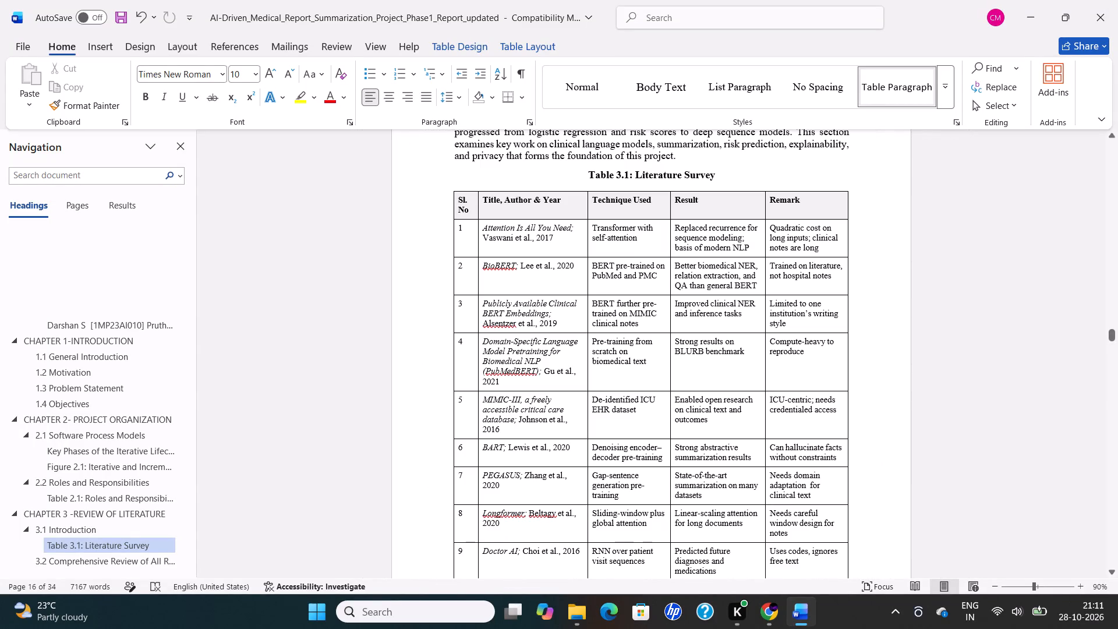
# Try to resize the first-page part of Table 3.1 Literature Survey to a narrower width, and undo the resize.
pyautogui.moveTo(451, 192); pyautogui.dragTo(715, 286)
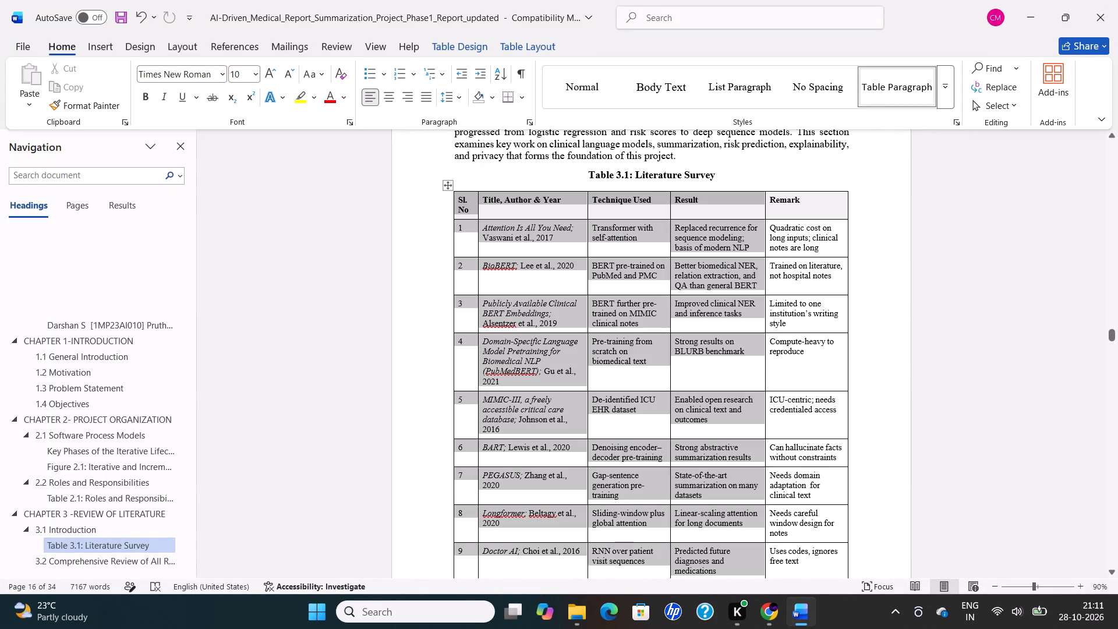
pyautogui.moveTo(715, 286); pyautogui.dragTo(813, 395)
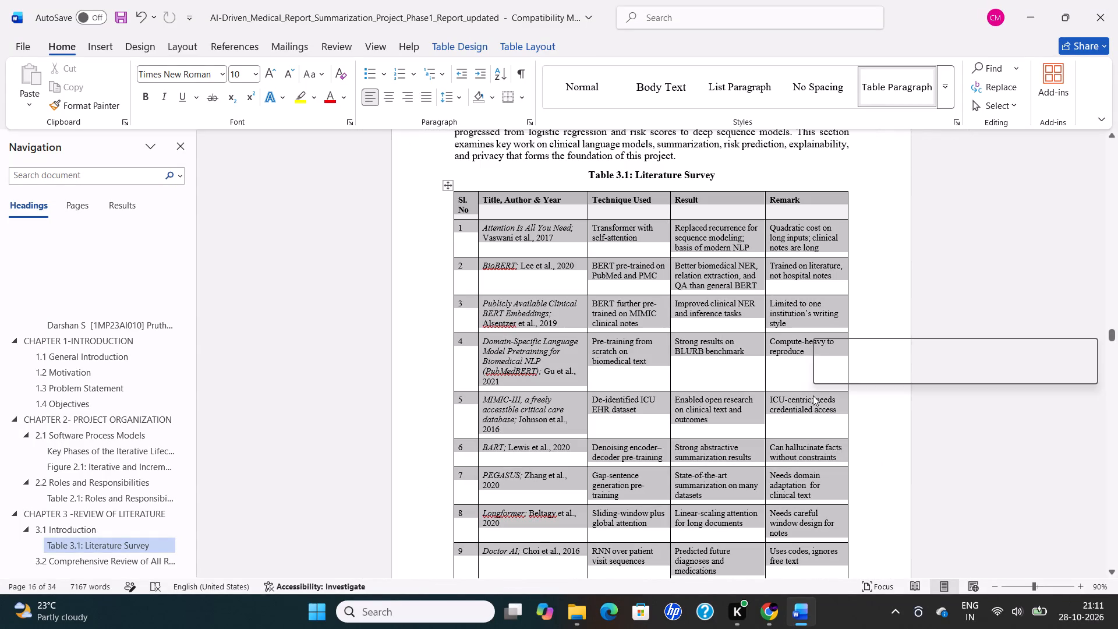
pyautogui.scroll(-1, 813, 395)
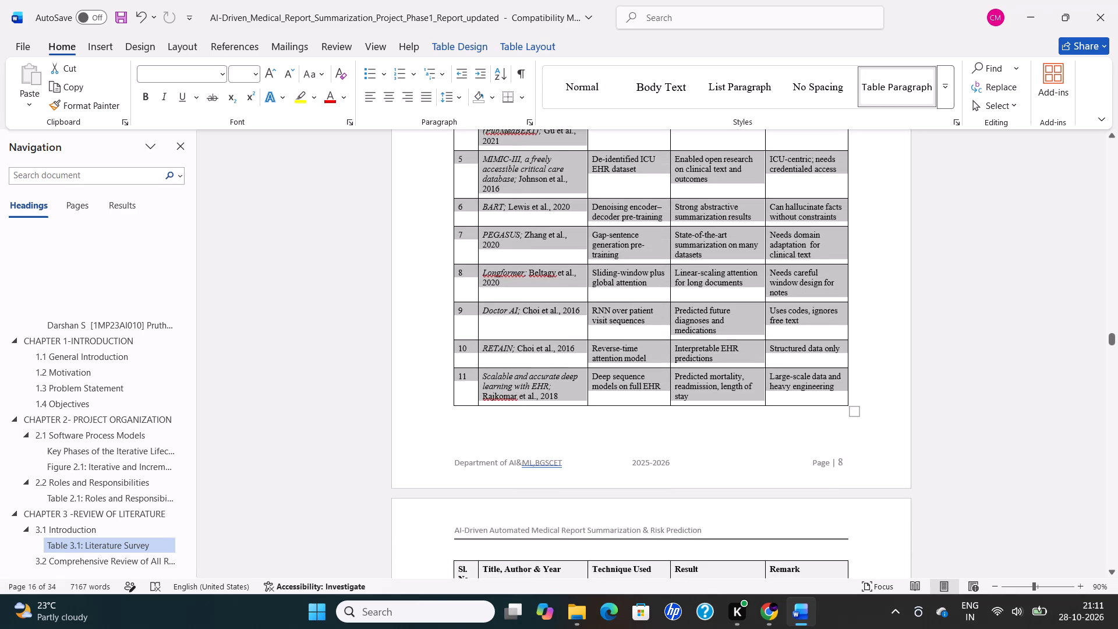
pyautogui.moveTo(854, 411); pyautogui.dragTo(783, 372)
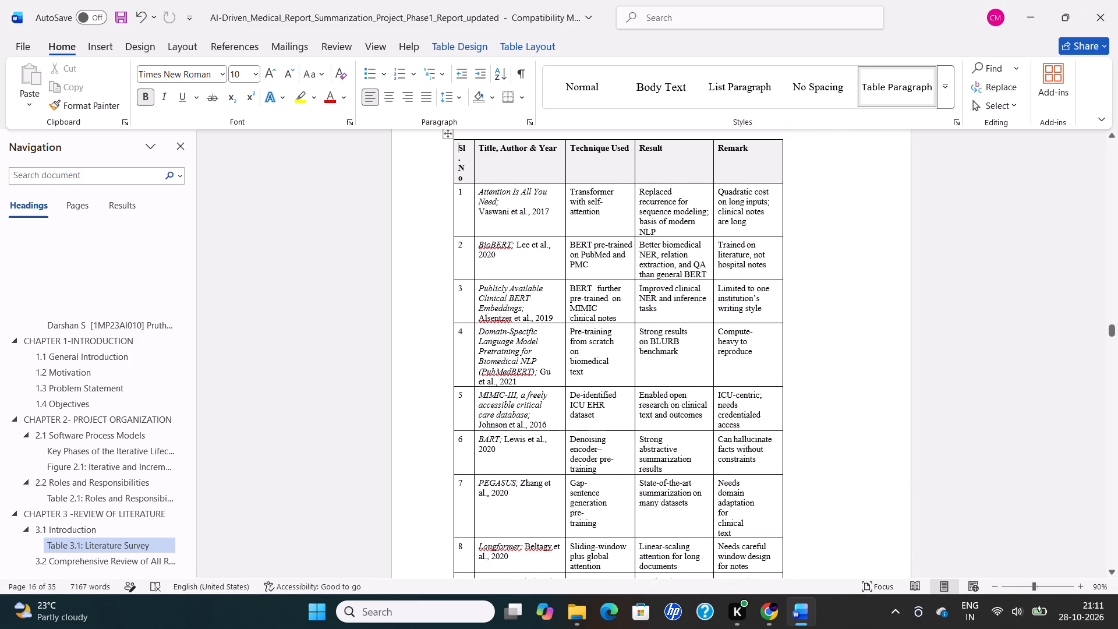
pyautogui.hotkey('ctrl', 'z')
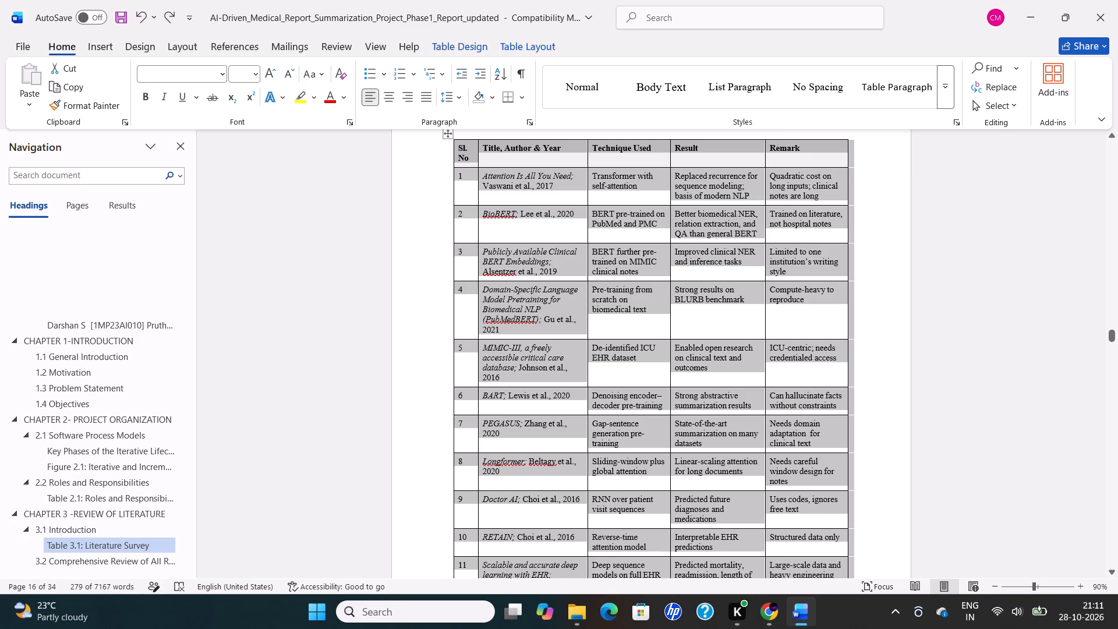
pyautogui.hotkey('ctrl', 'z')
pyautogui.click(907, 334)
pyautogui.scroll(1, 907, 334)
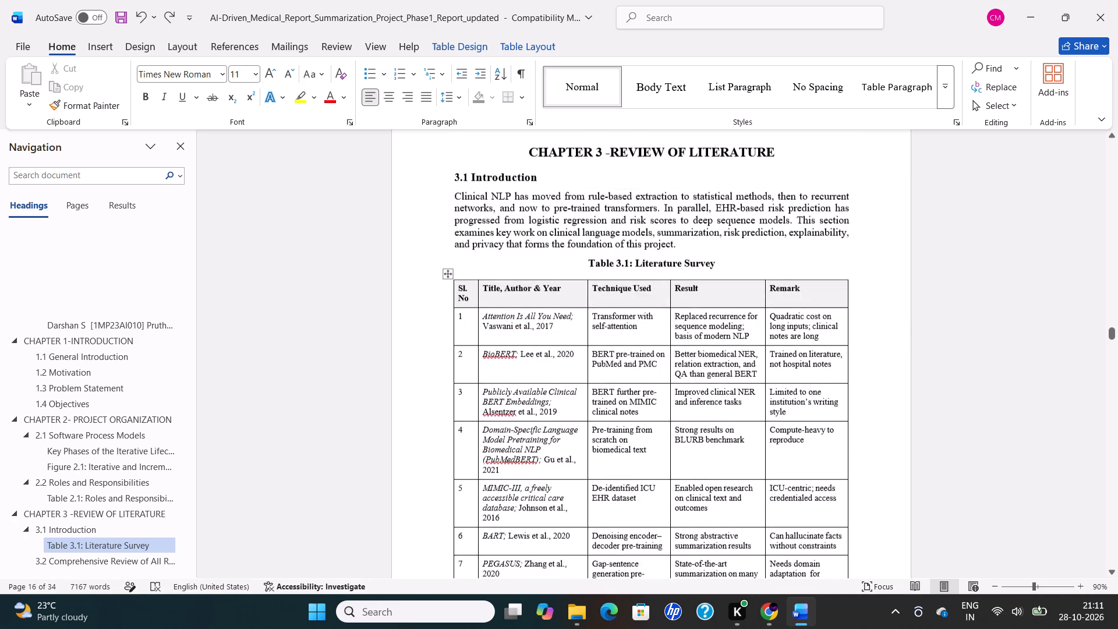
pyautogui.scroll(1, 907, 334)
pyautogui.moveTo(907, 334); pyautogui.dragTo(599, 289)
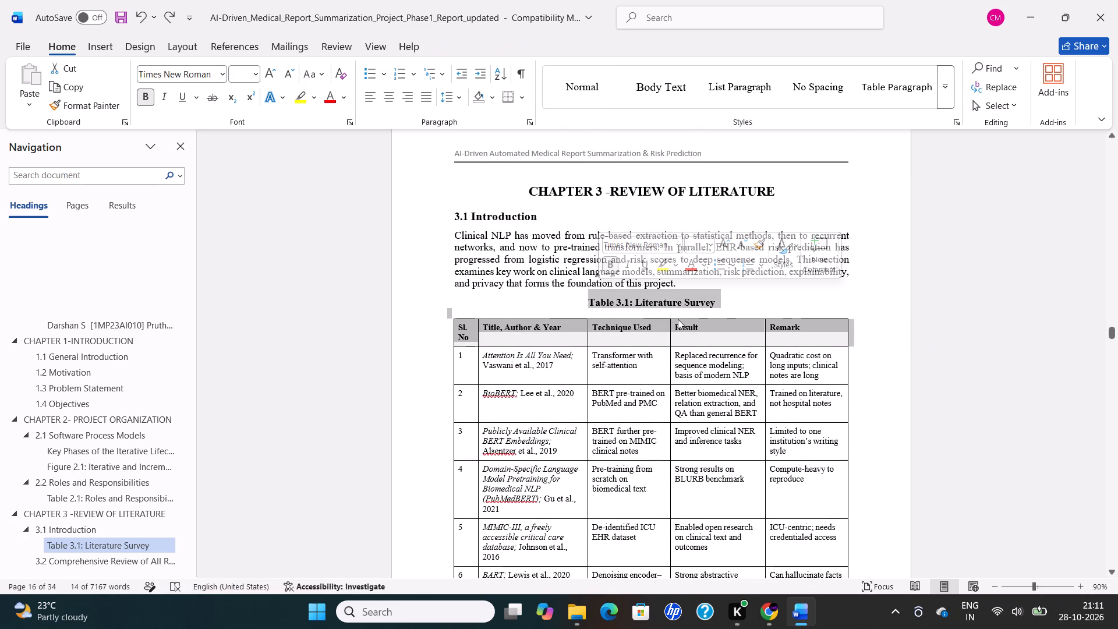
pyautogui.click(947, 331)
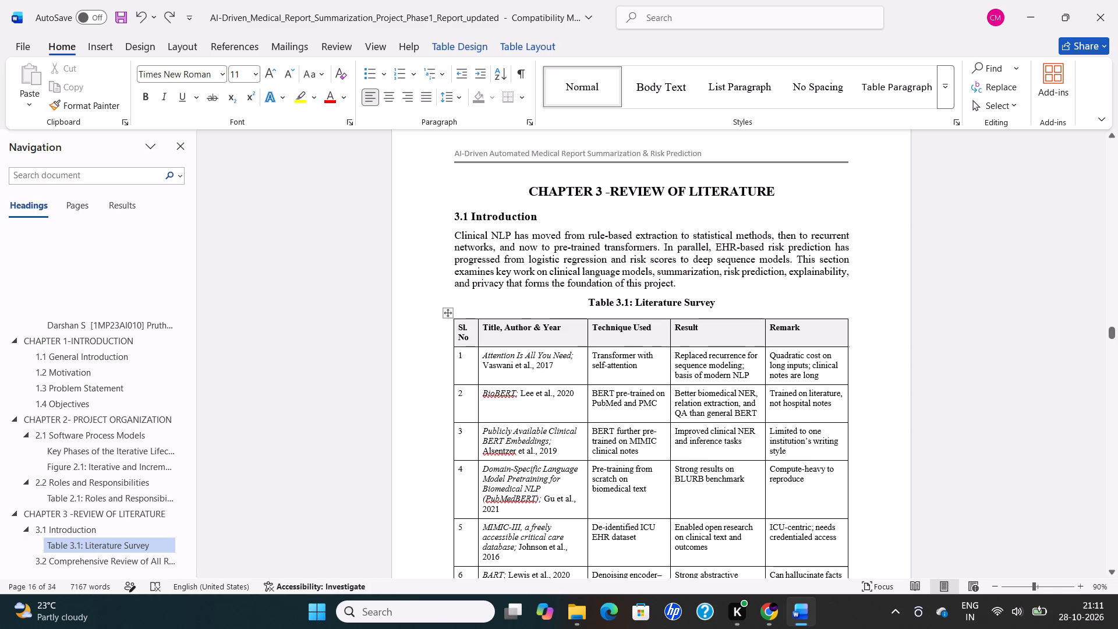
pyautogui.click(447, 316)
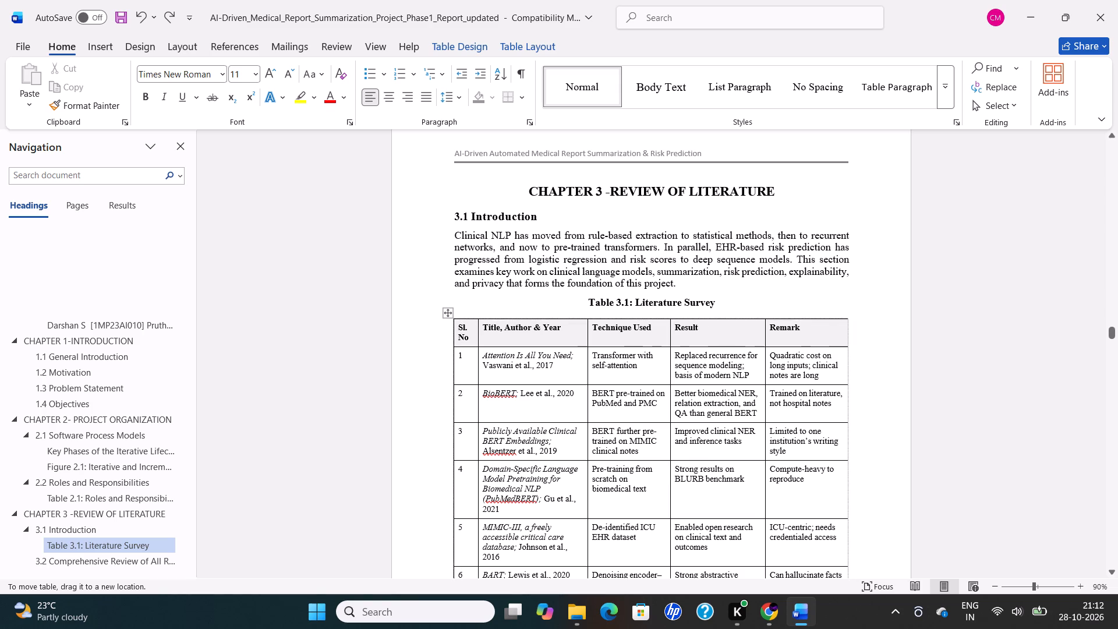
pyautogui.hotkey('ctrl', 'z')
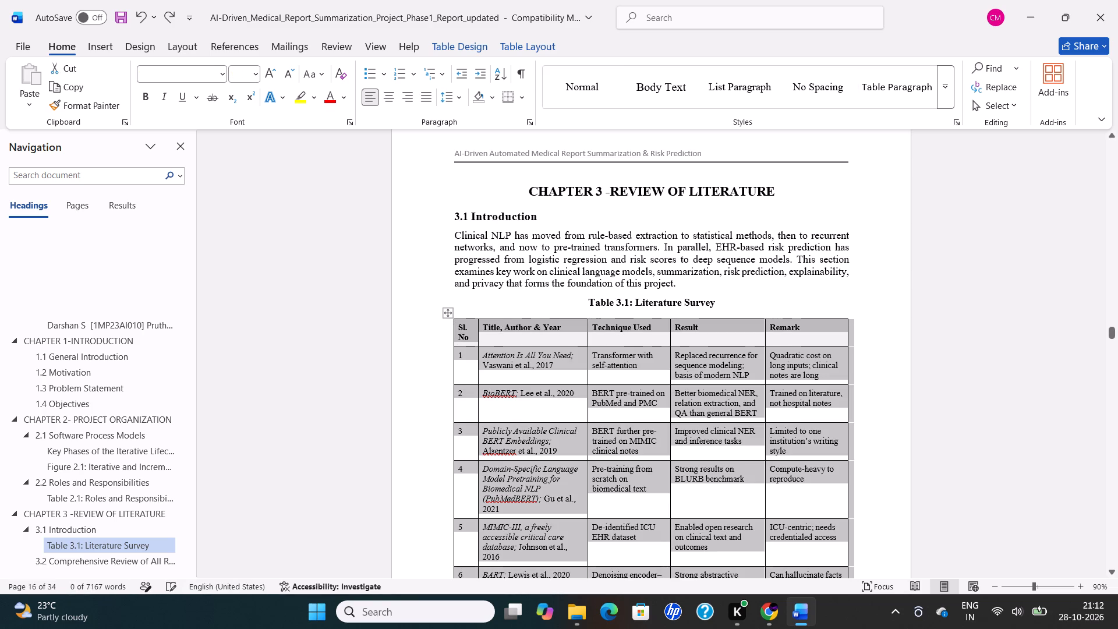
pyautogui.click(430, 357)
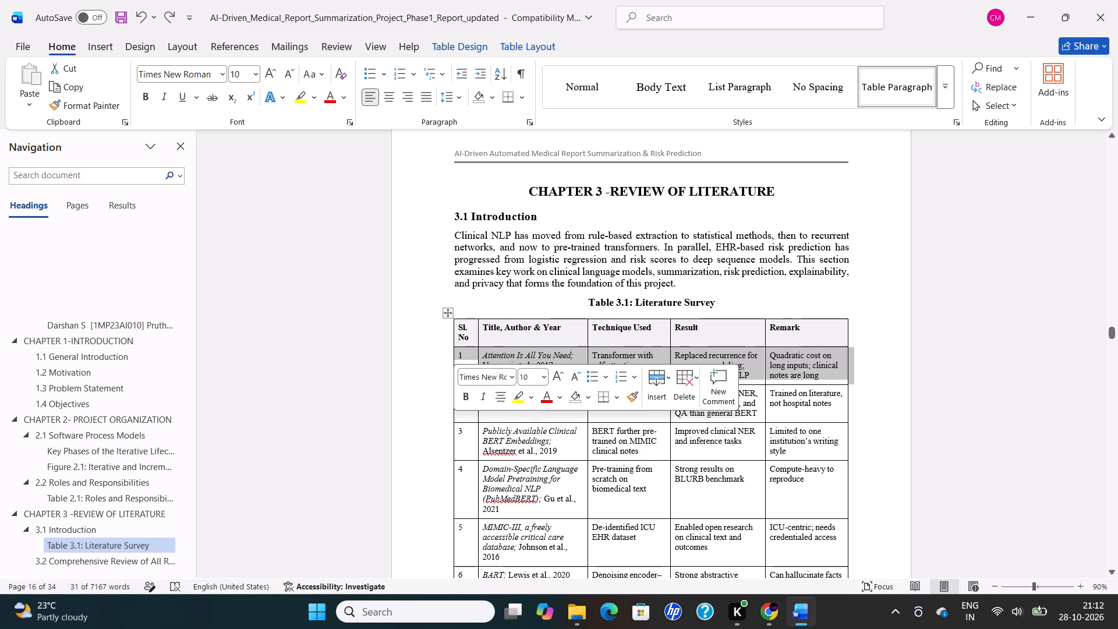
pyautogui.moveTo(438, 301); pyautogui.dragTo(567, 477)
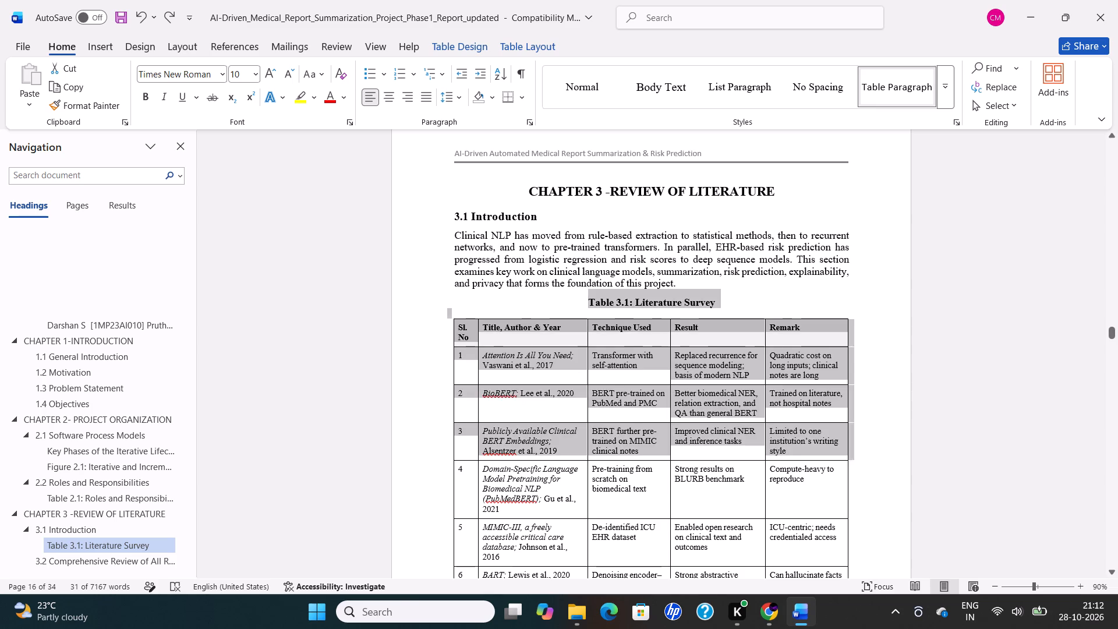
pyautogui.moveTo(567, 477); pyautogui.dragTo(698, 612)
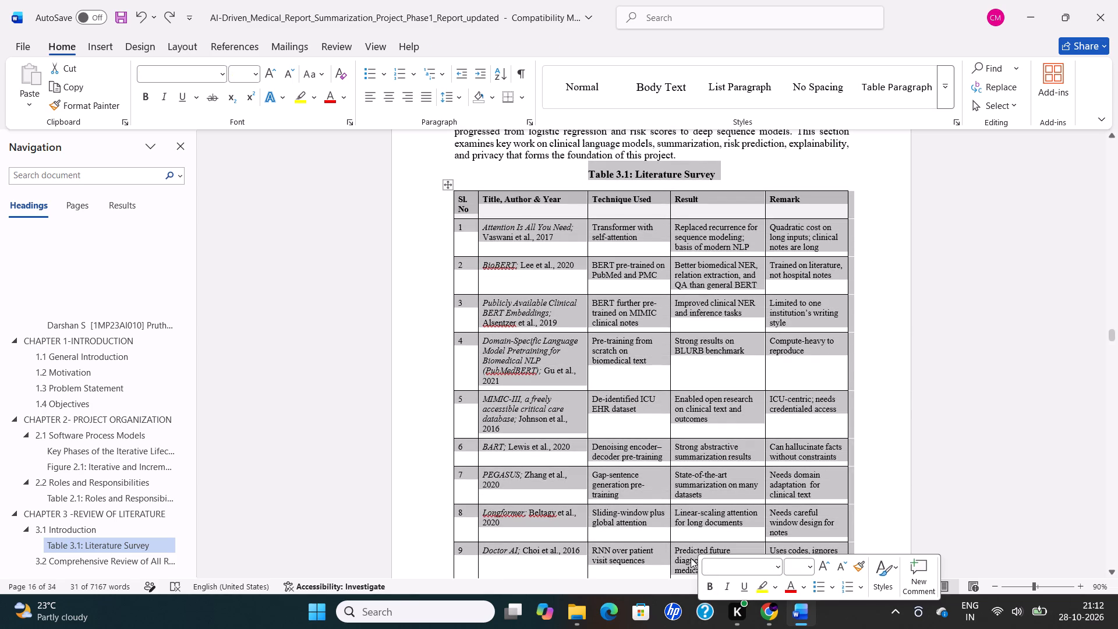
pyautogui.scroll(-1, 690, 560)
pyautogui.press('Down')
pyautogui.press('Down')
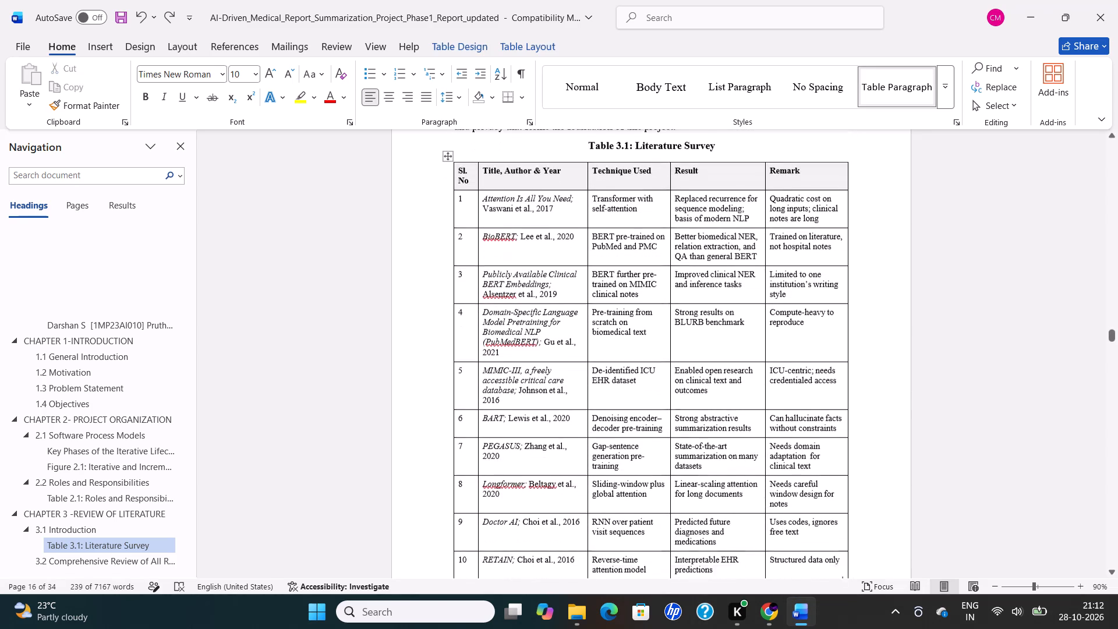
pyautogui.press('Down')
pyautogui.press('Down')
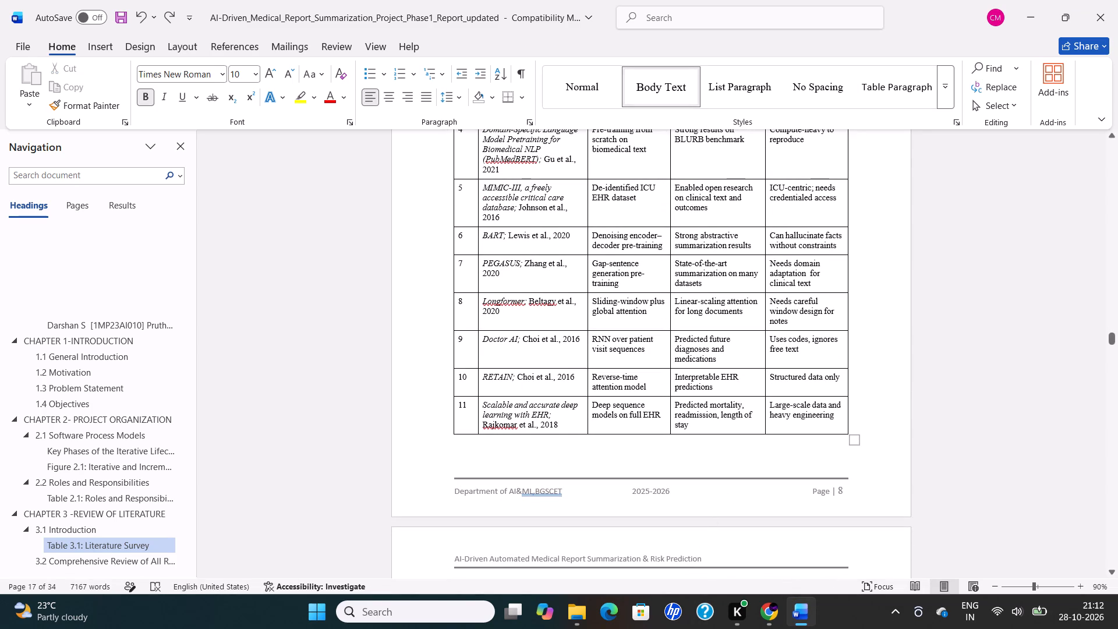
# Copy the first-page part of Table 3.1 Literature Survey, from the header row through entry 11.
pyautogui.moveTo(844, 436); pyautogui.dragTo(458, 205)
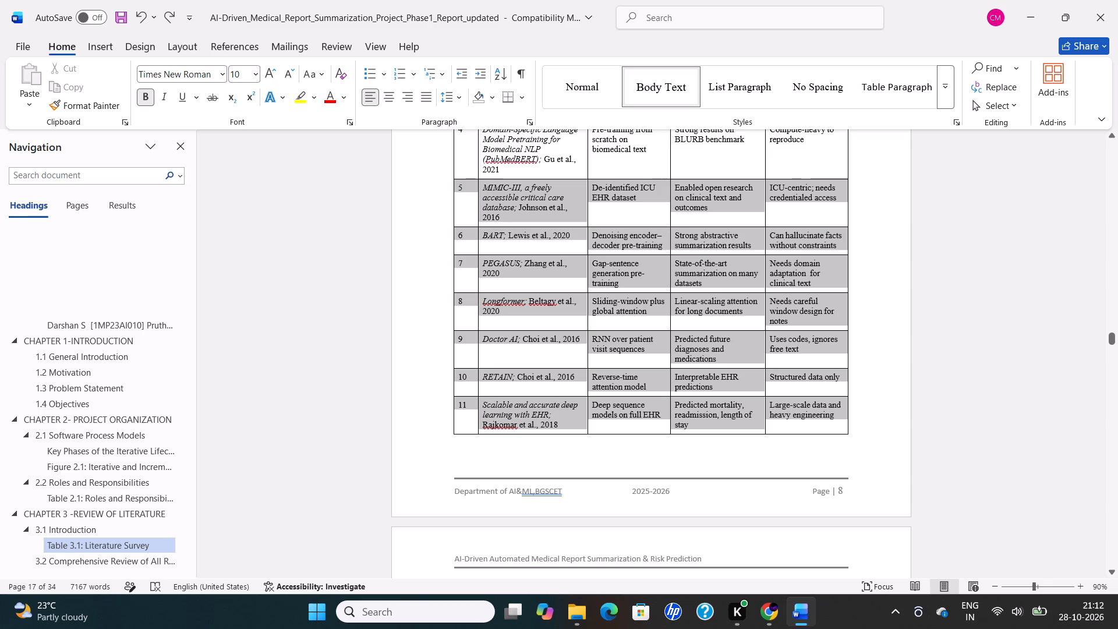
pyautogui.moveTo(458, 205); pyautogui.dragTo(536, 511)
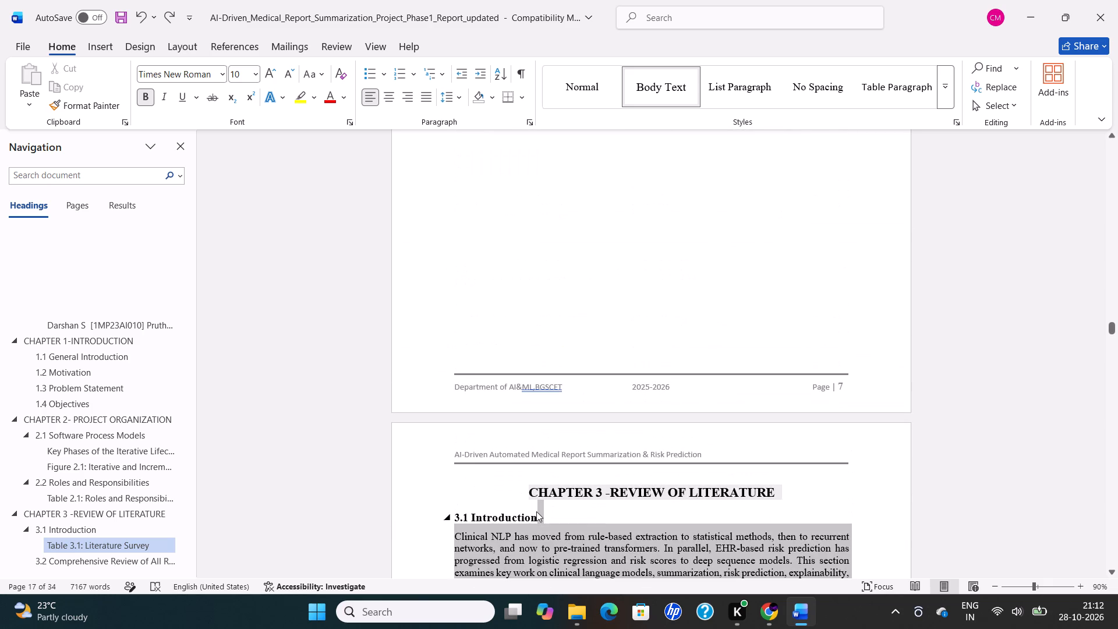
pyautogui.moveTo(536, 511); pyautogui.dragTo(462, 367)
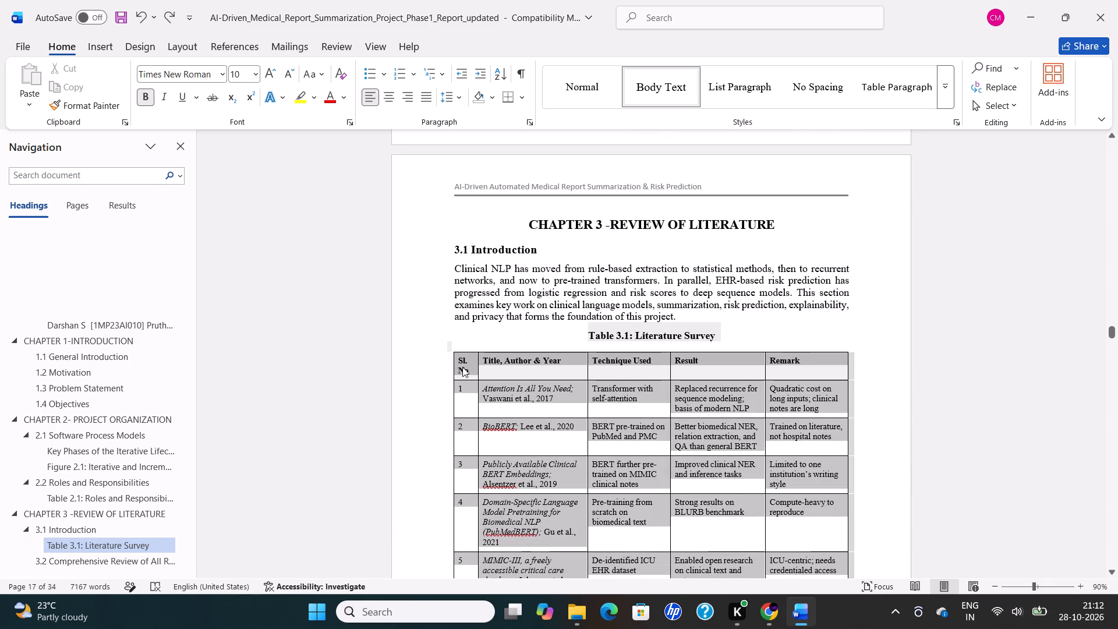
pyautogui.moveTo(462, 367); pyautogui.dragTo(457, 363)
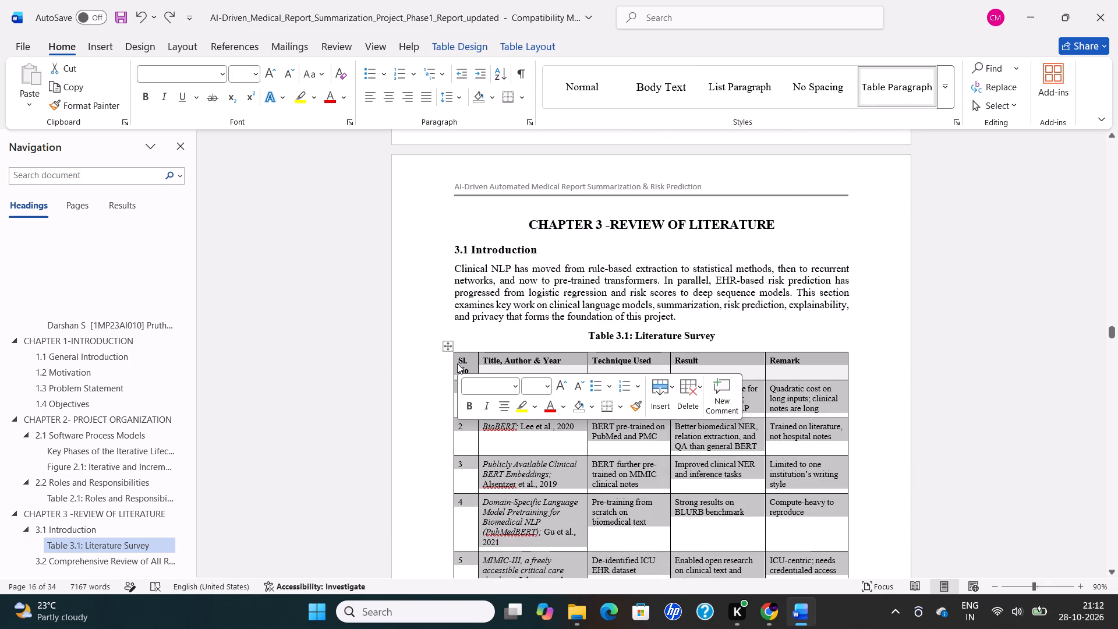
pyautogui.press('BackSpace')
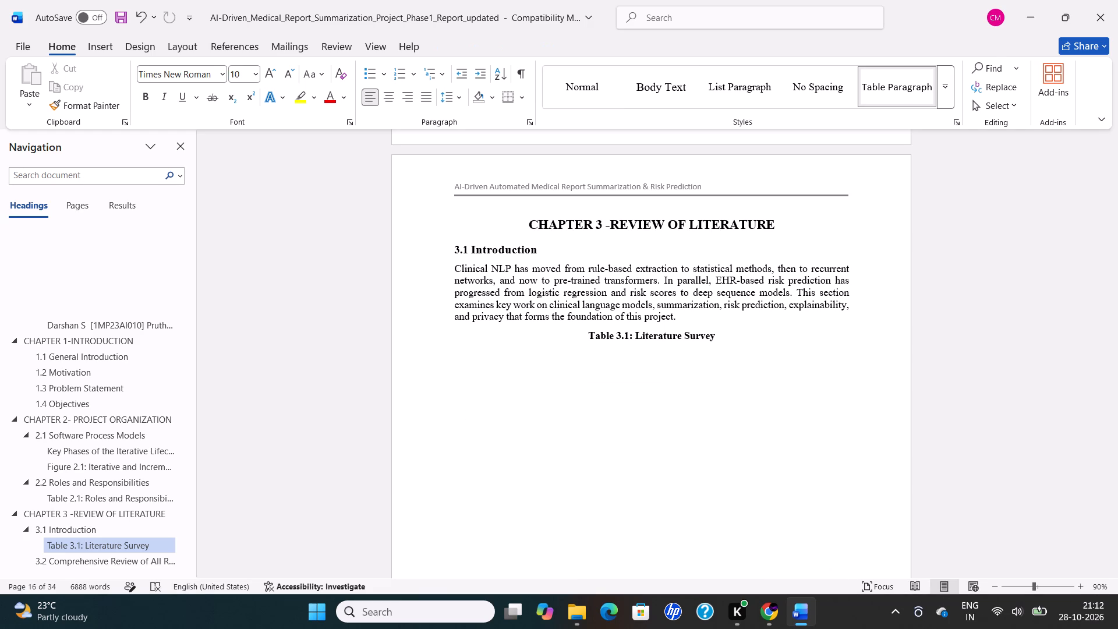
pyautogui.keyDown('ctrl'); pyautogui.click(457, 363); pyautogui.keyUp('ctrl')
pyautogui.hotkey('ctrl', 'z')
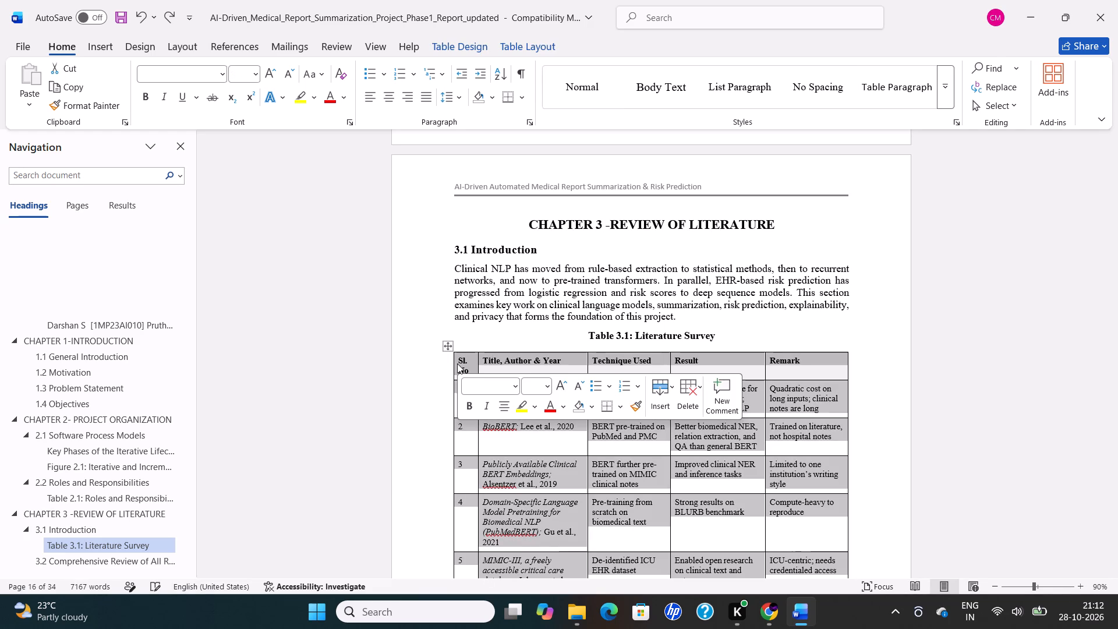
pyautogui.hotkey('ctrl', 'c')
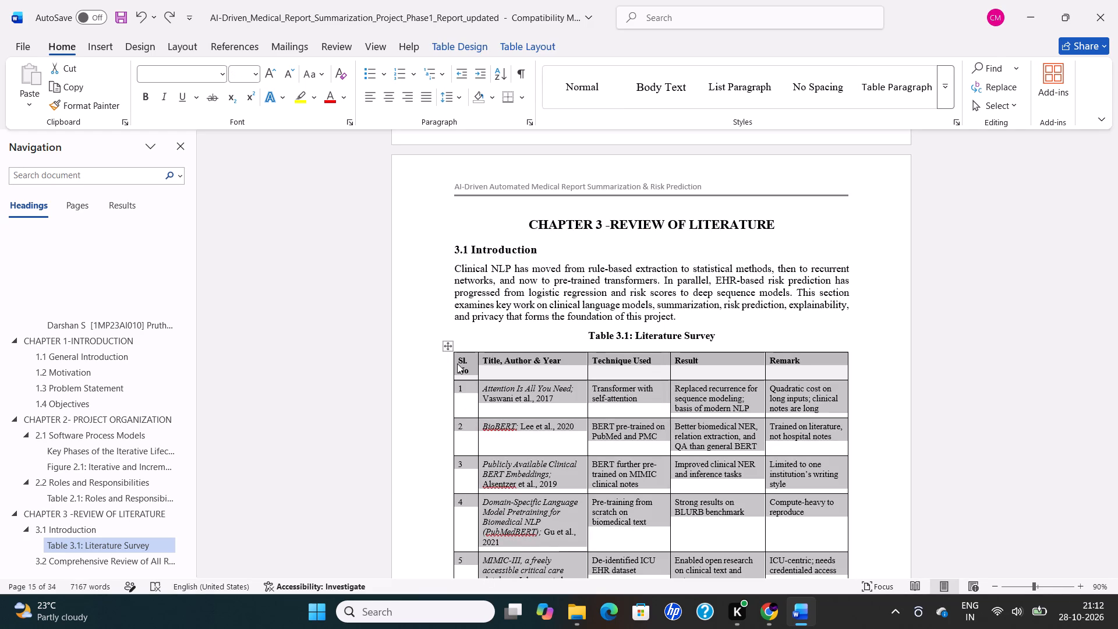
pyautogui.hotkey('ctrl', 'c')
pyautogui.hotkey('ctrl', 'c')
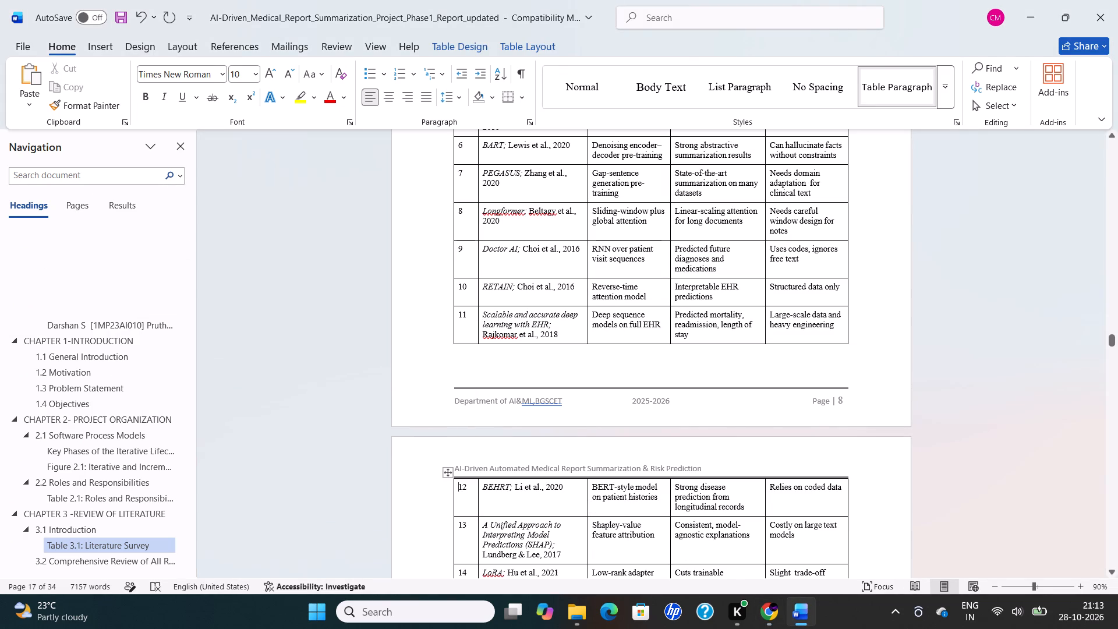
# Replace the first-page part of Table 3.1, header row through entry 11, with the sentences copied from ChatGPT.
pyautogui.moveTo(855, 359); pyautogui.dragTo(600, 98)
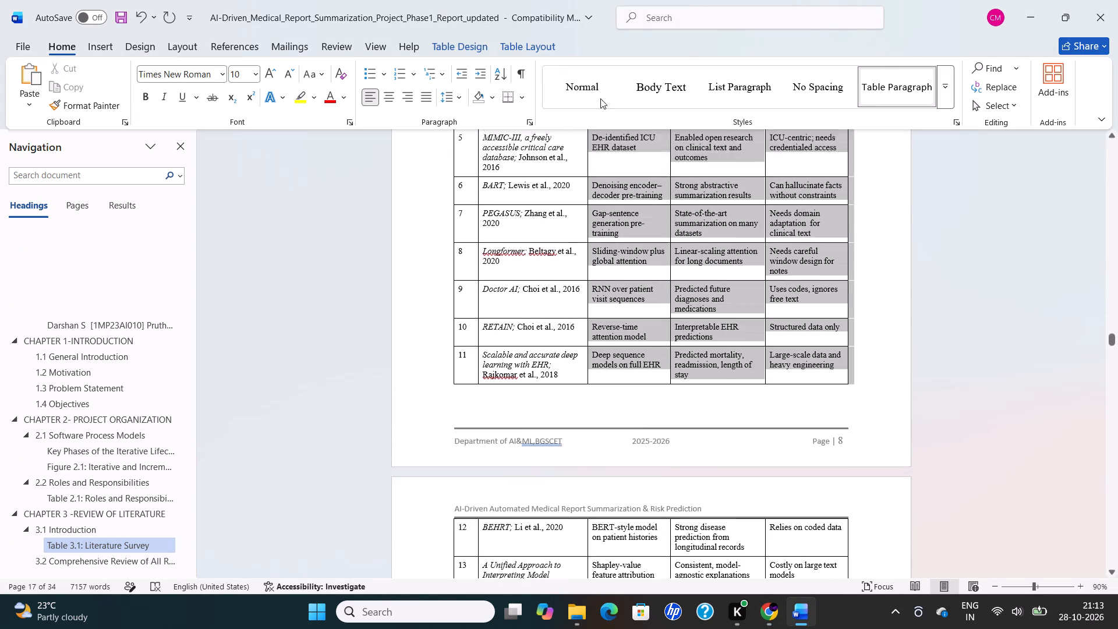
pyautogui.moveTo(600, 98); pyautogui.dragTo(477, 305)
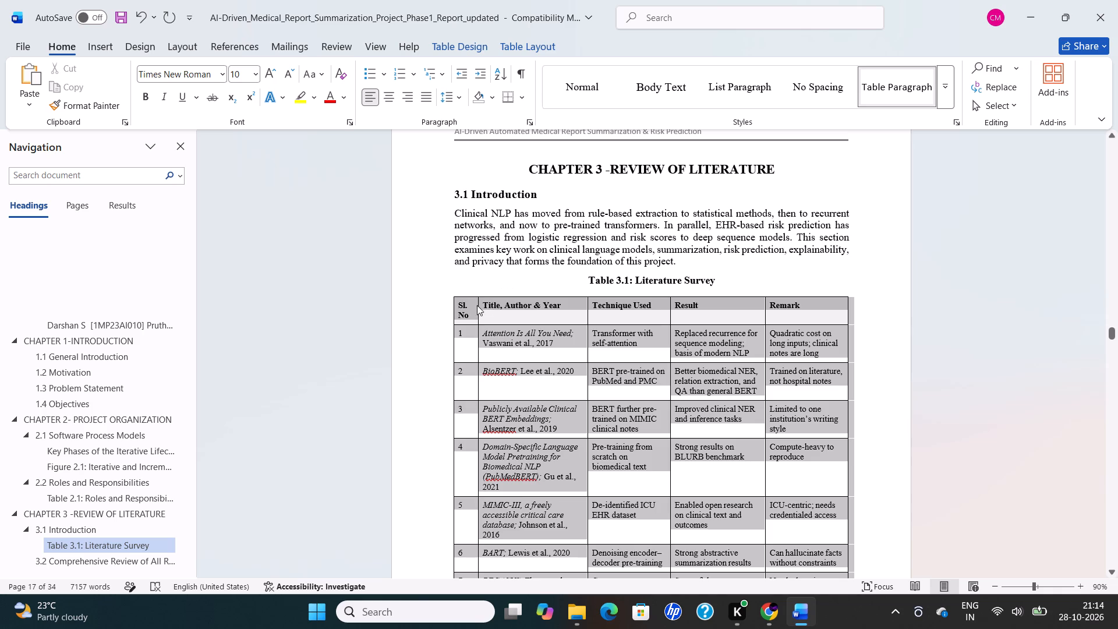
pyautogui.moveTo(477, 305); pyautogui.dragTo(461, 301)
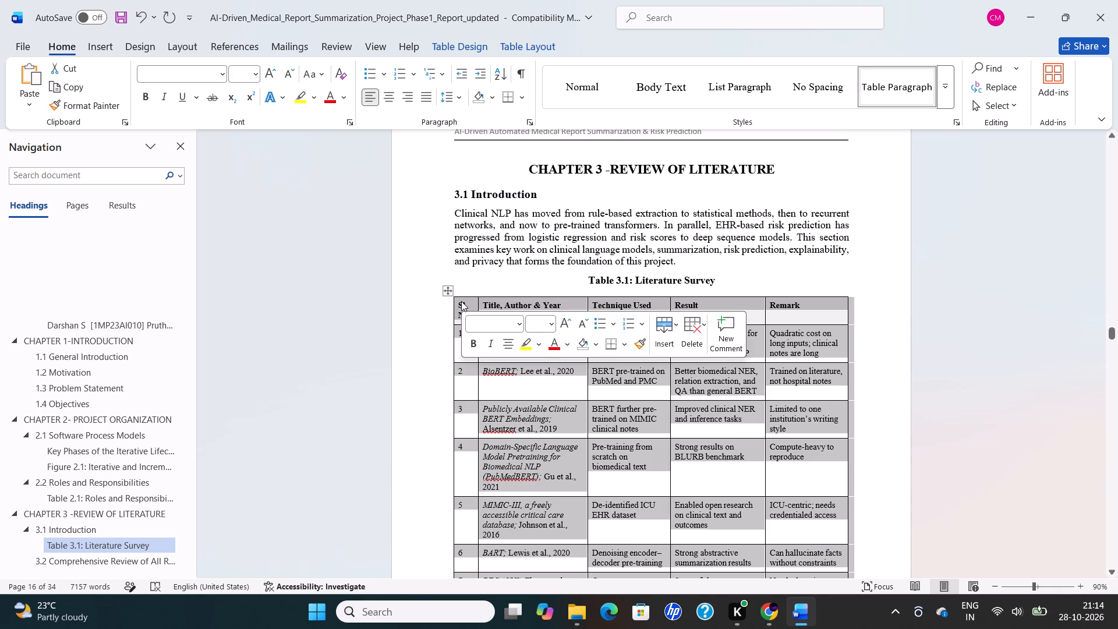
pyautogui.press('BackSpace')
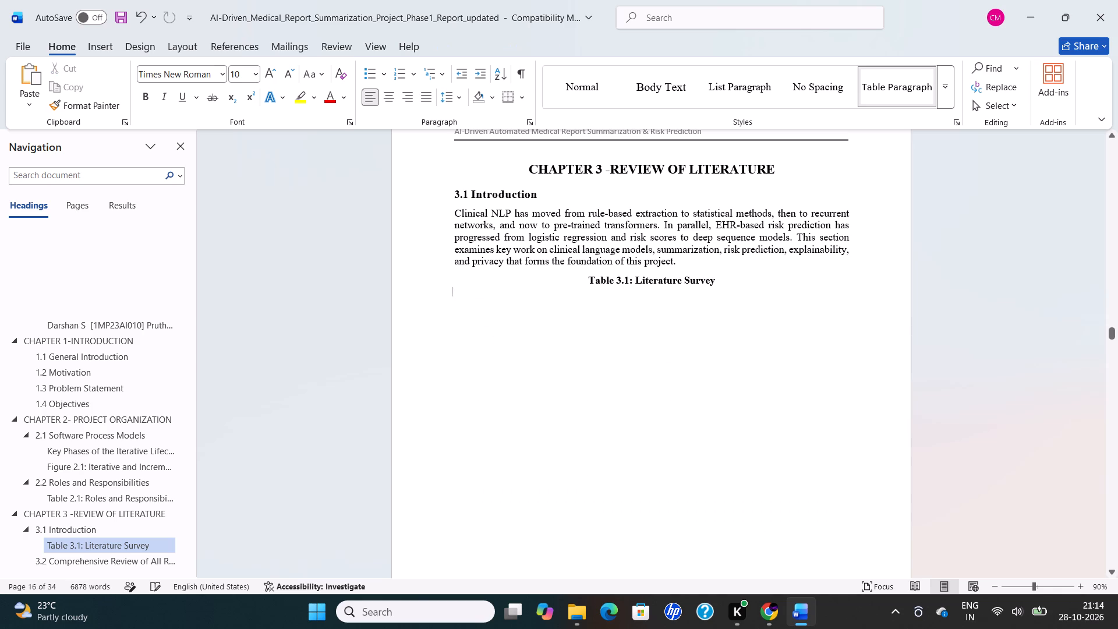
pyautogui.hotkey('ctrl', 'v')
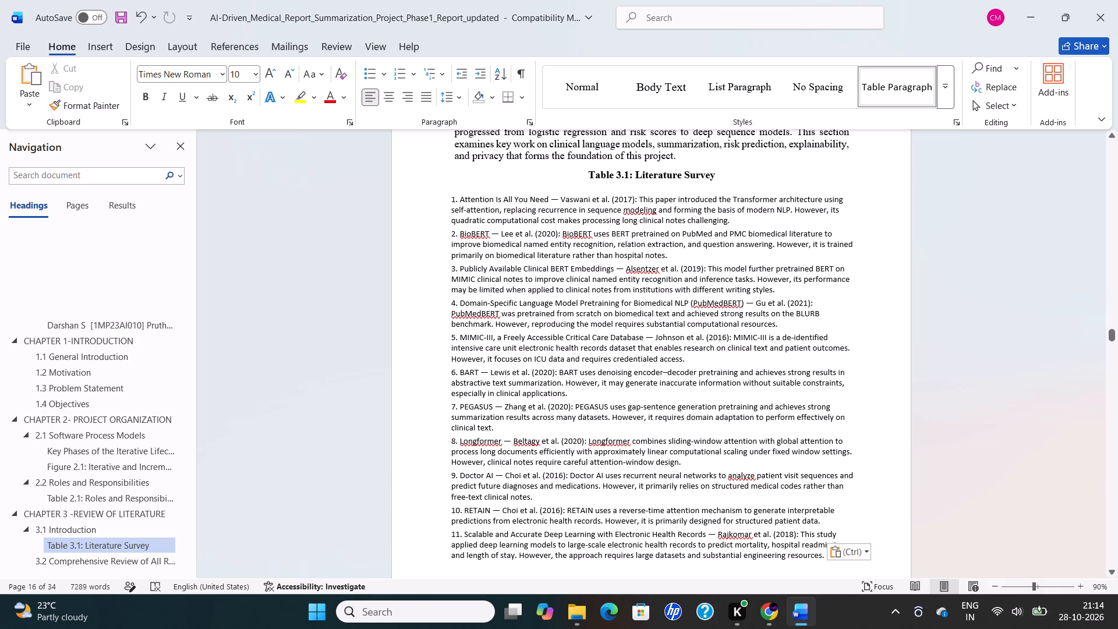
# Make the entry 1 heading "Attention Is All You Need — Vaswani et al. (2017):" bold at size 11.
pyautogui.moveTo(460, 199); pyautogui.dragTo(504, 200)
pyautogui.moveTo(504, 200); pyautogui.dragTo(629, 202)
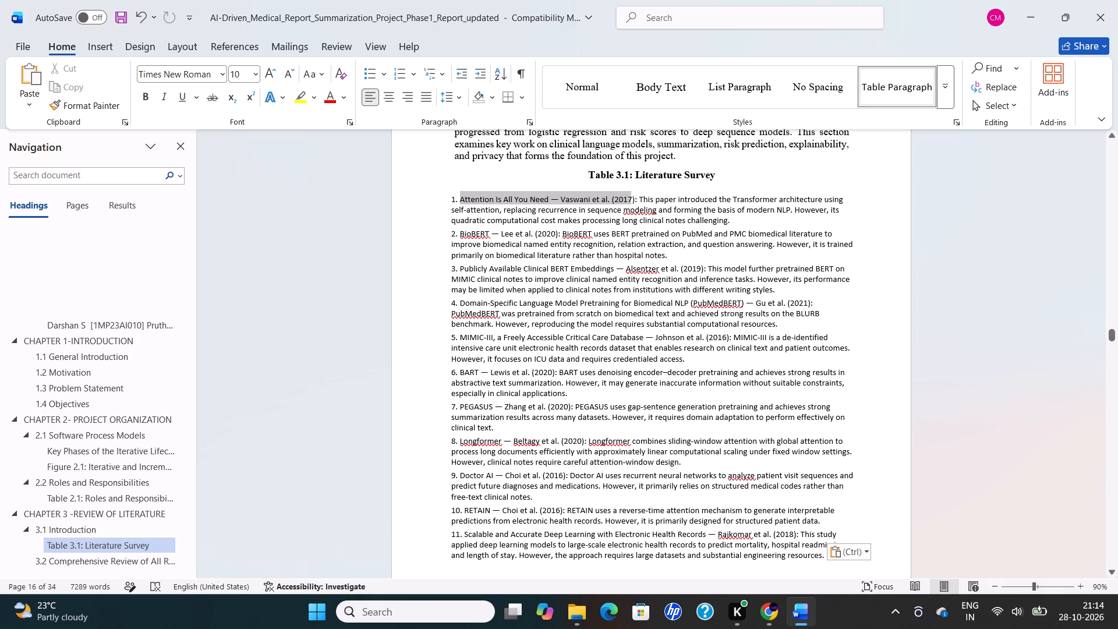
pyautogui.moveTo(629, 202); pyautogui.dragTo(634, 202)
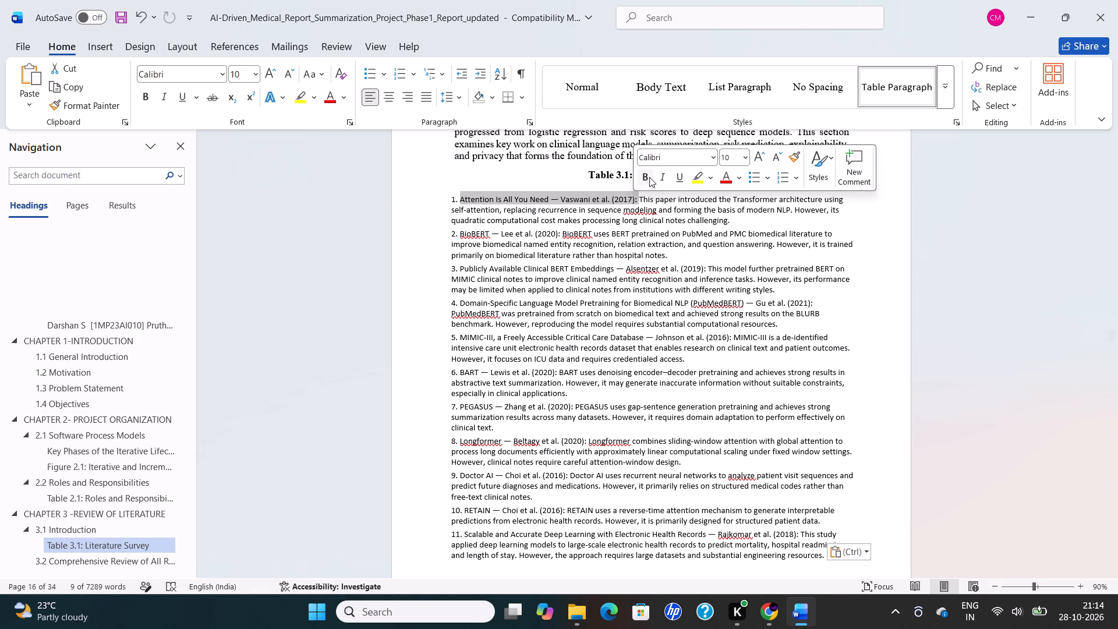
pyautogui.click(649, 177)
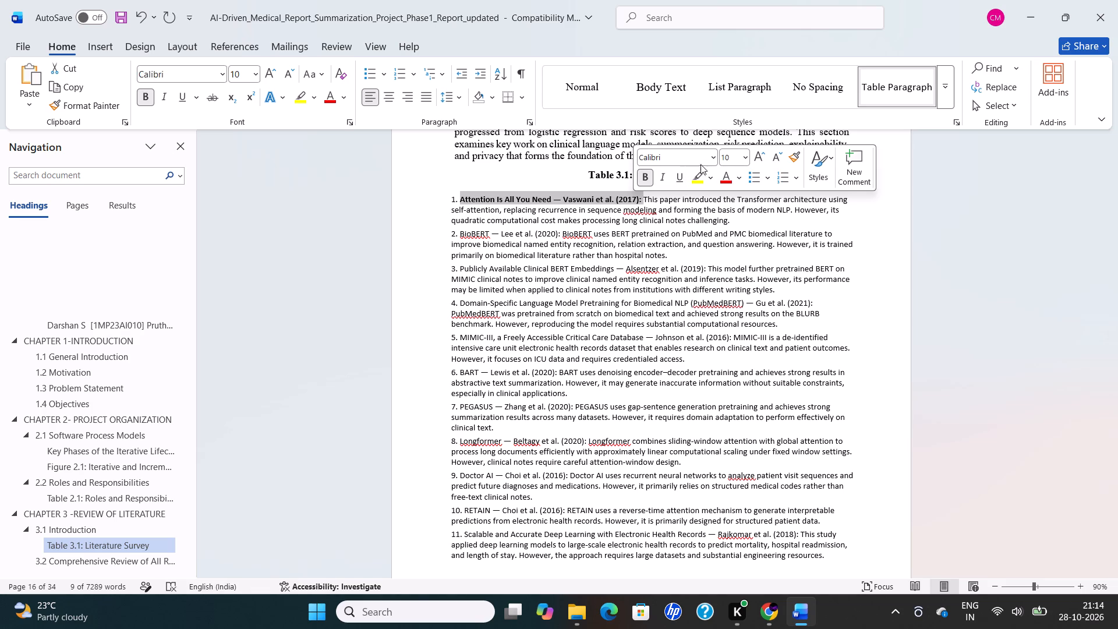
pyautogui.click(745, 157)
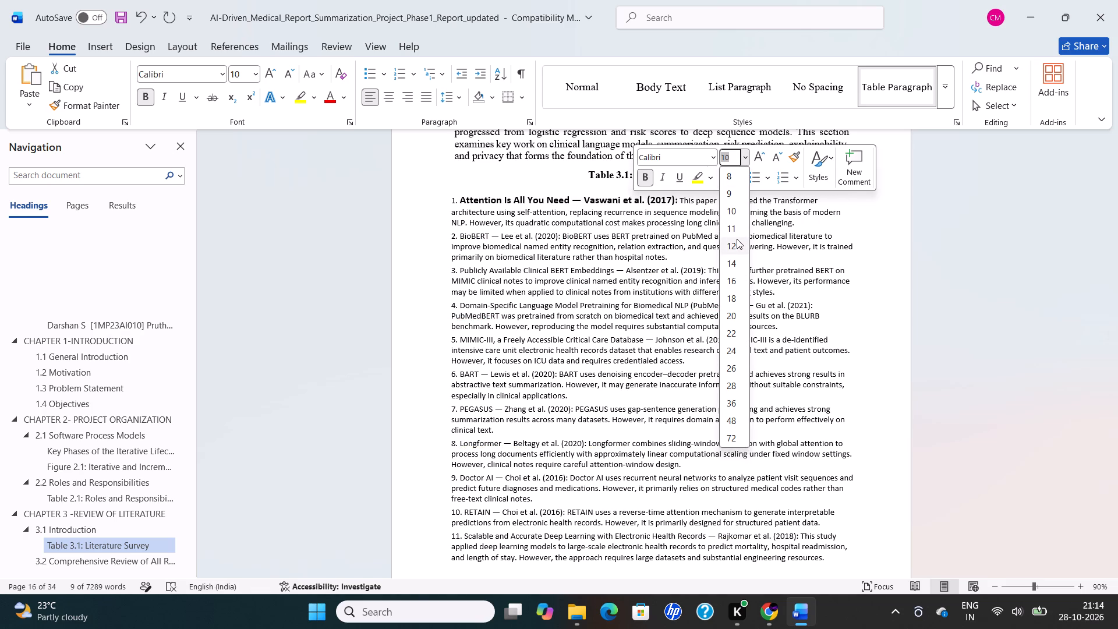
pyautogui.click(737, 232)
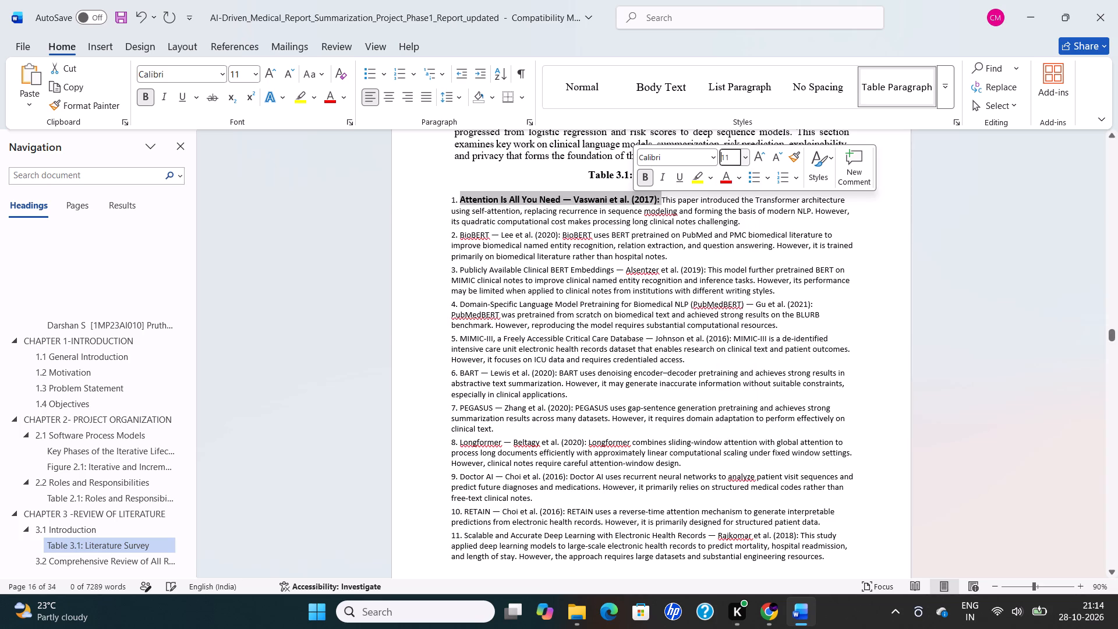
# Make the entry 2 heading "BioBERT — Lee et al. (2020):" bold at size 11.
pyautogui.moveTo(461, 238); pyautogui.dragTo(557, 236)
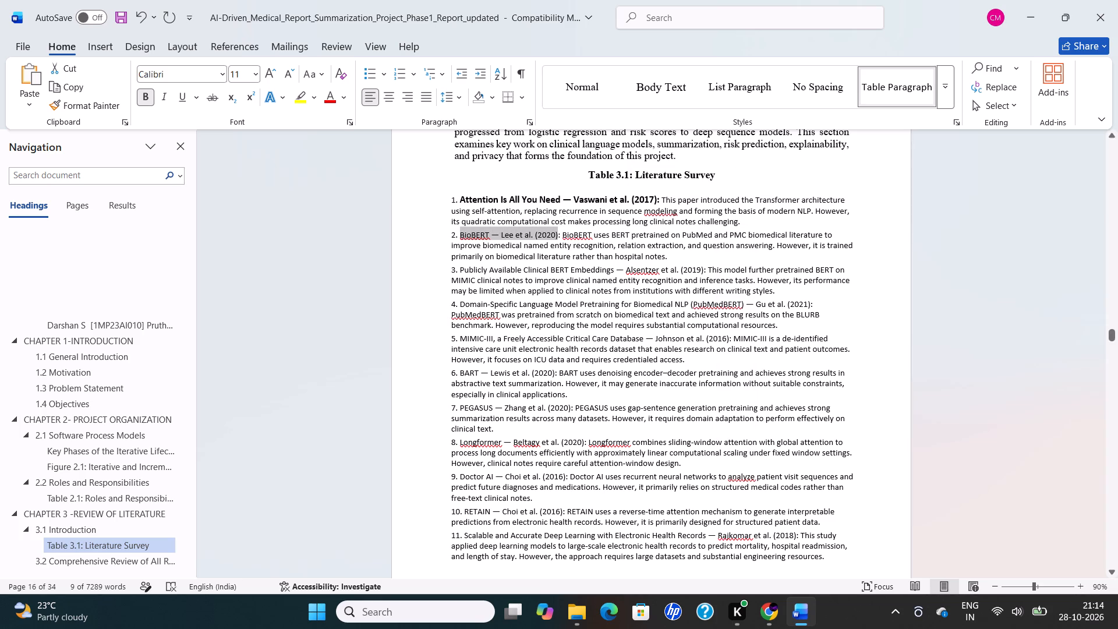
pyautogui.moveTo(557, 236); pyautogui.dragTo(560, 236)
pyautogui.click(571, 217)
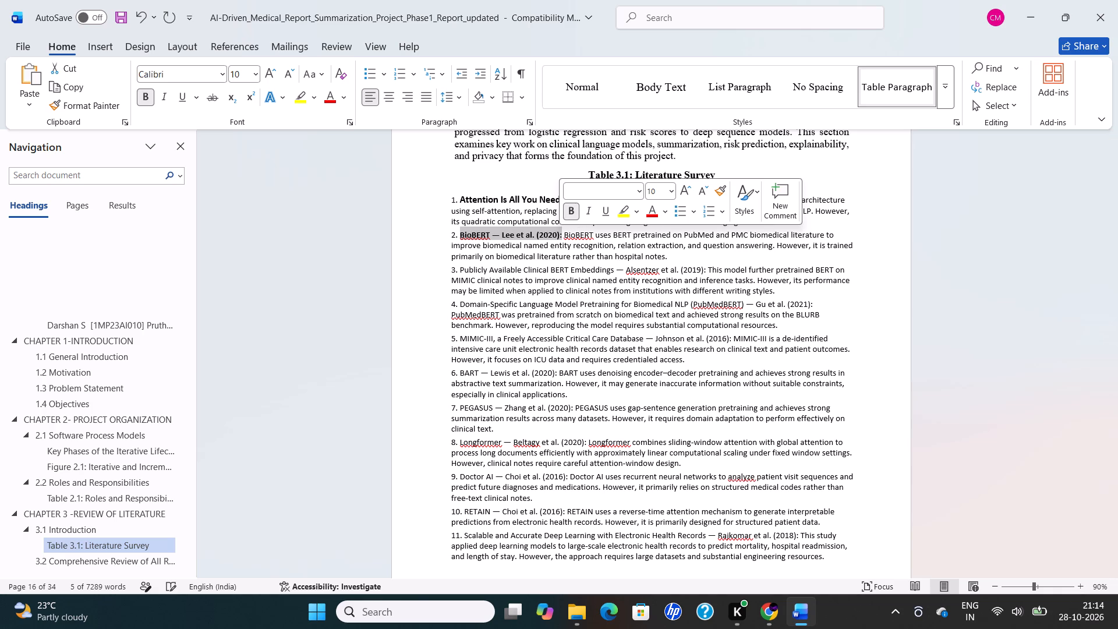
pyautogui.click(668, 191)
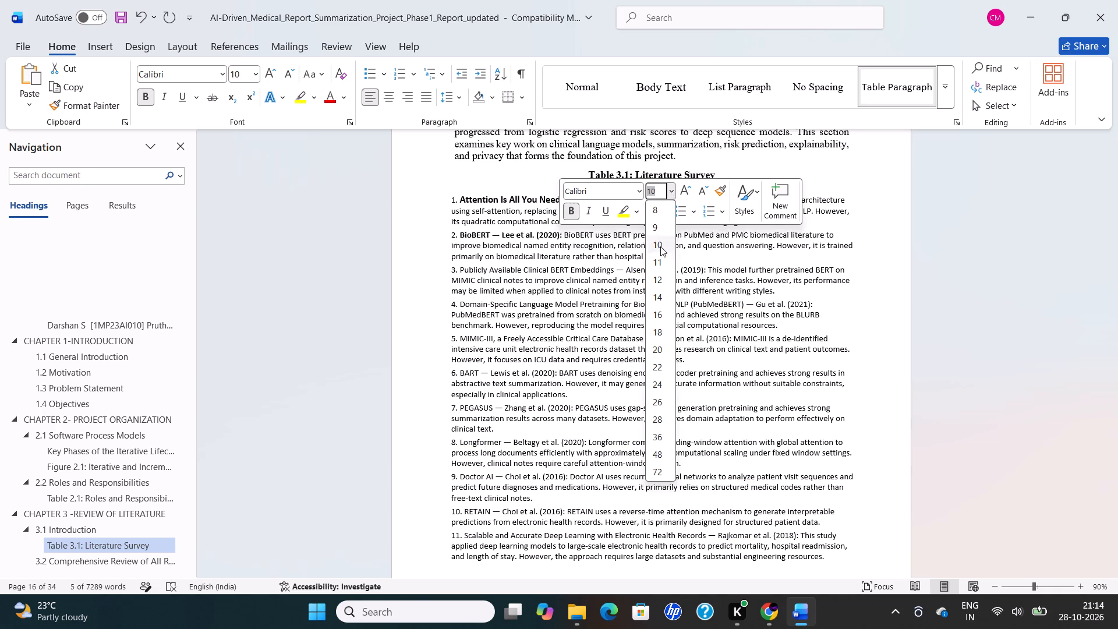
pyautogui.click(661, 268)
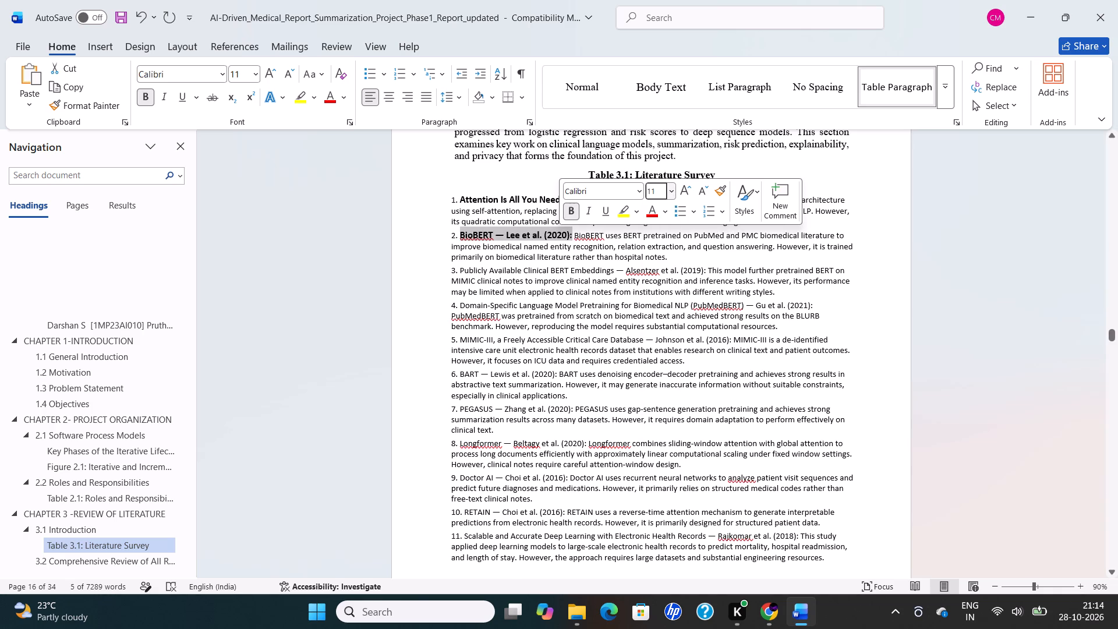
# Make the entry 3 heading "Publicly Available Clinical BERT Embeddings — Alsentzer et al. (2019):" bold at size 11.
pyautogui.moveTo(459, 271); pyautogui.dragTo(496, 268)
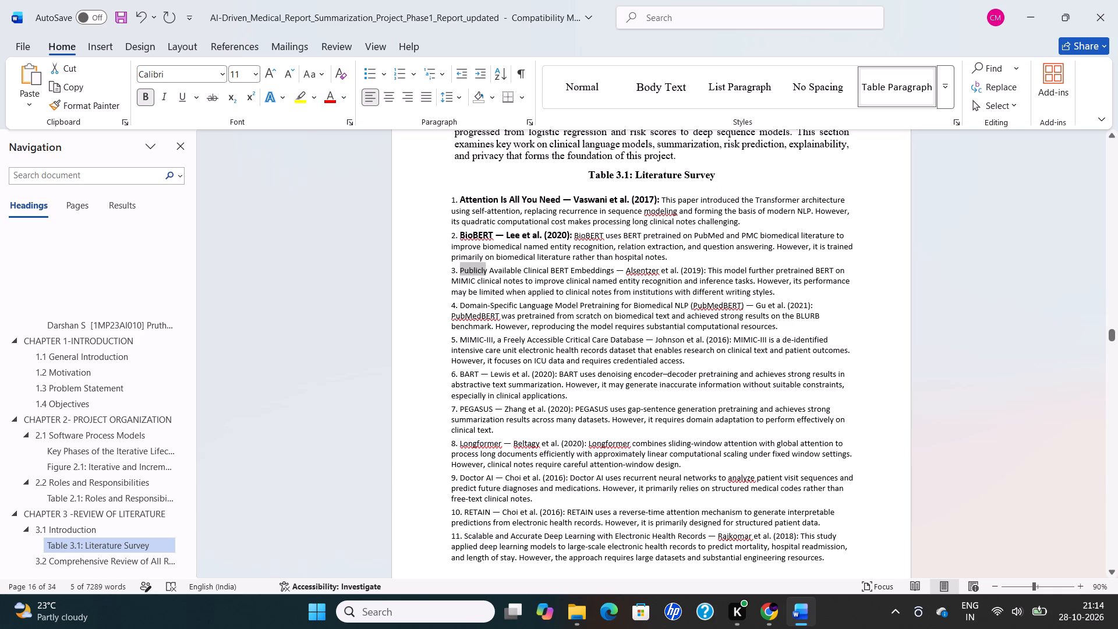
pyautogui.moveTo(496, 268); pyautogui.dragTo(704, 269)
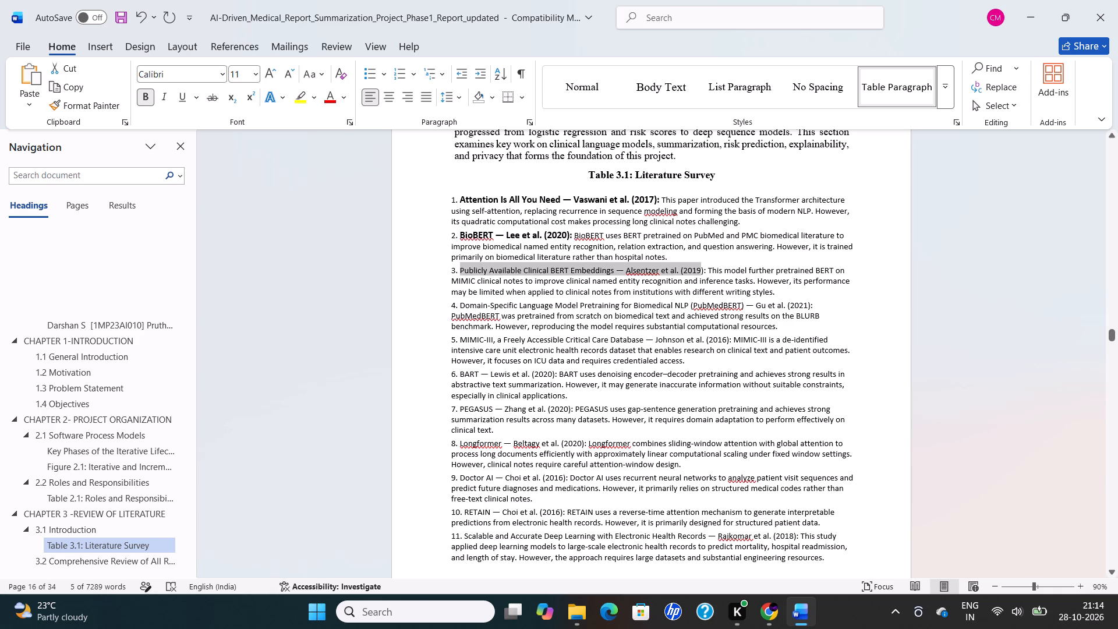
pyautogui.moveTo(704, 269); pyautogui.dragTo(688, 268)
pyautogui.moveTo(688, 268); pyautogui.dragTo(714, 270)
pyautogui.moveTo(714, 270); pyautogui.dragTo(709, 270)
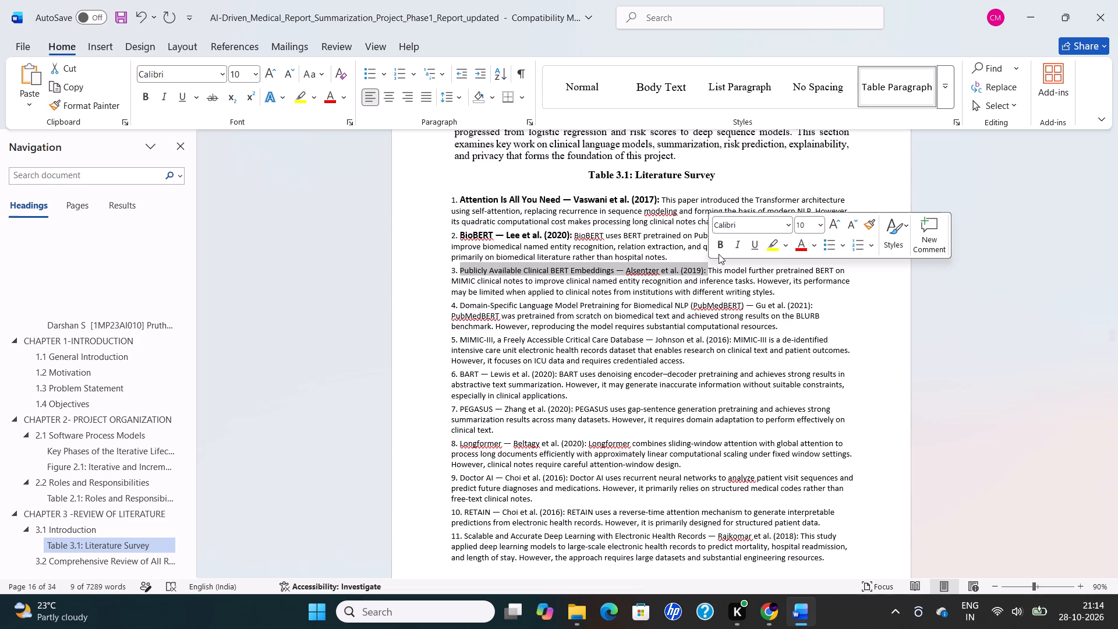
pyautogui.click(719, 243)
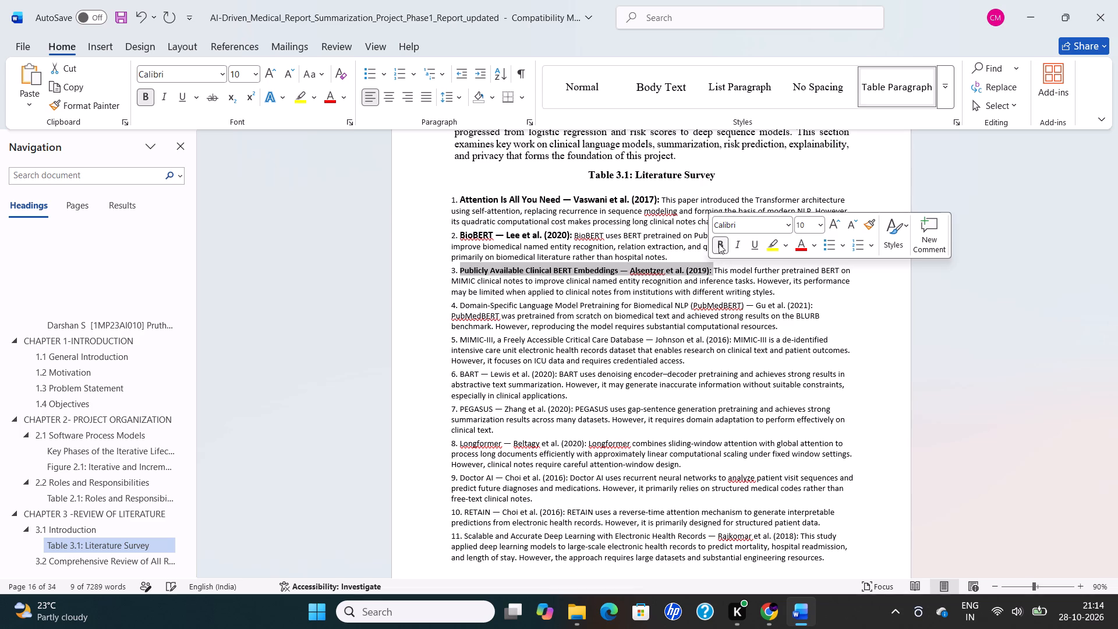
pyautogui.click(823, 222)
pyautogui.click(812, 296)
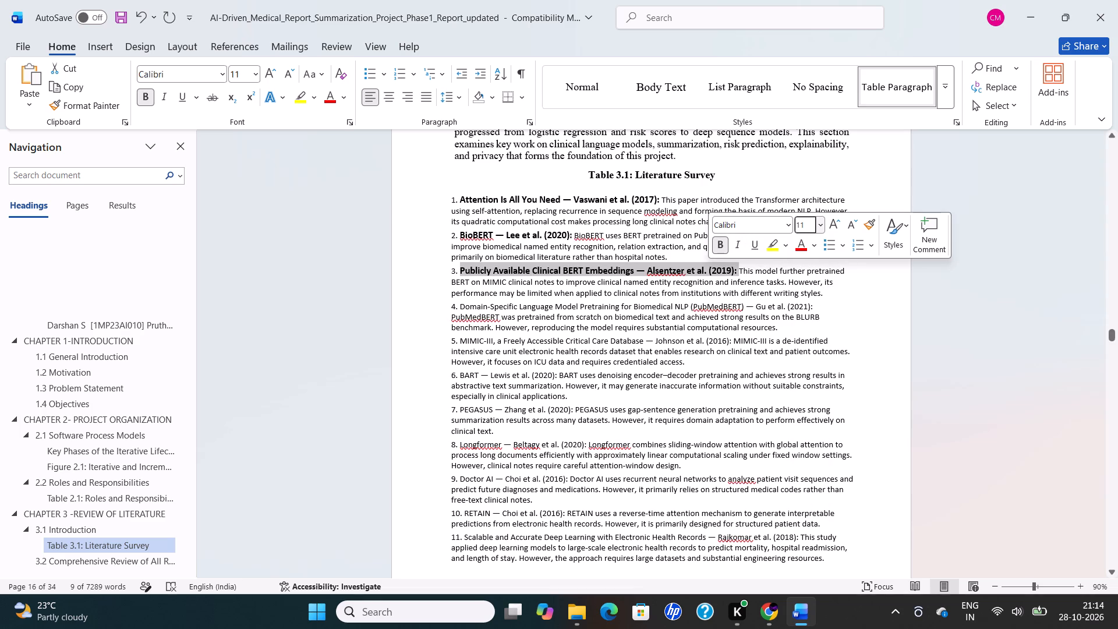
# Make the leading numbers of entries 2, 1 and 3 bold at size 11 to match their headings.
pyautogui.moveTo(450, 236); pyautogui.dragTo(455, 238)
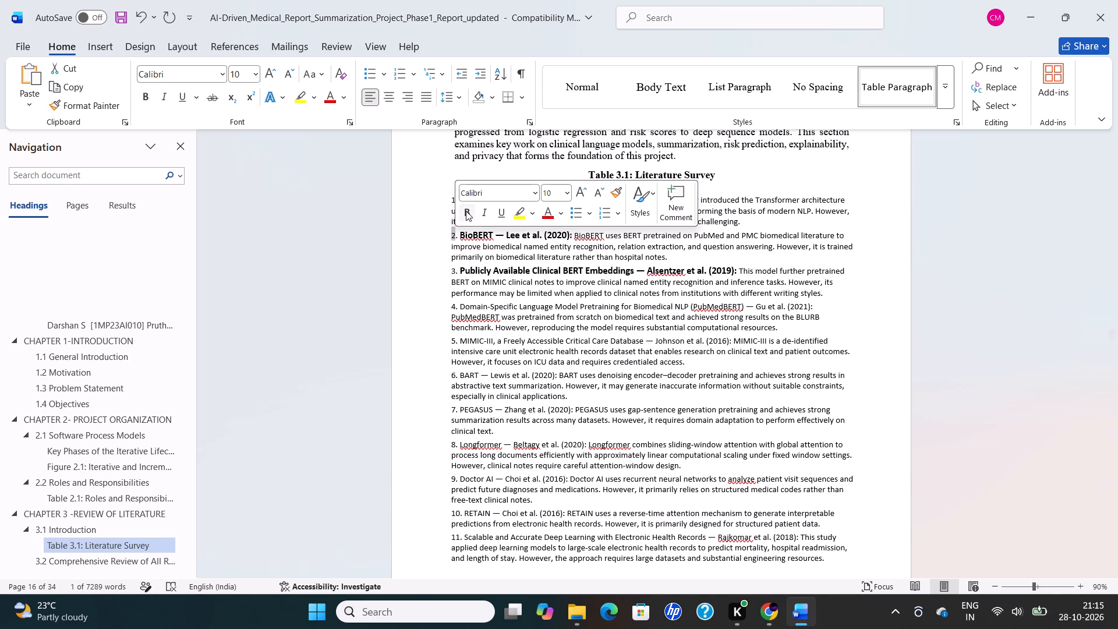
pyautogui.click(466, 211)
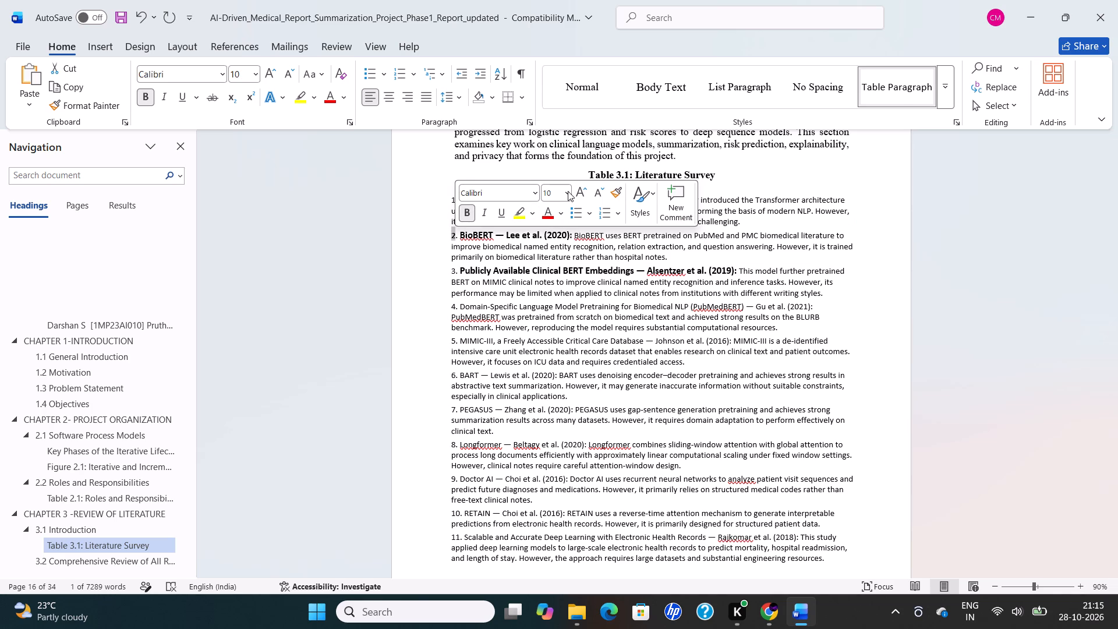
pyautogui.click(568, 191)
pyautogui.click(559, 262)
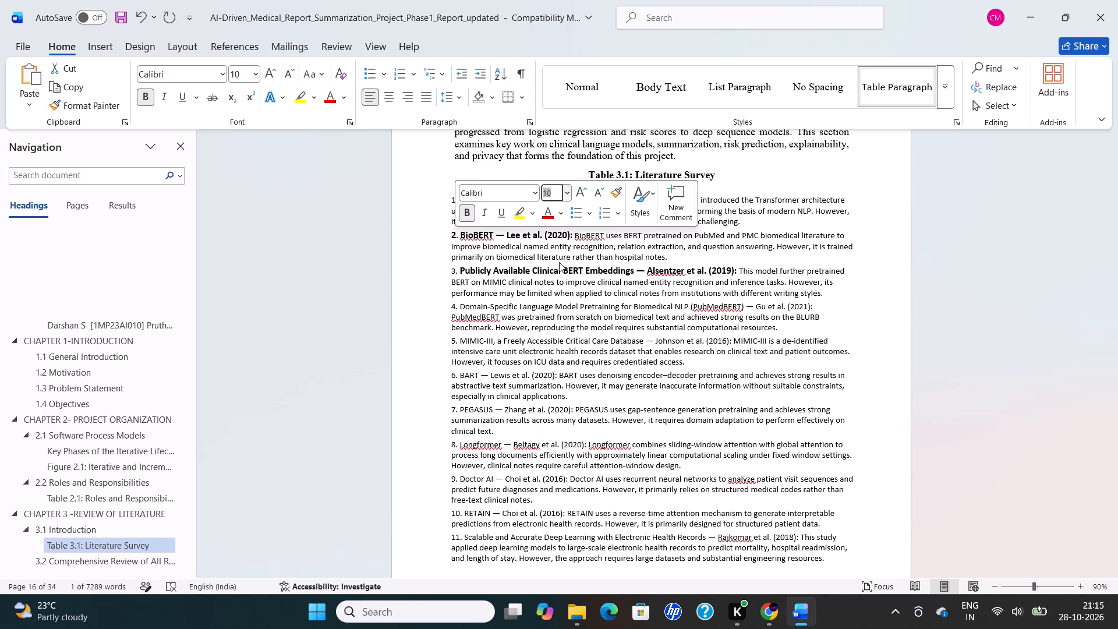
pyautogui.click(437, 200)
pyautogui.moveTo(437, 200); pyautogui.dragTo(443, 200)
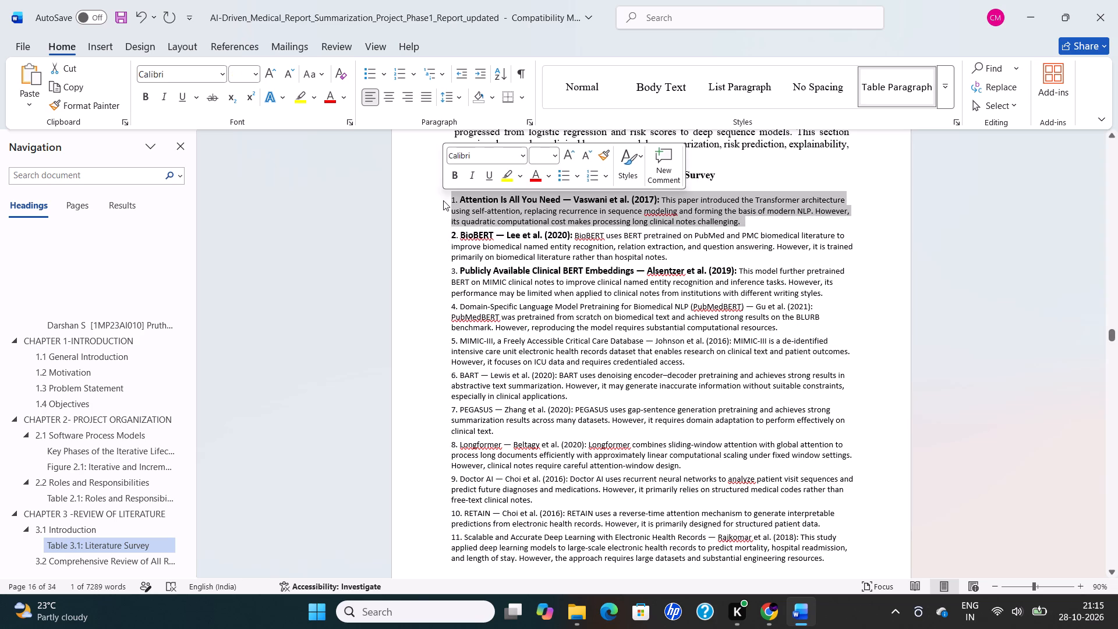
pyautogui.doubleClick(443, 200)
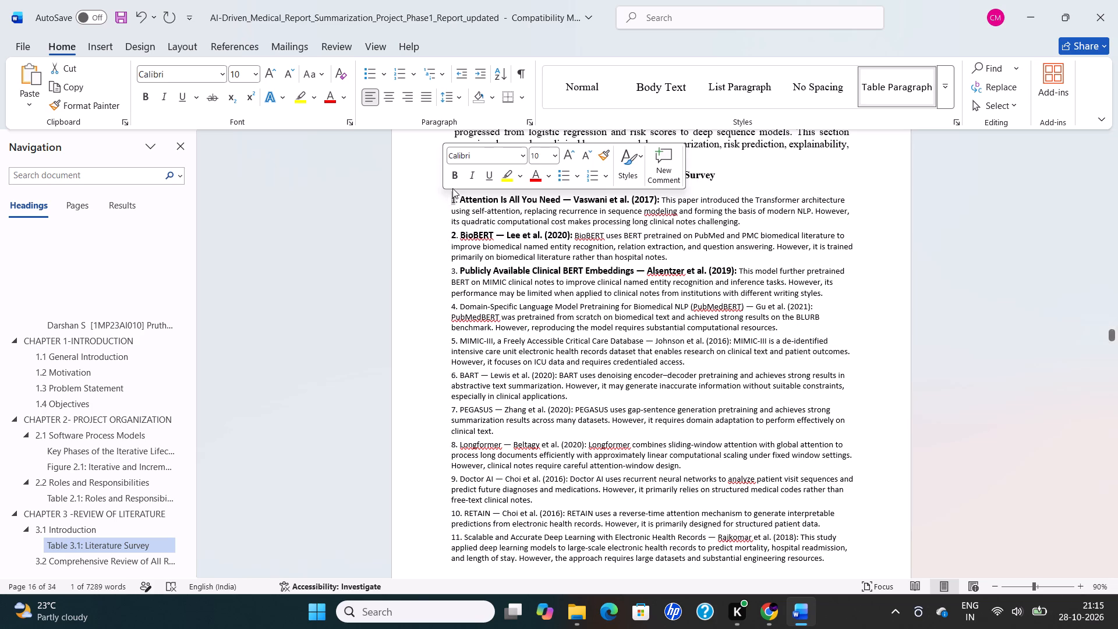
pyautogui.click(452, 179)
pyautogui.moveTo(554, 160); pyautogui.dragTo(544, 181)
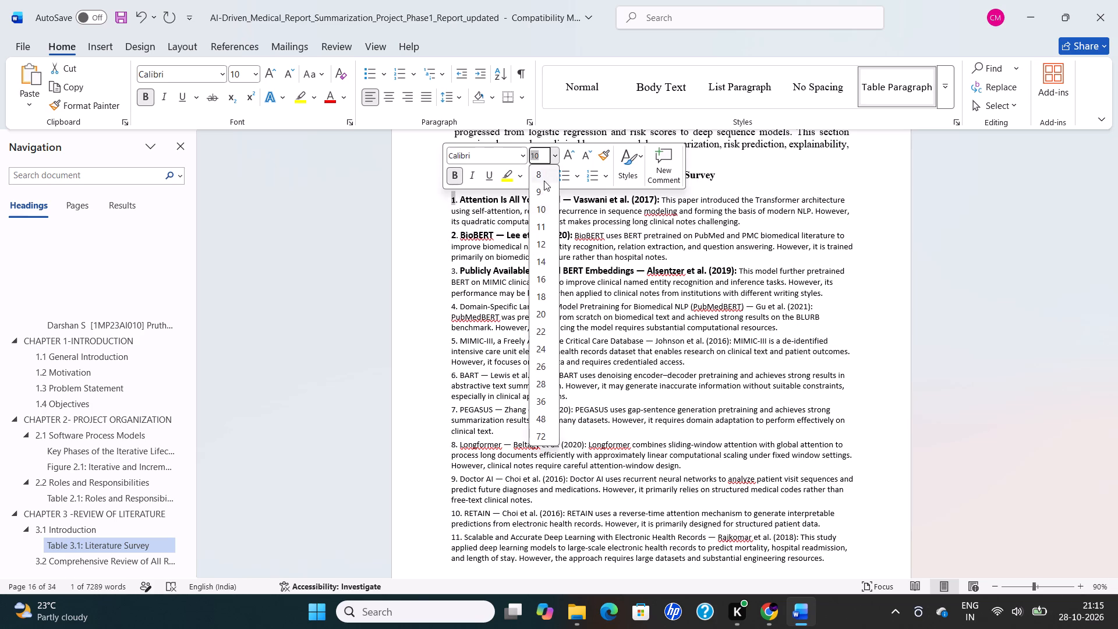
pyautogui.moveTo(544, 181); pyautogui.dragTo(539, 224)
pyautogui.click(539, 224)
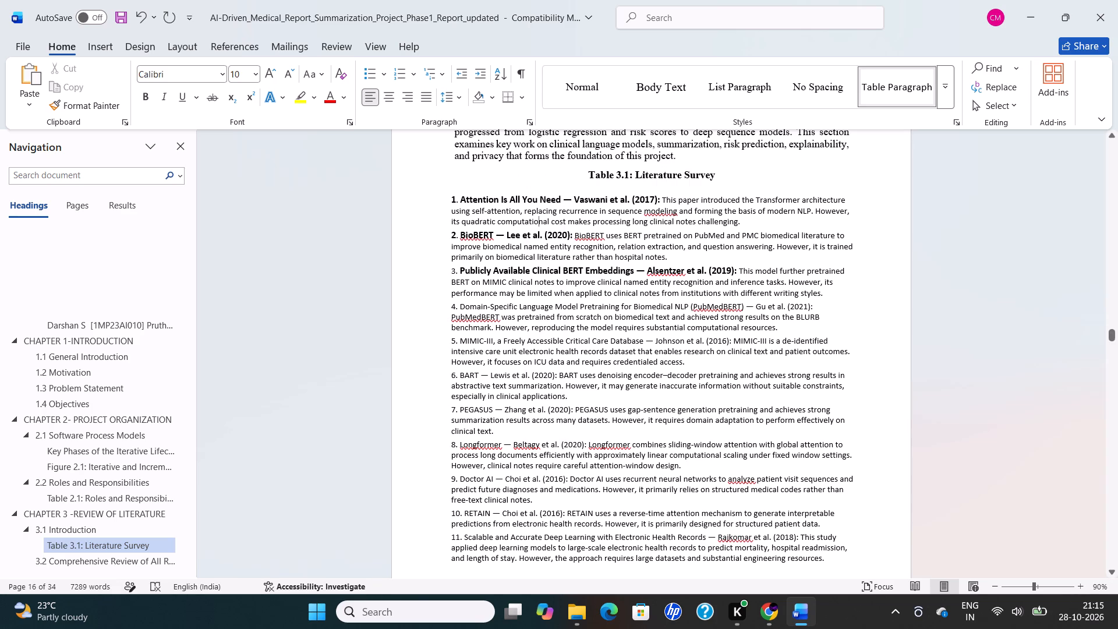
pyautogui.moveTo(454, 271); pyautogui.dragTo(448, 272)
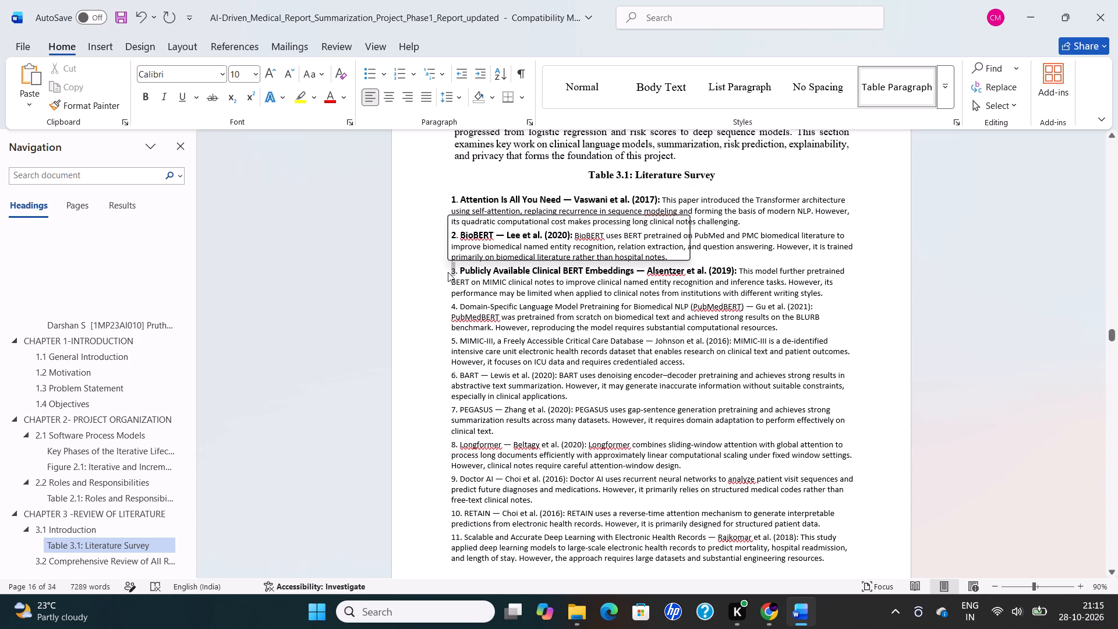
pyautogui.click(464, 248)
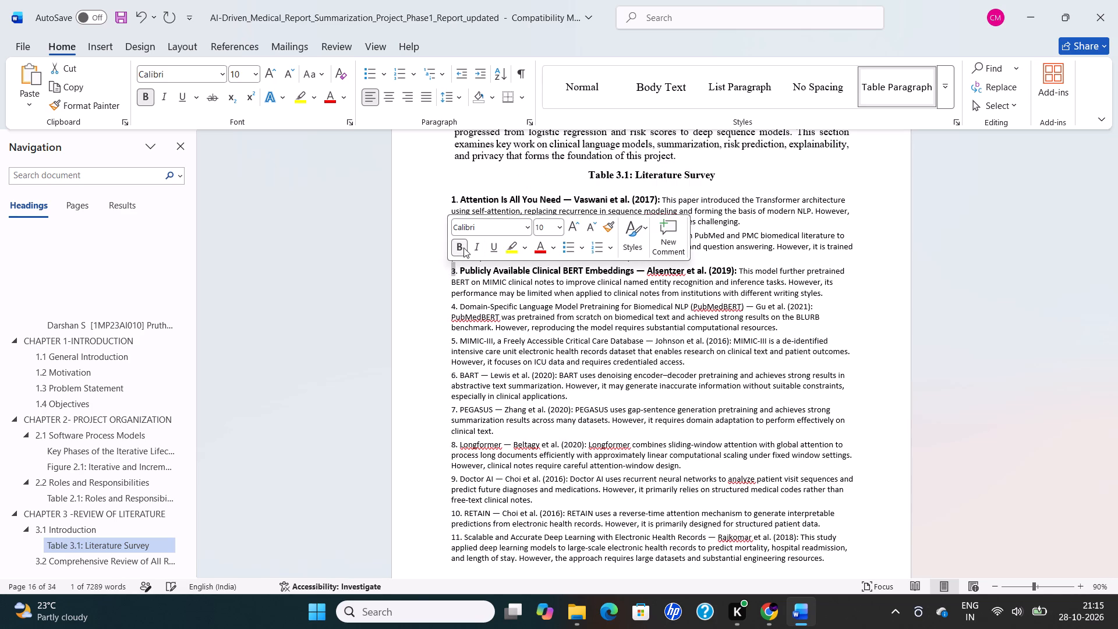
pyautogui.click(560, 224)
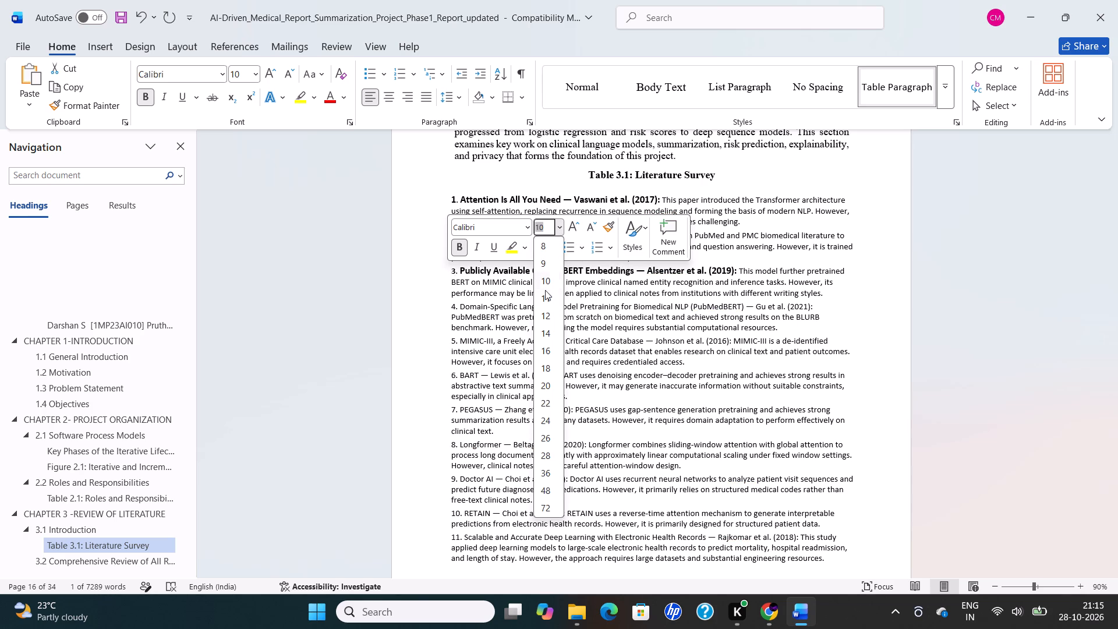
pyautogui.click(545, 297)
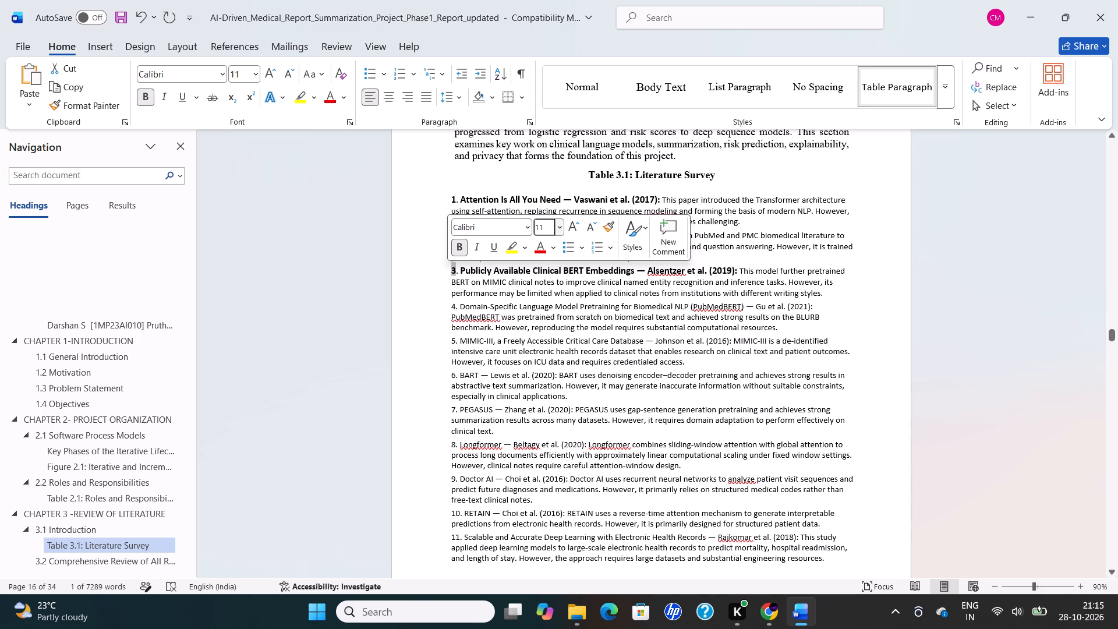
# Make the entry 4 number and heading, "Domain-Specific Language Model Pretraining for Biomedical NLP (PubMedBERT) — Gu et al. (2021):", bold at size 11.
pyautogui.moveTo(449, 307); pyautogui.dragTo(721, 316)
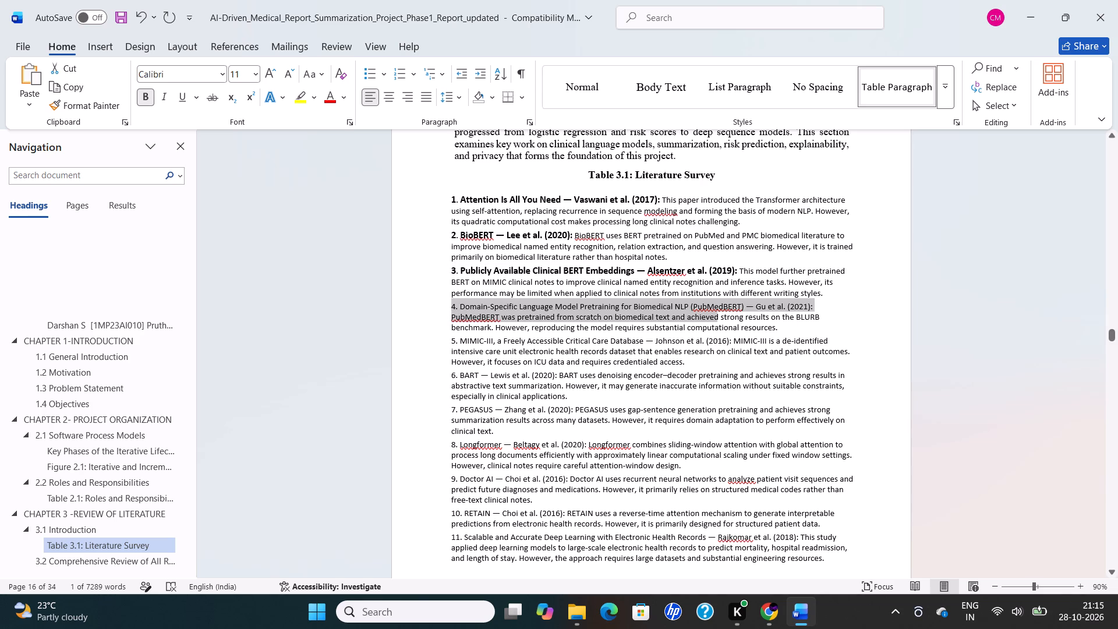
pyautogui.moveTo(721, 316); pyautogui.dragTo(858, 301)
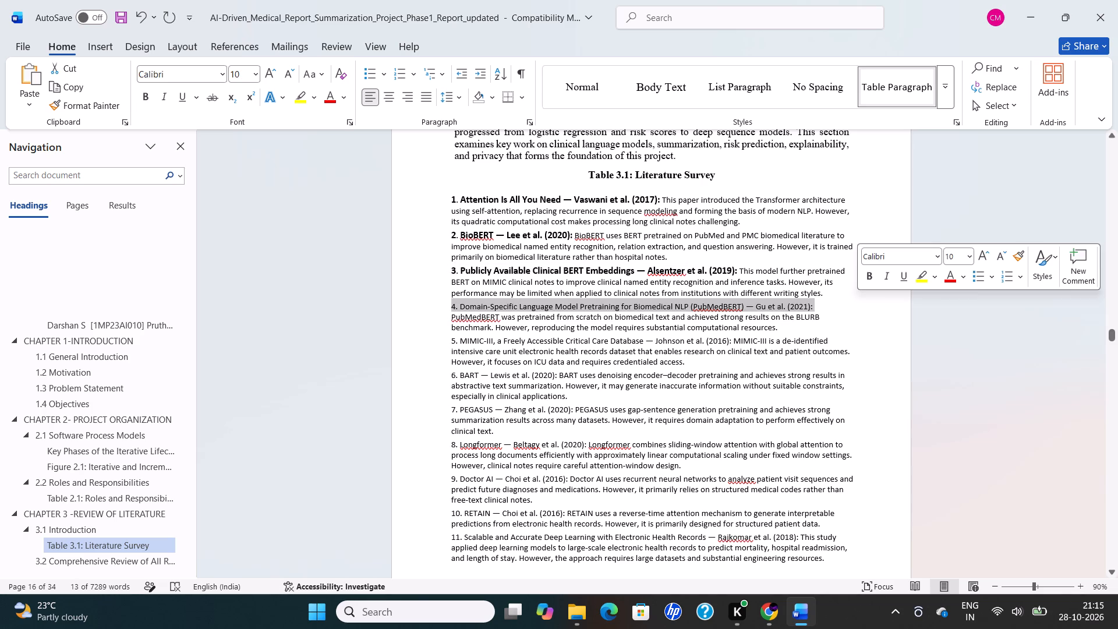
pyautogui.click(869, 281)
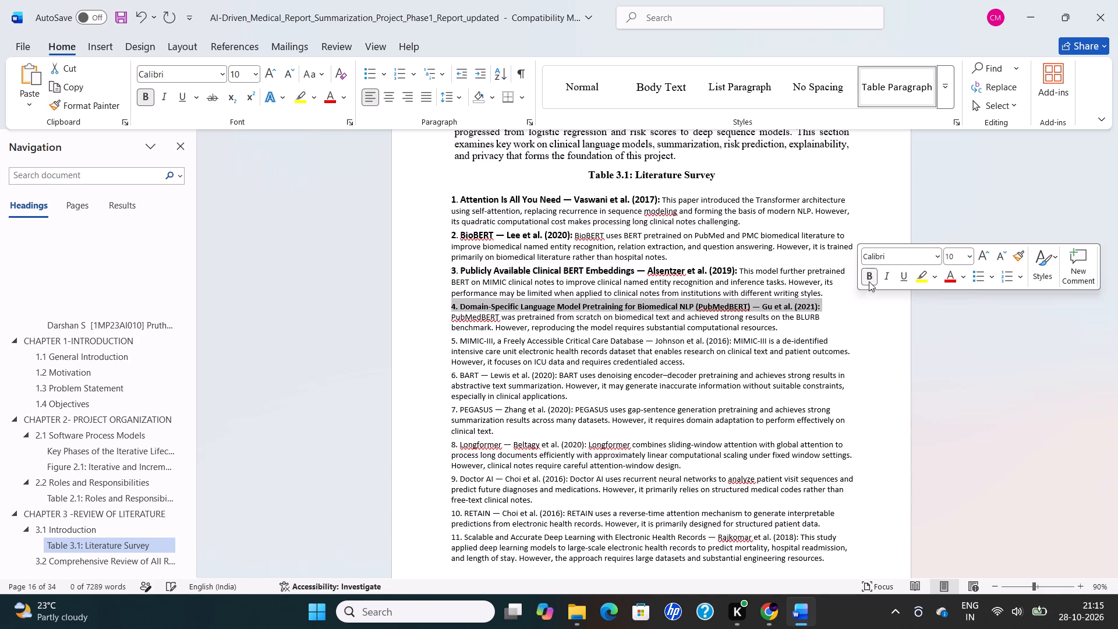
pyautogui.click(970, 261)
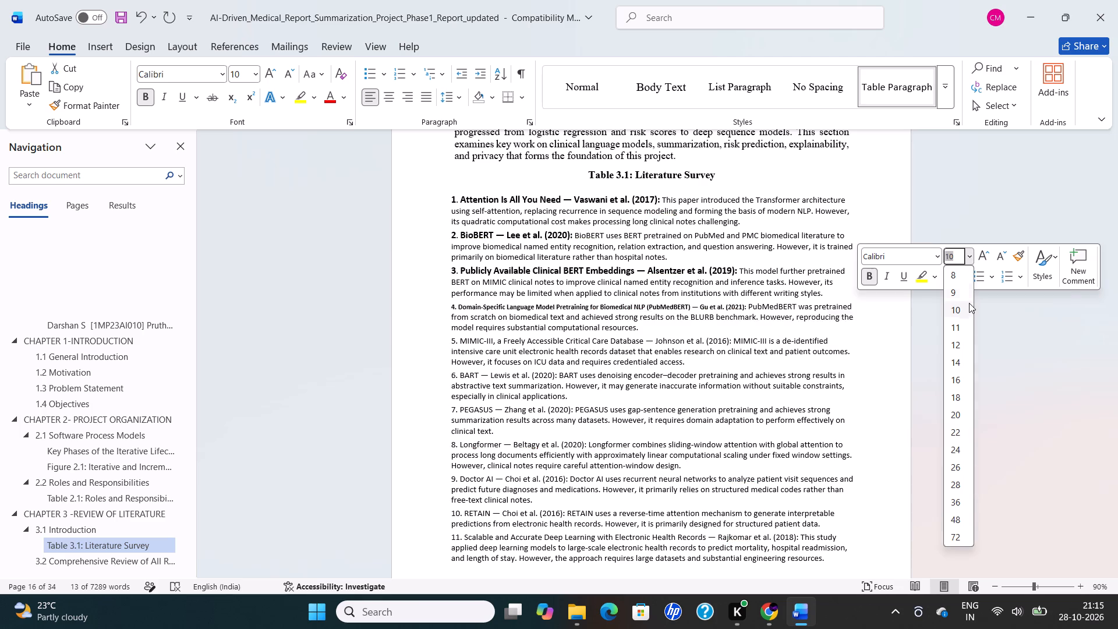
pyautogui.click(965, 326)
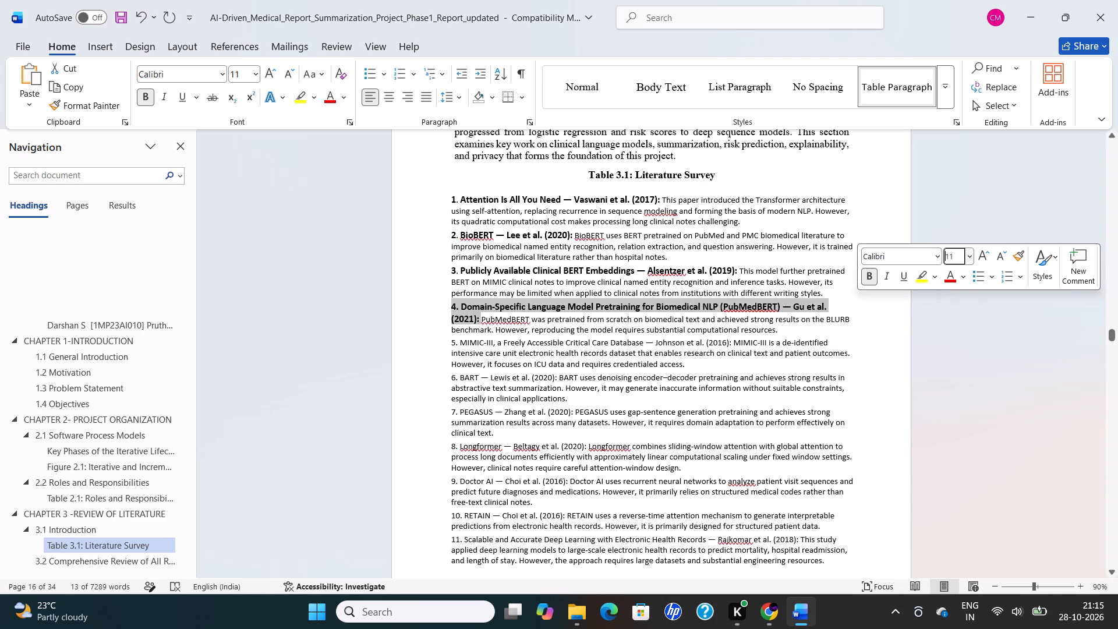
# Make the entry 5 number and heading, "MIMIC-III, a Freely Accessible Critical Care Database — Johnson et al. (2016):", bold at size 11.
pyautogui.moveTo(448, 342); pyautogui.dragTo(693, 347)
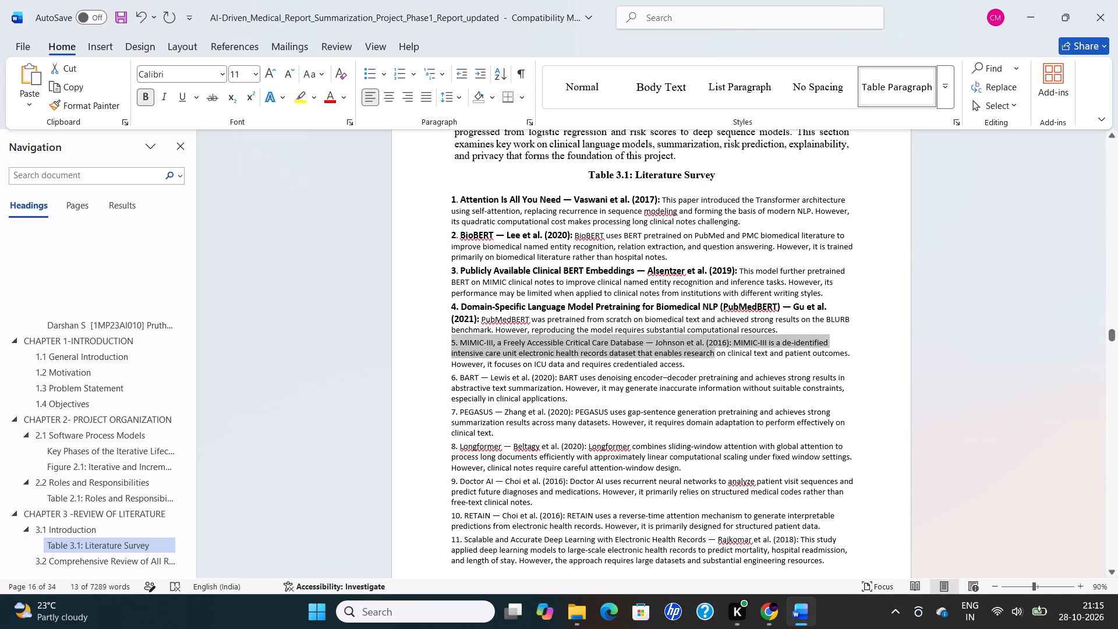
pyautogui.moveTo(693, 347); pyautogui.dragTo(755, 335)
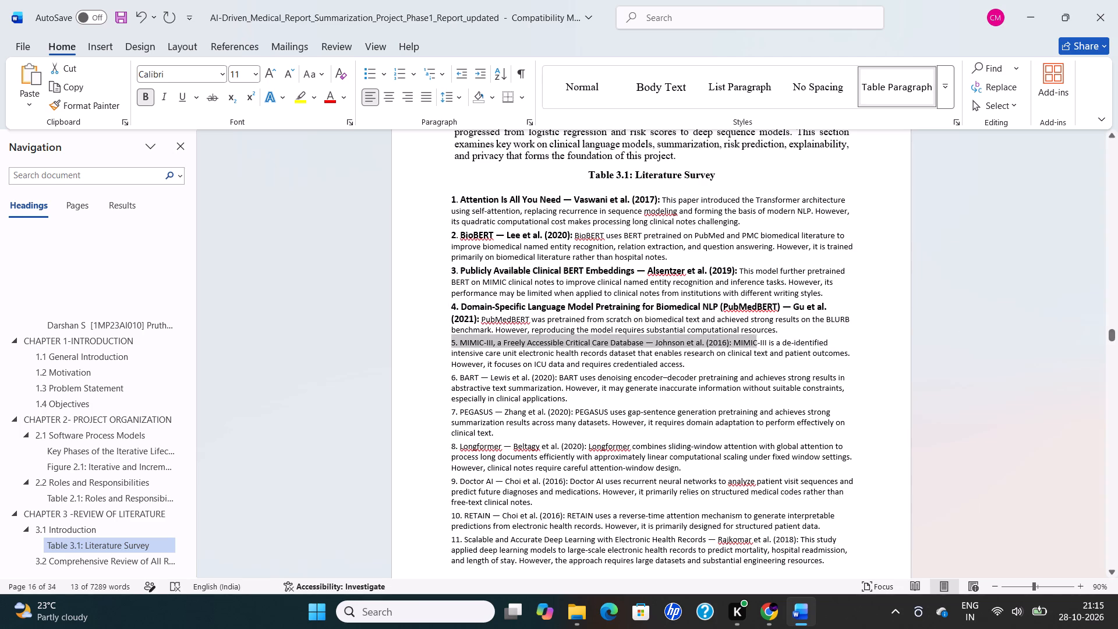
pyautogui.moveTo(755, 335); pyautogui.dragTo(732, 337)
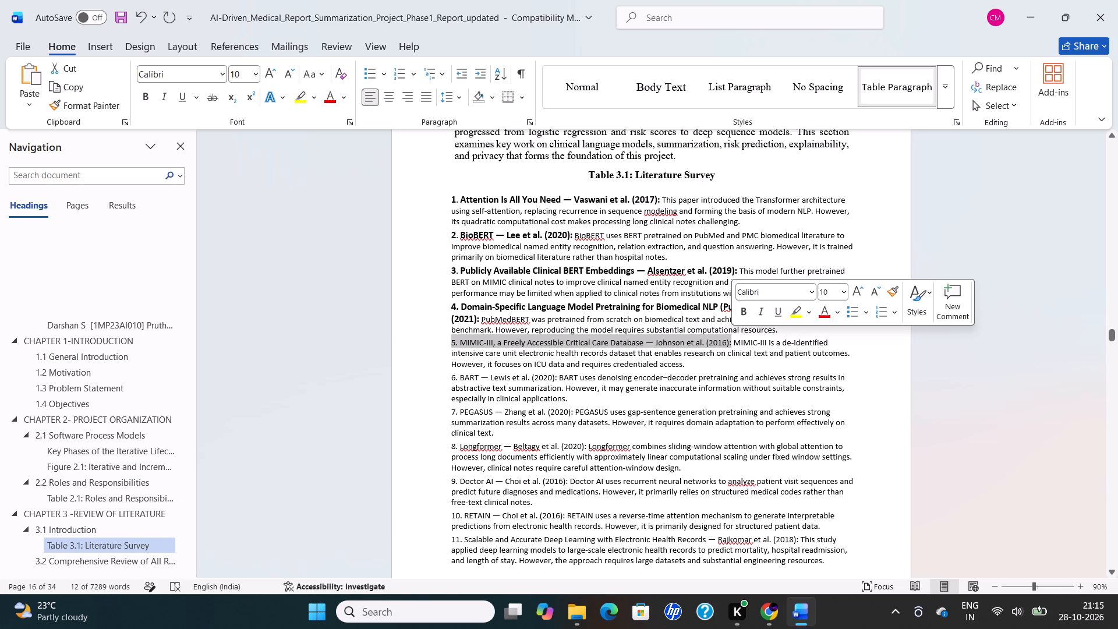
pyautogui.click(745, 314)
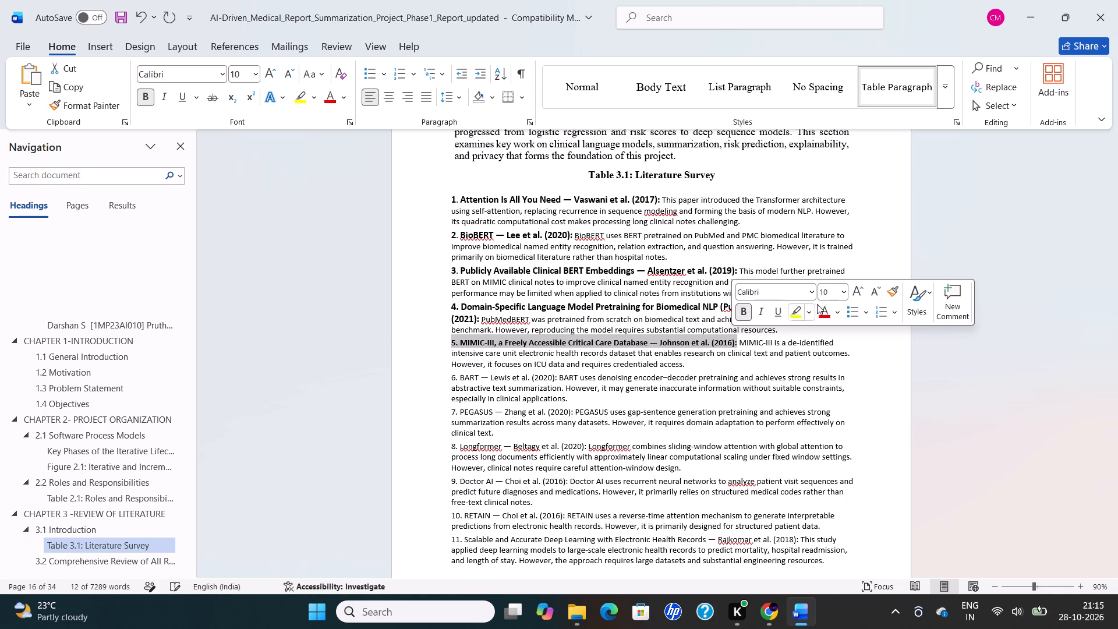
pyautogui.click(838, 295)
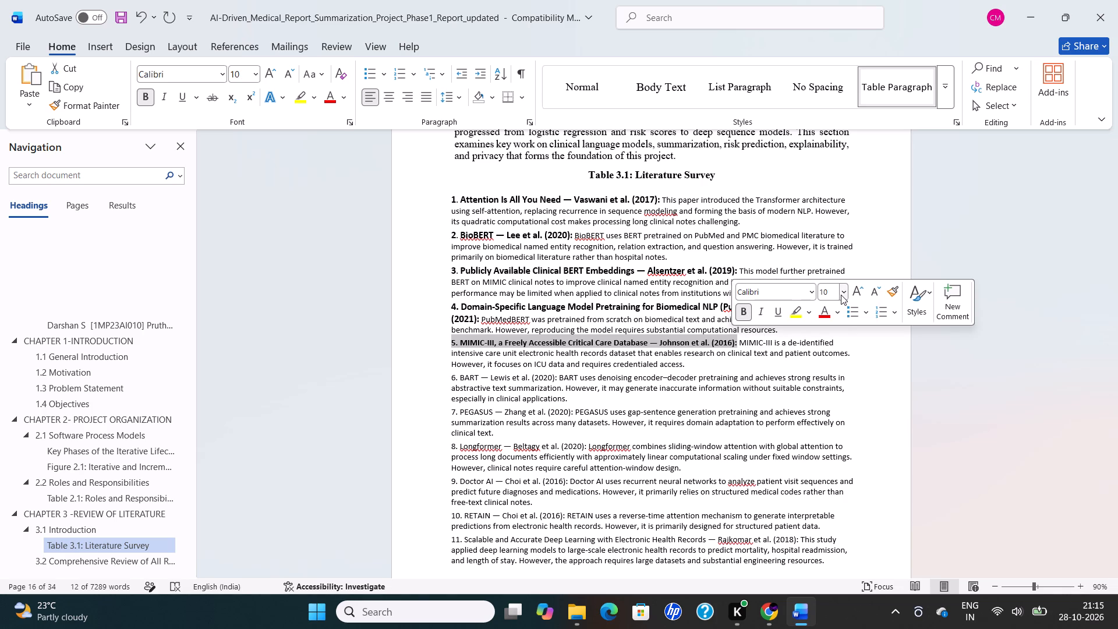
pyautogui.click(841, 295)
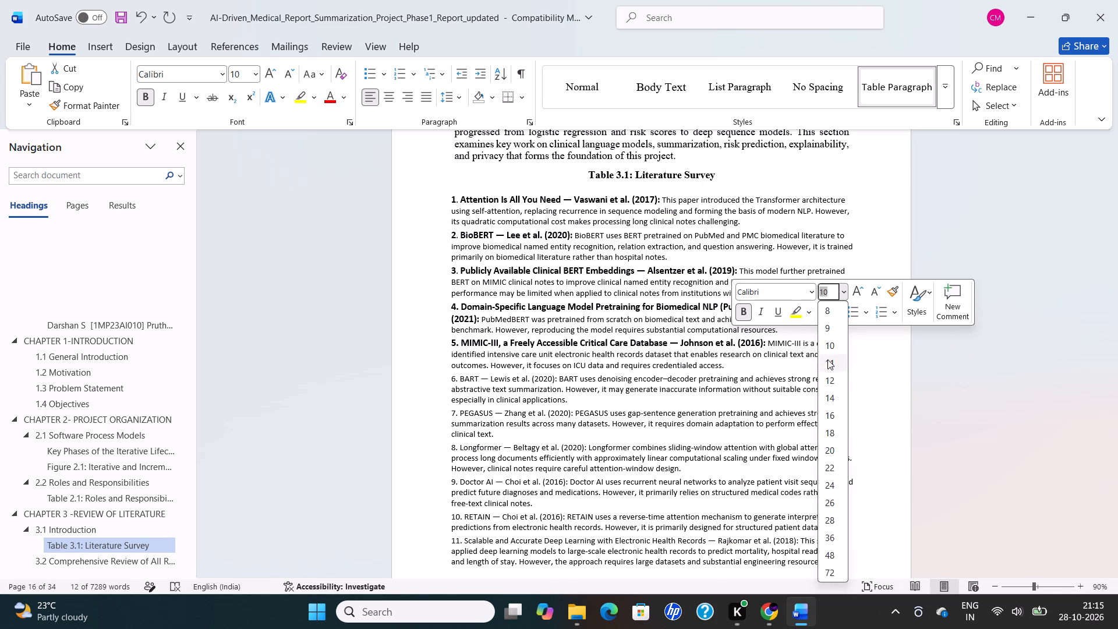
pyautogui.click(827, 359)
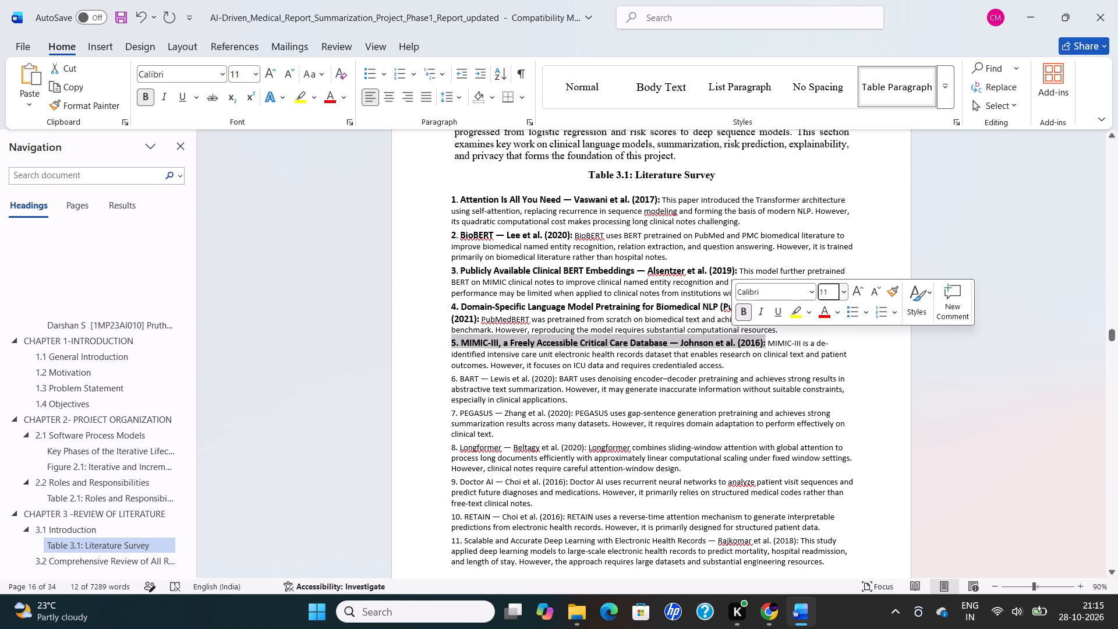
# Make the entry 6 number and heading, "BART — Lewis et al. (2020):", bold at size 11.
pyautogui.moveTo(450, 376); pyautogui.dragTo(549, 380)
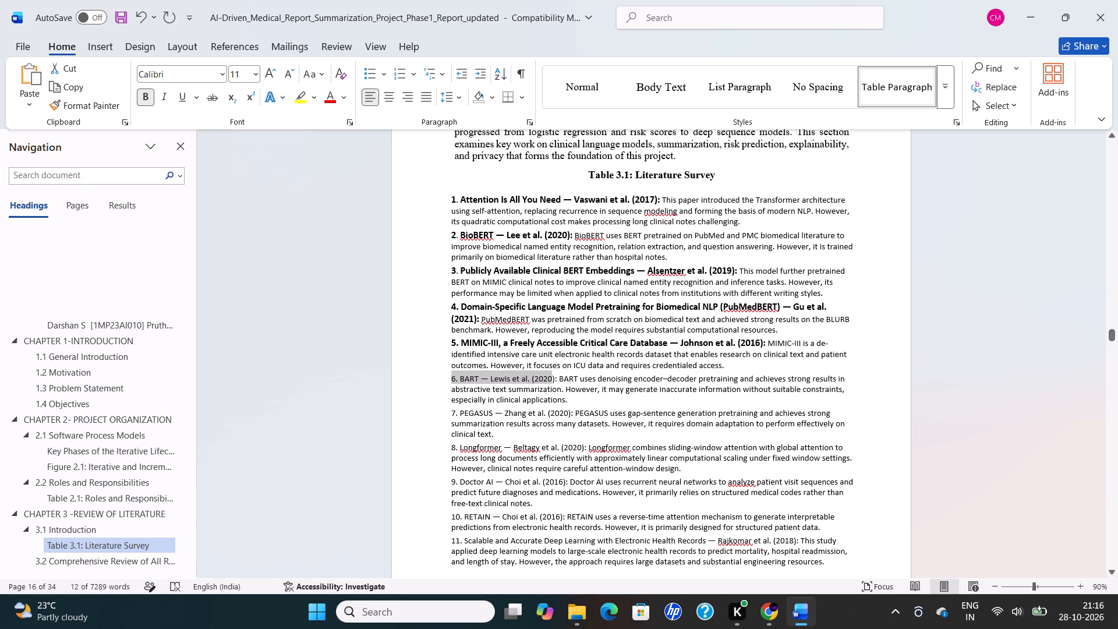
pyautogui.moveTo(549, 380); pyautogui.dragTo(553, 380)
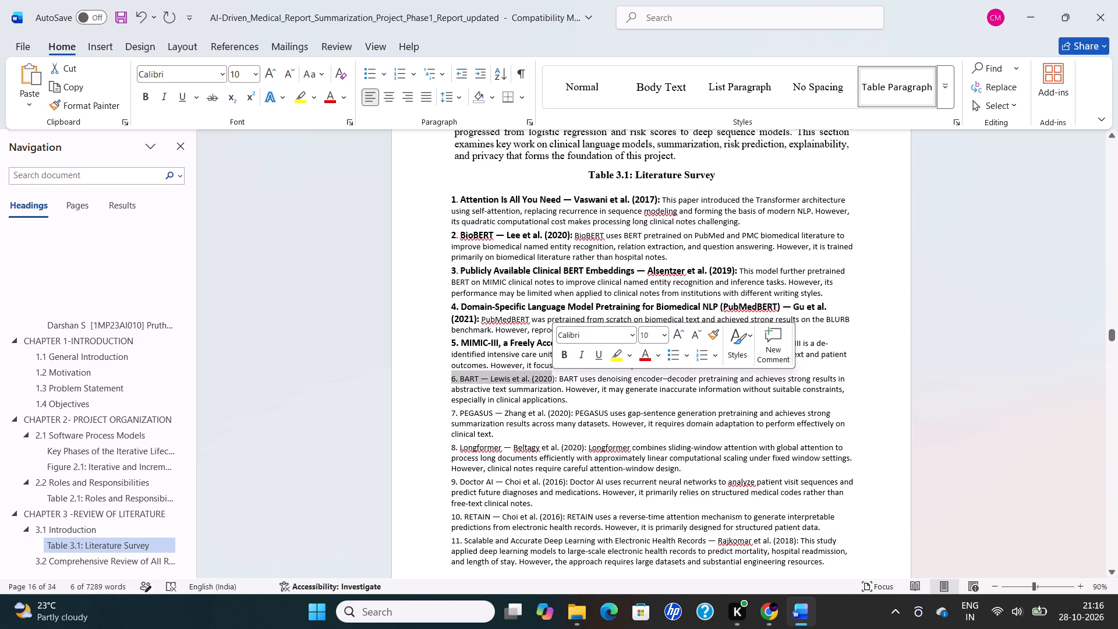
pyautogui.moveTo(555, 377); pyautogui.dragTo(522, 377)
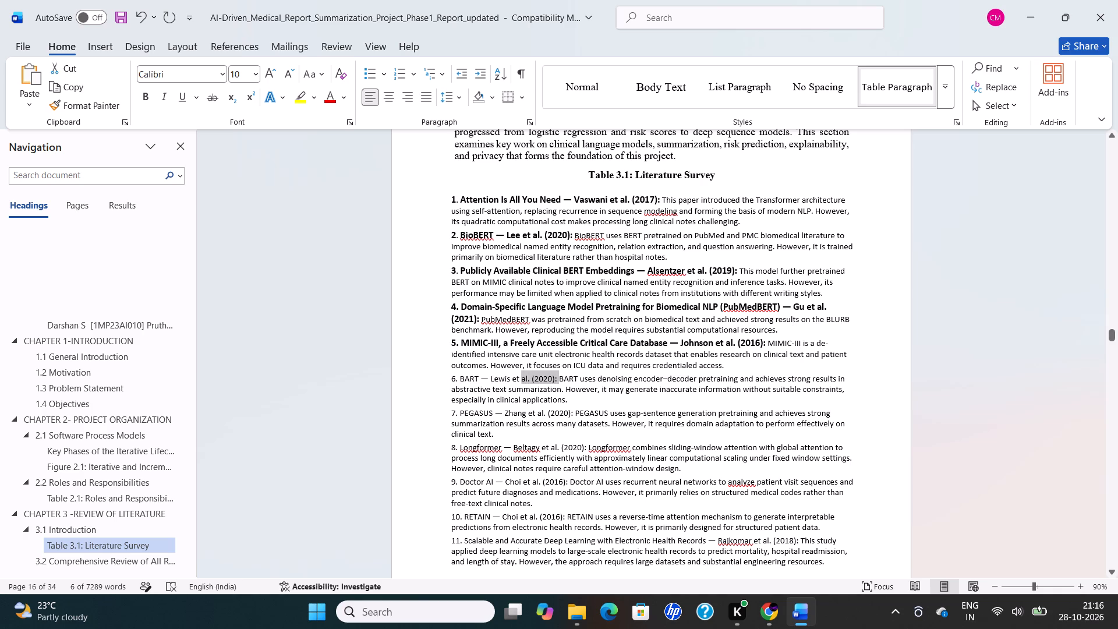
pyautogui.moveTo(522, 377); pyautogui.dragTo(445, 381)
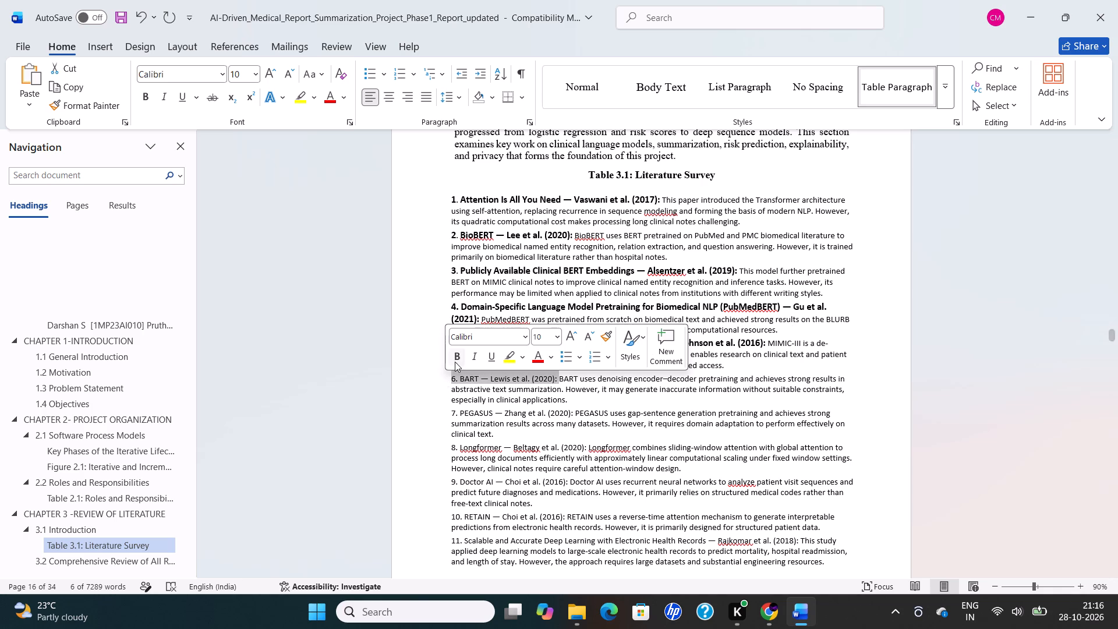
pyautogui.click(455, 361)
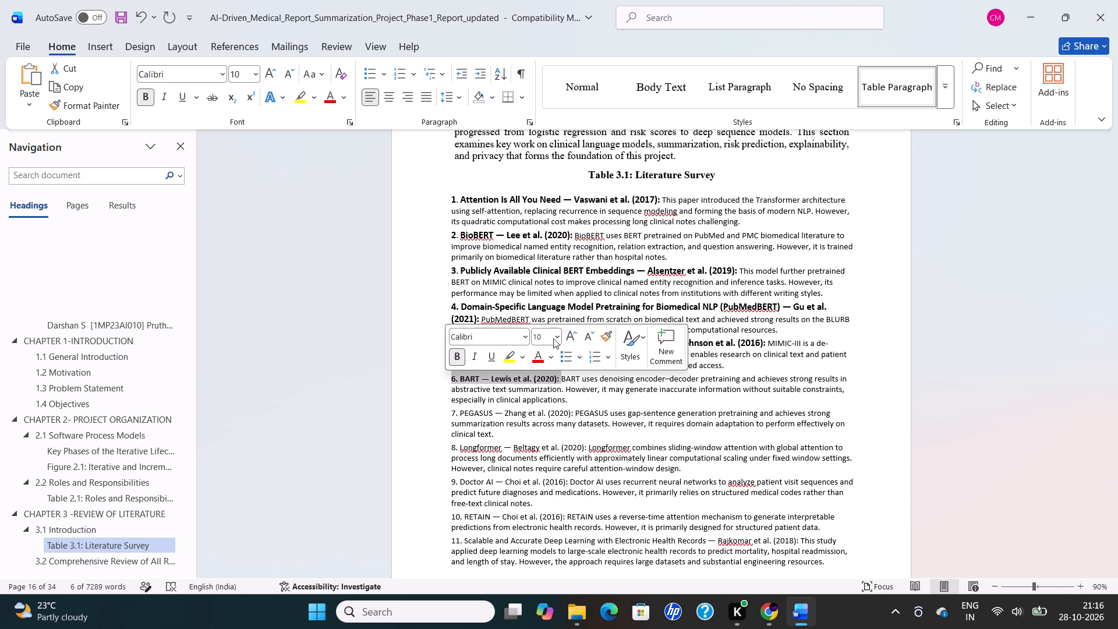
pyautogui.click(555, 339)
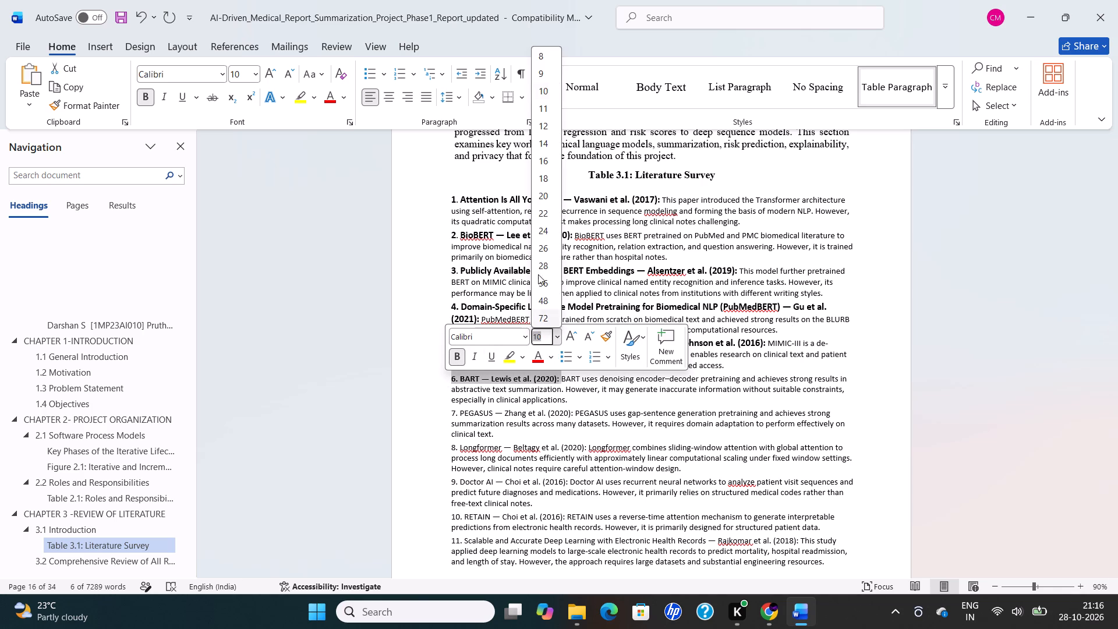
pyautogui.click(542, 105)
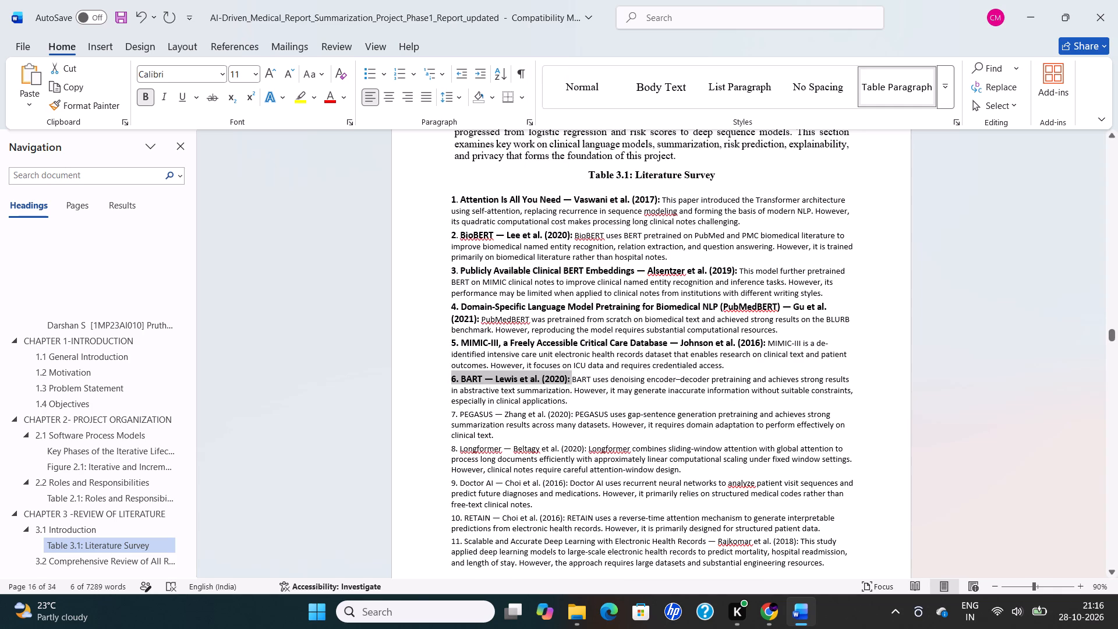
# Make the entry 7 number and heading, "PEGASUS — Zhang et al. (2020):", bold at size 11.
pyautogui.moveTo(450, 416); pyautogui.dragTo(569, 413)
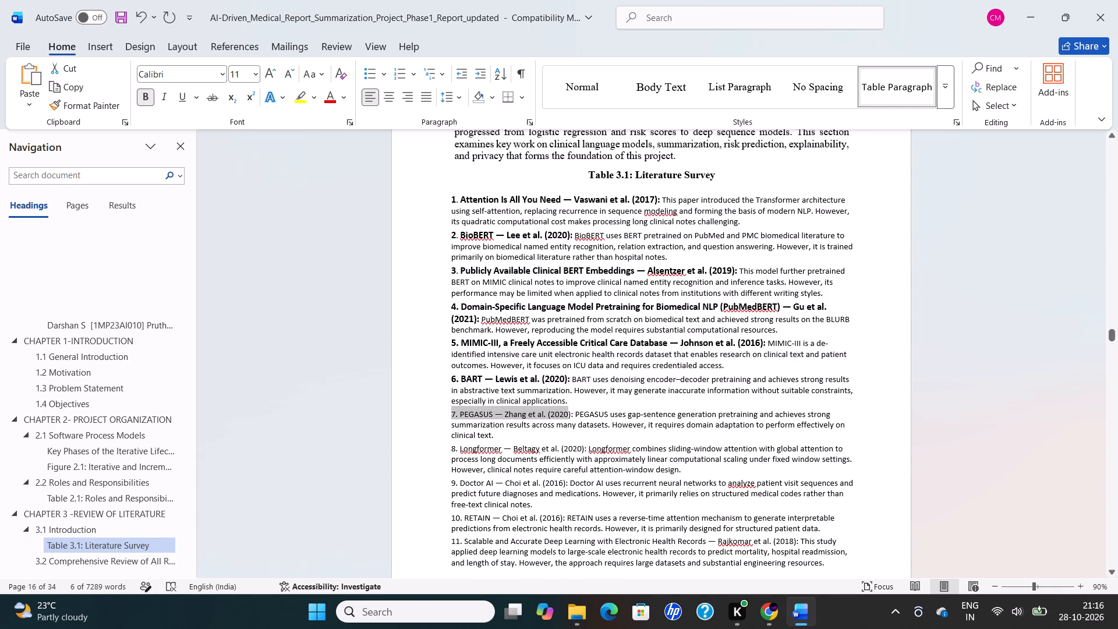
pyautogui.moveTo(569, 413); pyautogui.dragTo(573, 413)
pyautogui.click(582, 389)
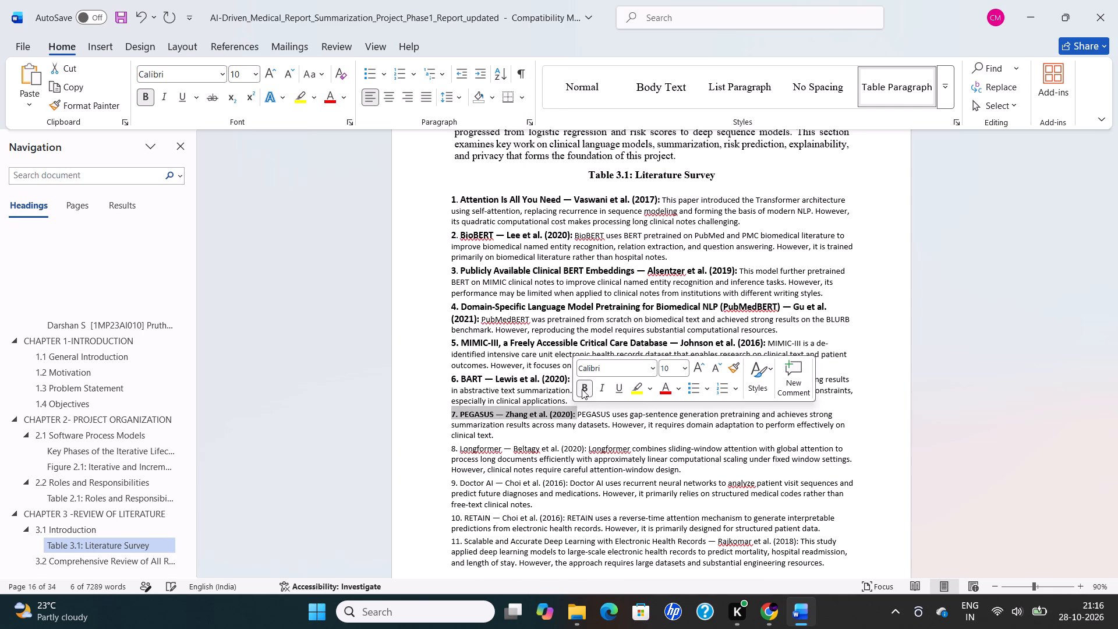
pyautogui.click(687, 366)
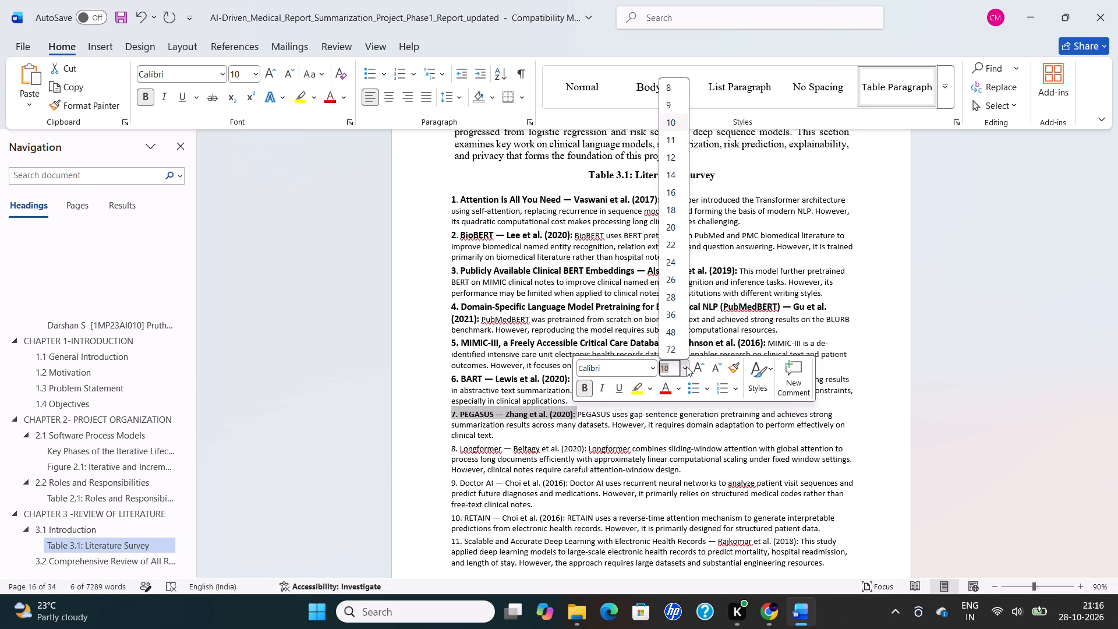
pyautogui.click(676, 143)
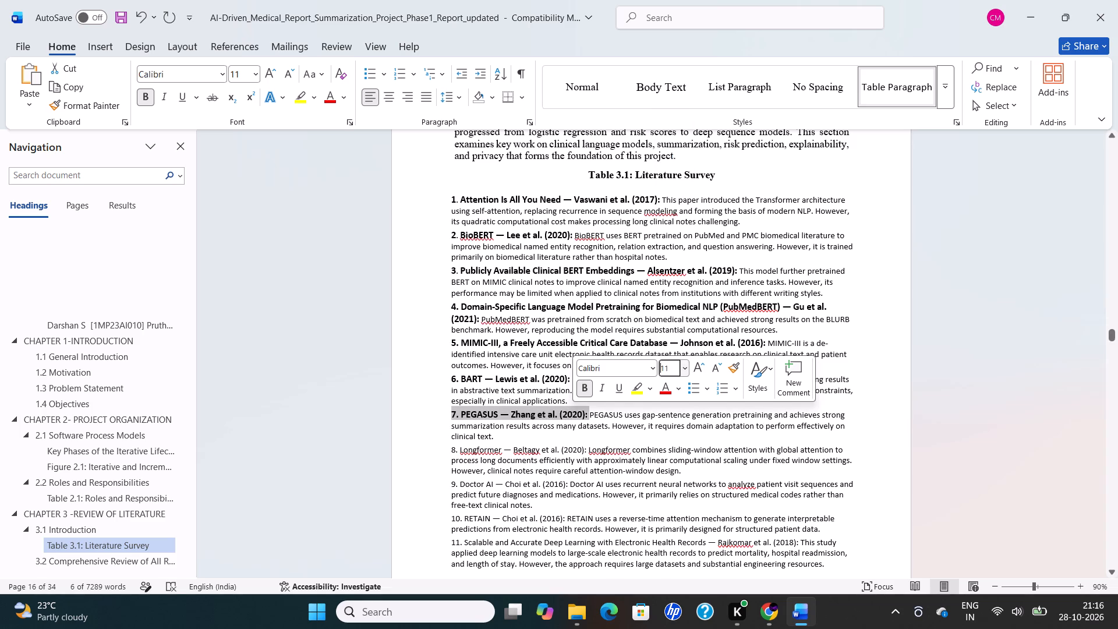
# Make the entry 8 number and heading, "Longformer — Beltagy et al. (2020", bold at size 11.
pyautogui.moveTo(586, 450); pyautogui.dragTo(465, 455)
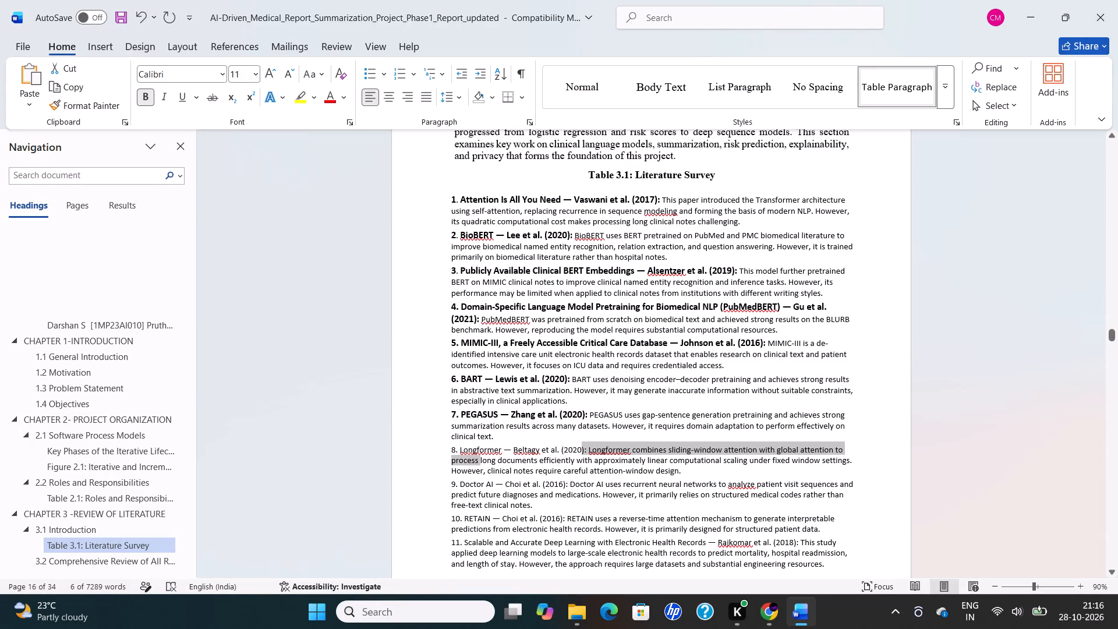
pyautogui.moveTo(465, 455); pyautogui.dragTo(450, 451)
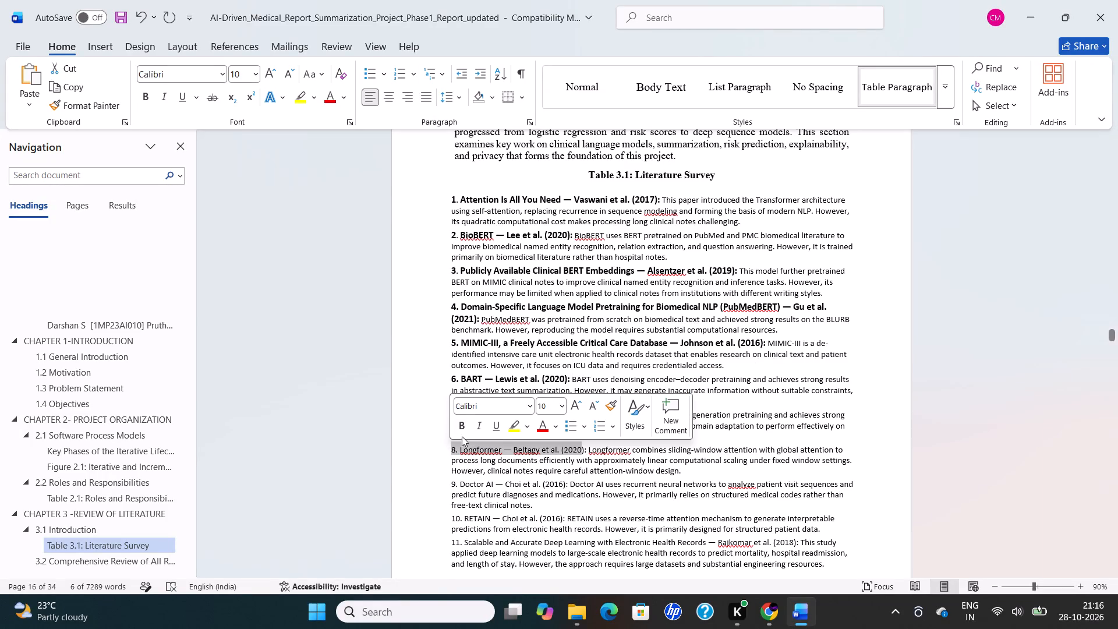
pyautogui.click(466, 422)
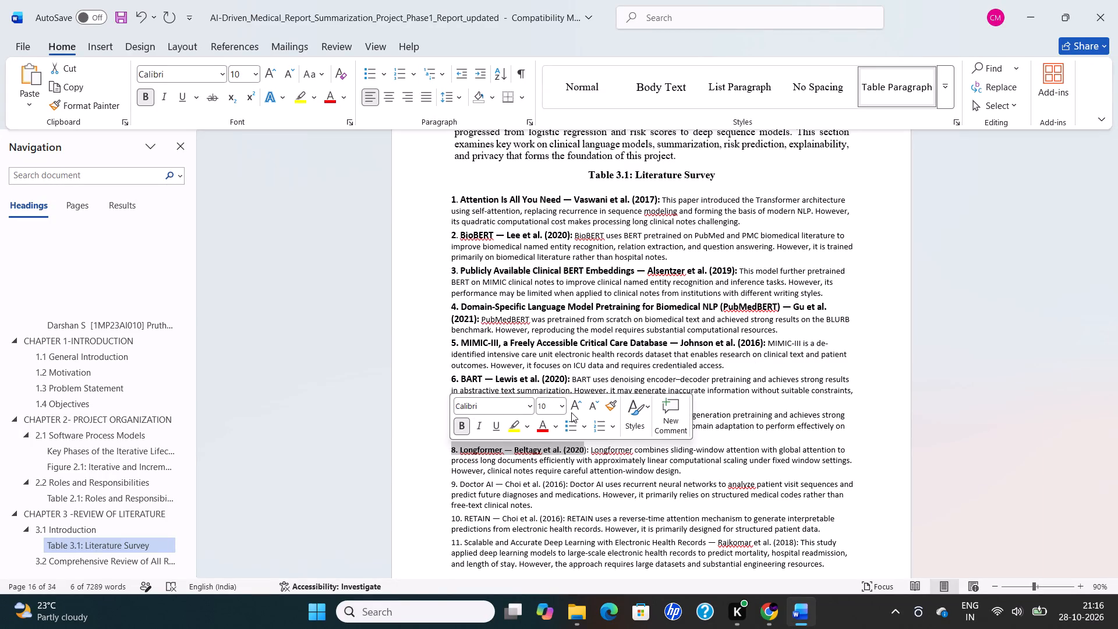
pyautogui.click(560, 409)
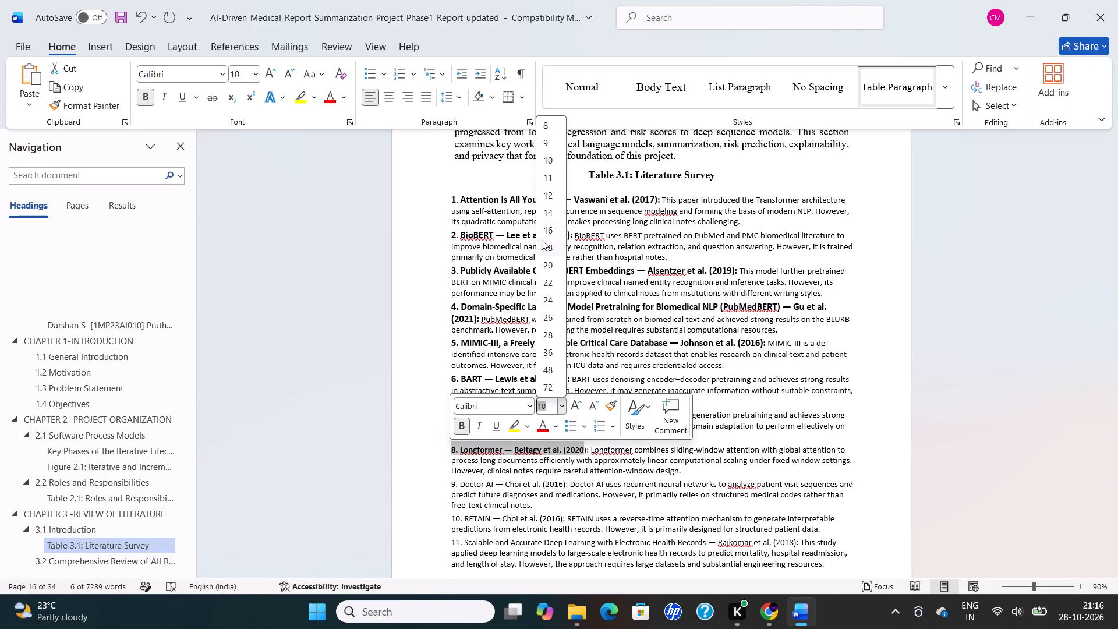
pyautogui.click(546, 178)
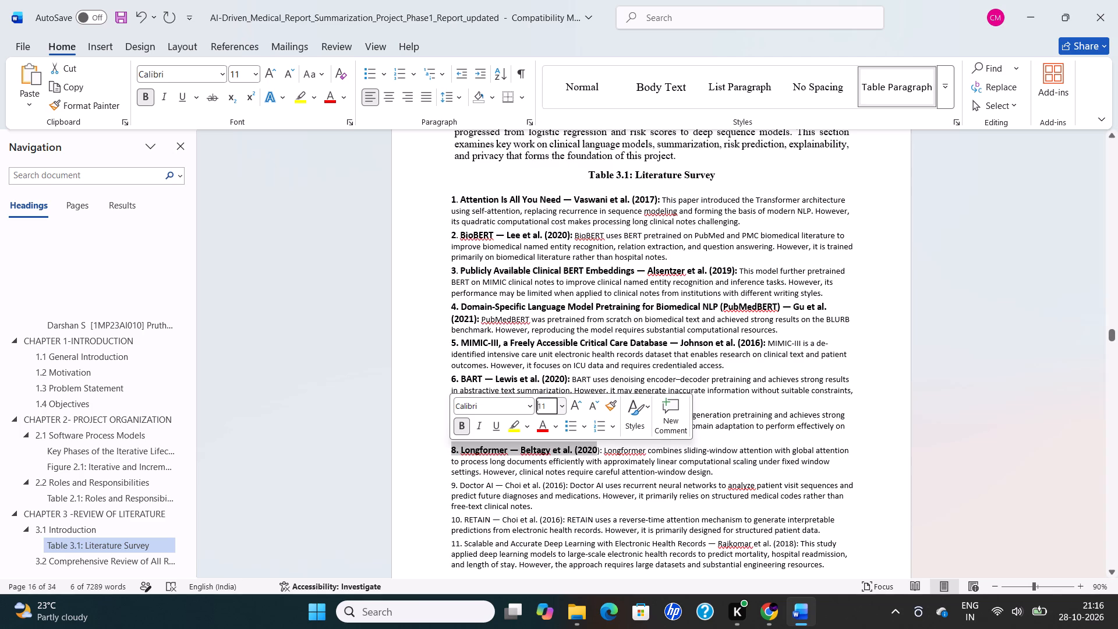
# Make the entry 9 number and heading, "Doctor AI — Choi et al. (2016):", bold at size 11.
pyautogui.scroll(-1, 420, 417)
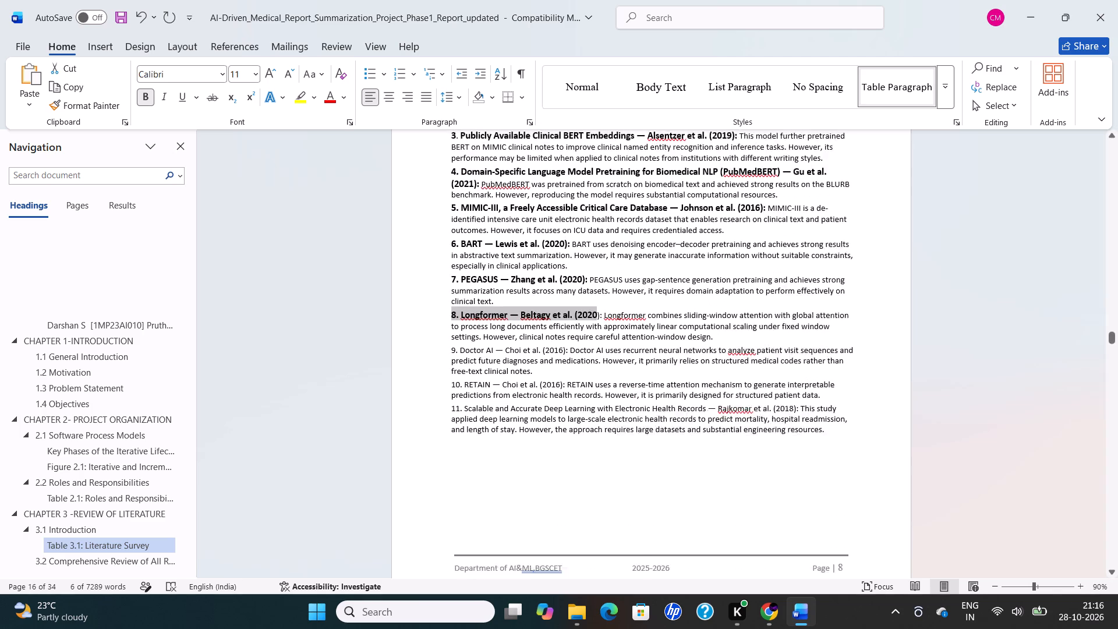
pyautogui.scroll(-1, 420, 417)
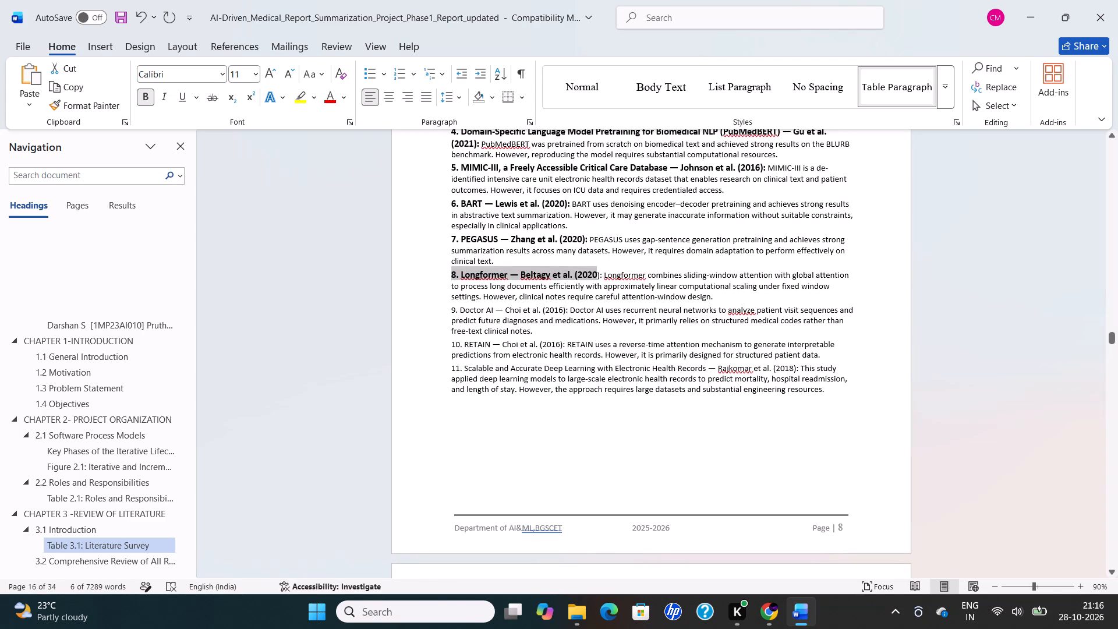
pyautogui.moveTo(449, 310); pyautogui.dragTo(564, 308)
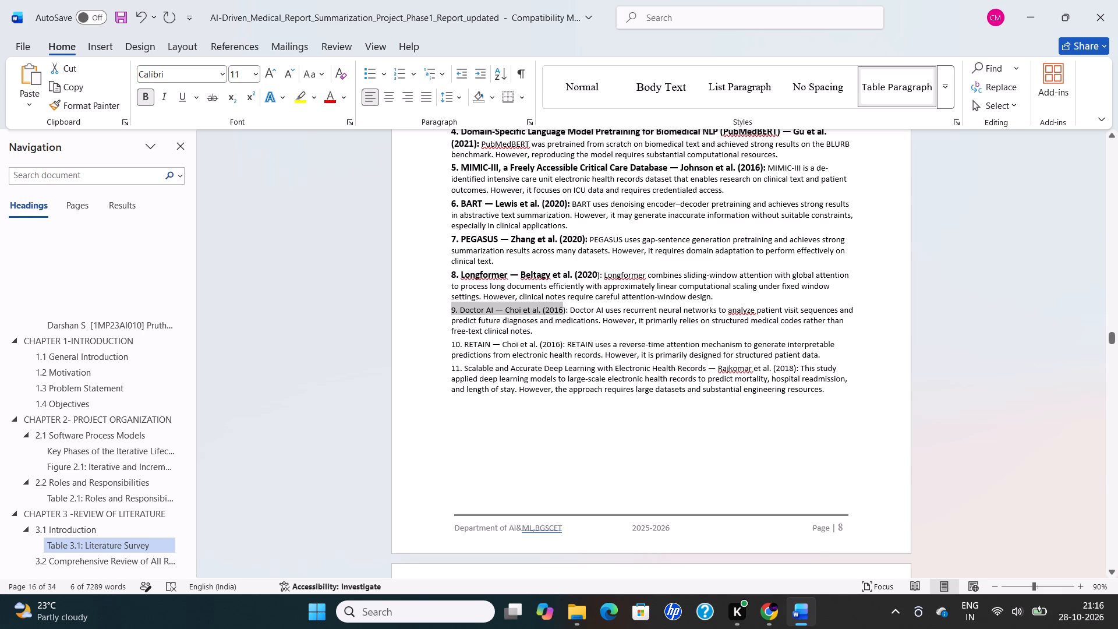
pyautogui.moveTo(564, 308); pyautogui.dragTo(569, 312)
pyautogui.moveTo(569, 312); pyautogui.dragTo(568, 312)
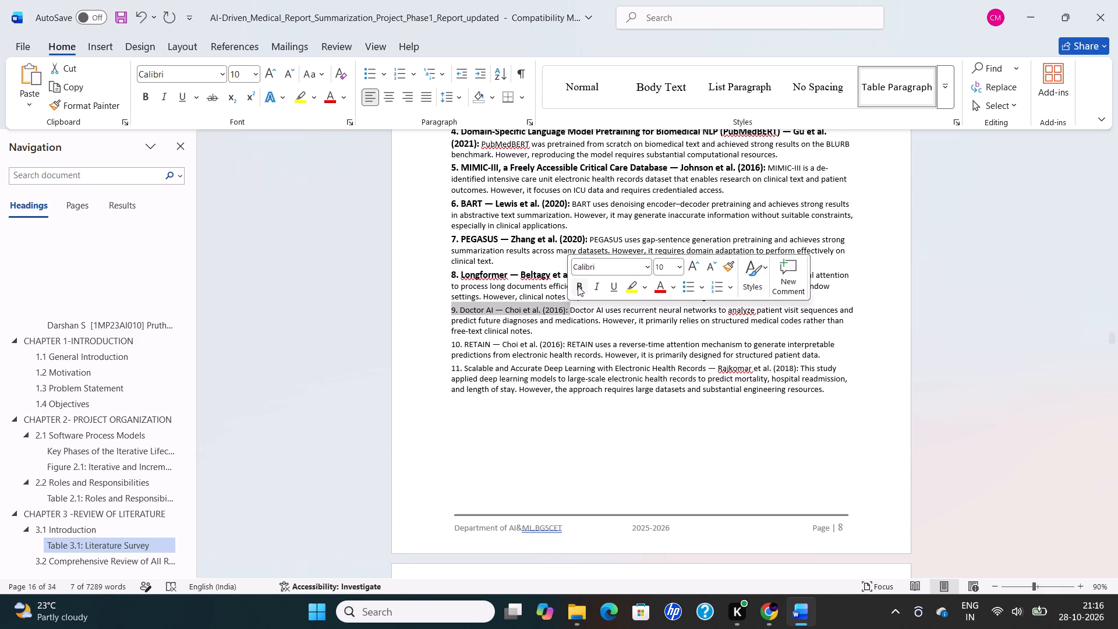
pyautogui.click(578, 286)
pyautogui.click(680, 267)
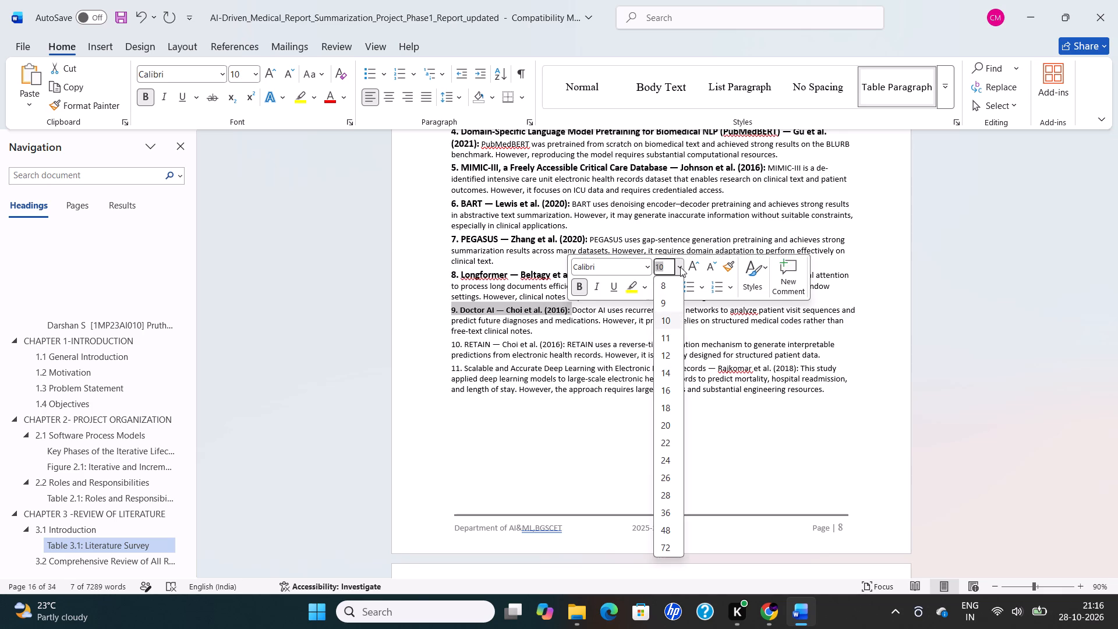
pyautogui.click(663, 330)
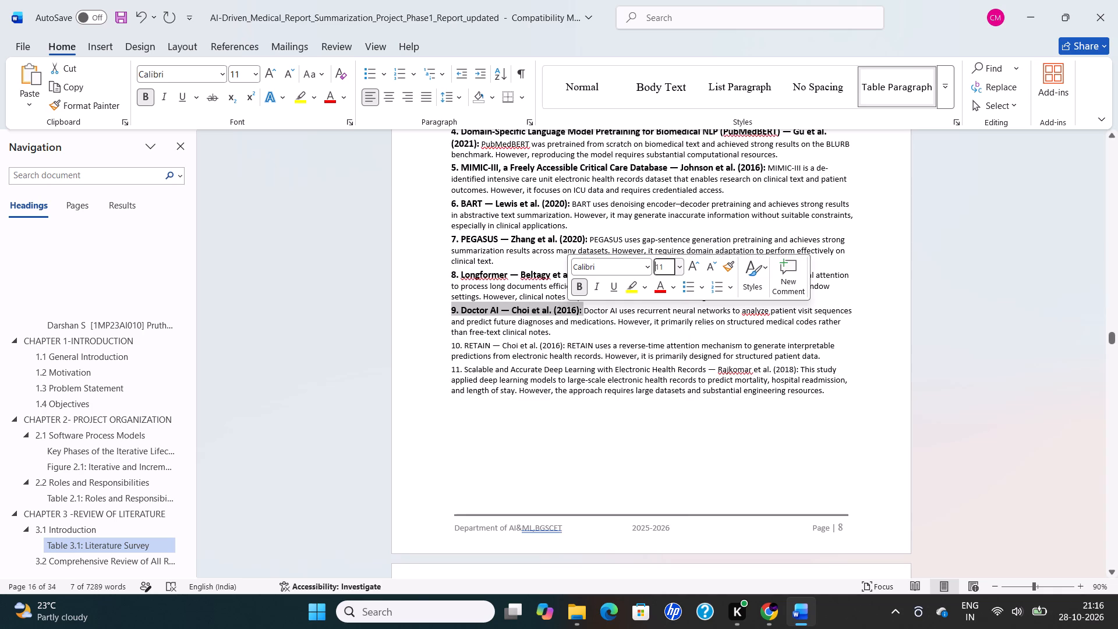
# Make the entry 10 number and heading, "RETAIN — Choi et al. (2016", bold at size 11.
pyautogui.moveTo(564, 343); pyautogui.dragTo(510, 345)
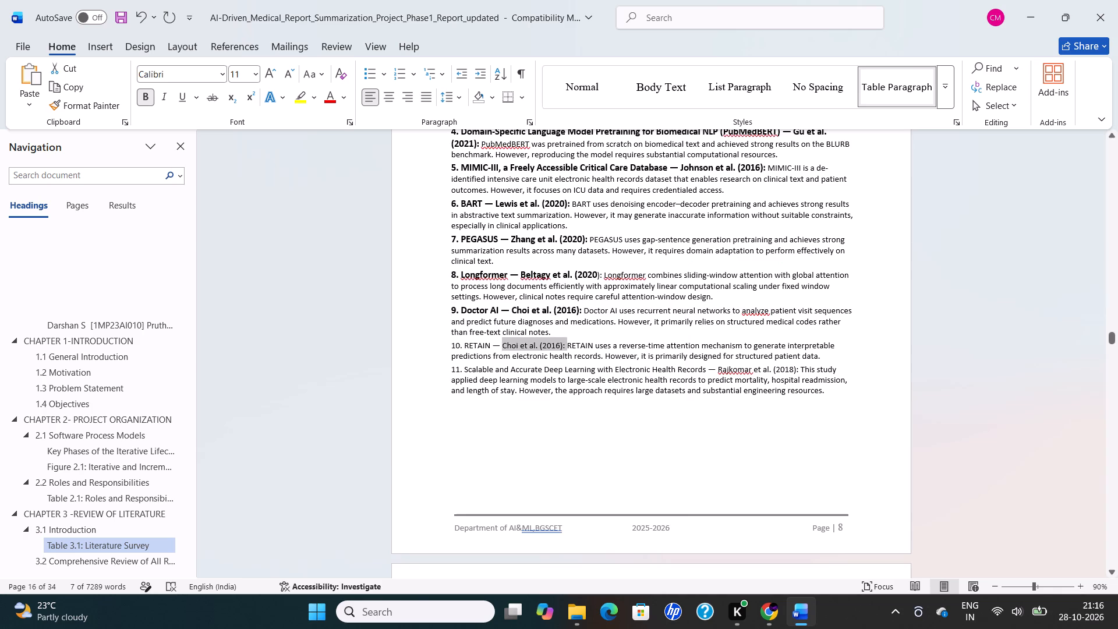
pyautogui.moveTo(510, 345); pyautogui.dragTo(457, 345)
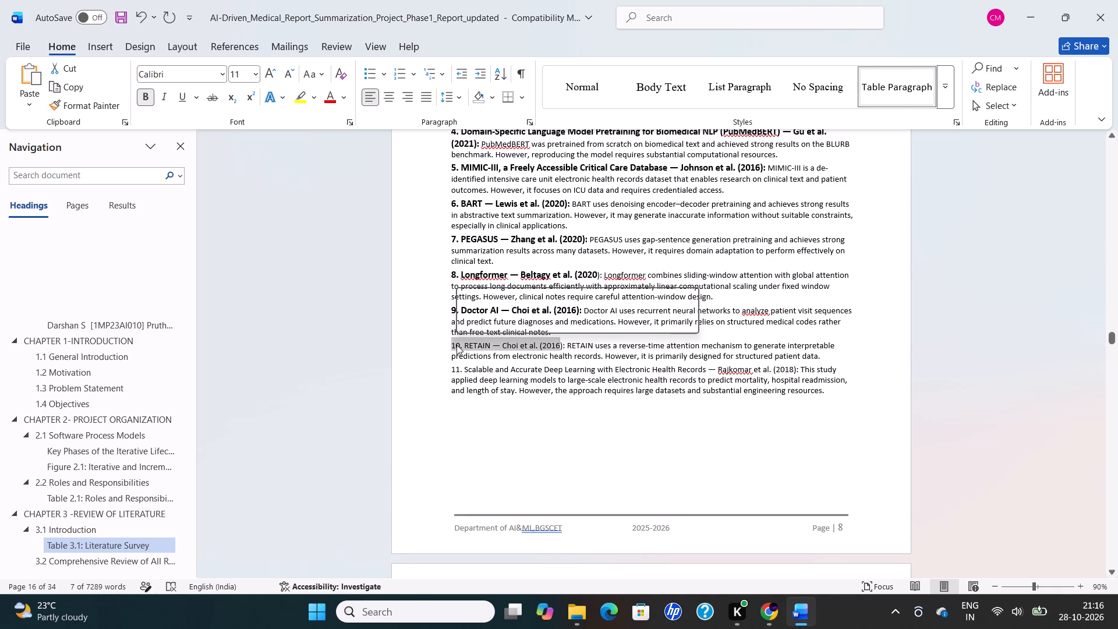
pyautogui.click(465, 322)
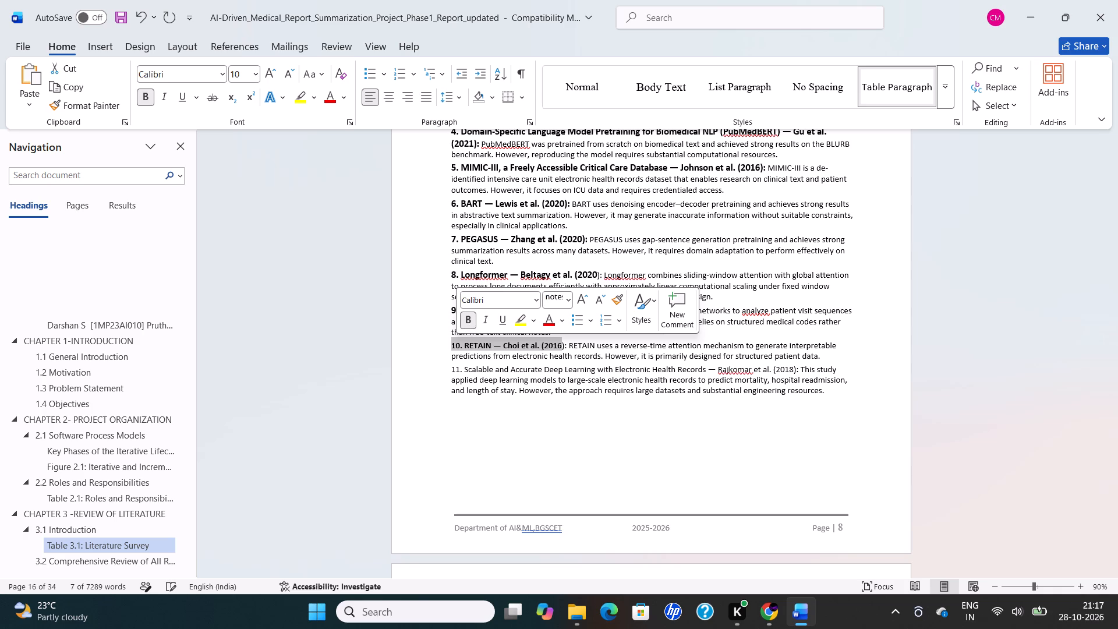
pyautogui.click(571, 303)
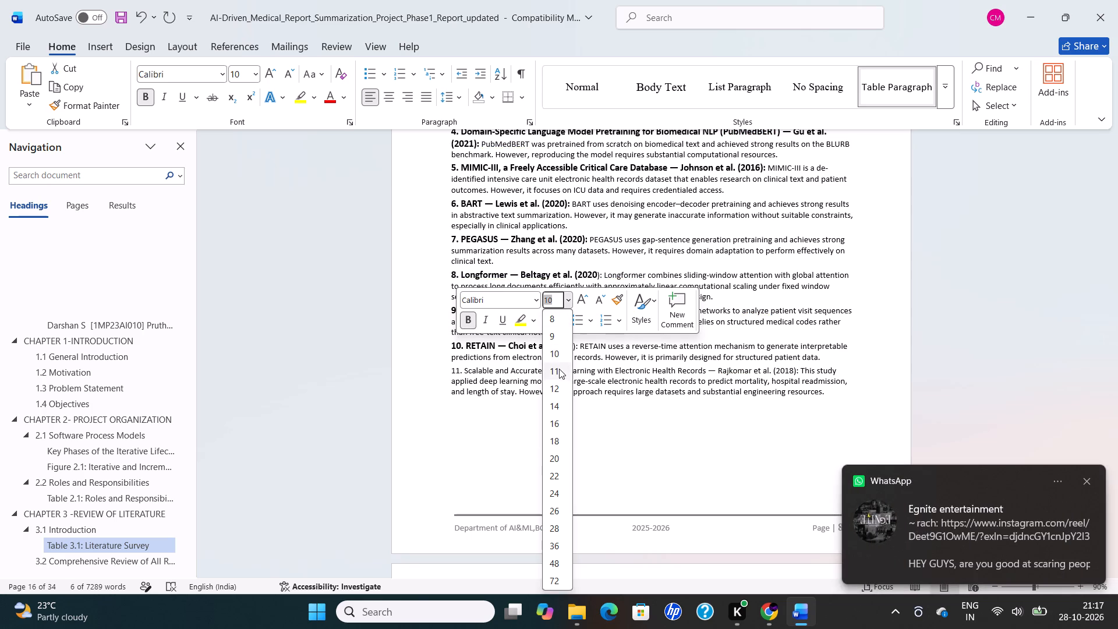
pyautogui.click(559, 369)
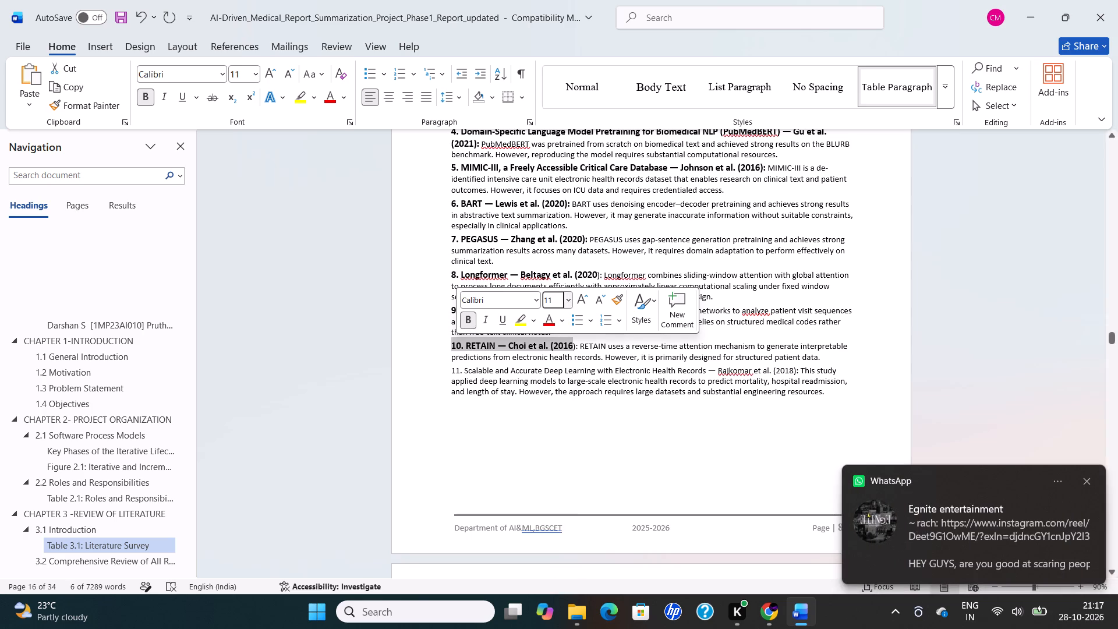
# Make the entry 11 number and heading, "Scalable and Accurate Deep Learning with Electronic Health Records — Rajkomar et al. (2018", bold at size 11.
pyautogui.moveTo(797, 370); pyautogui.dragTo(462, 370)
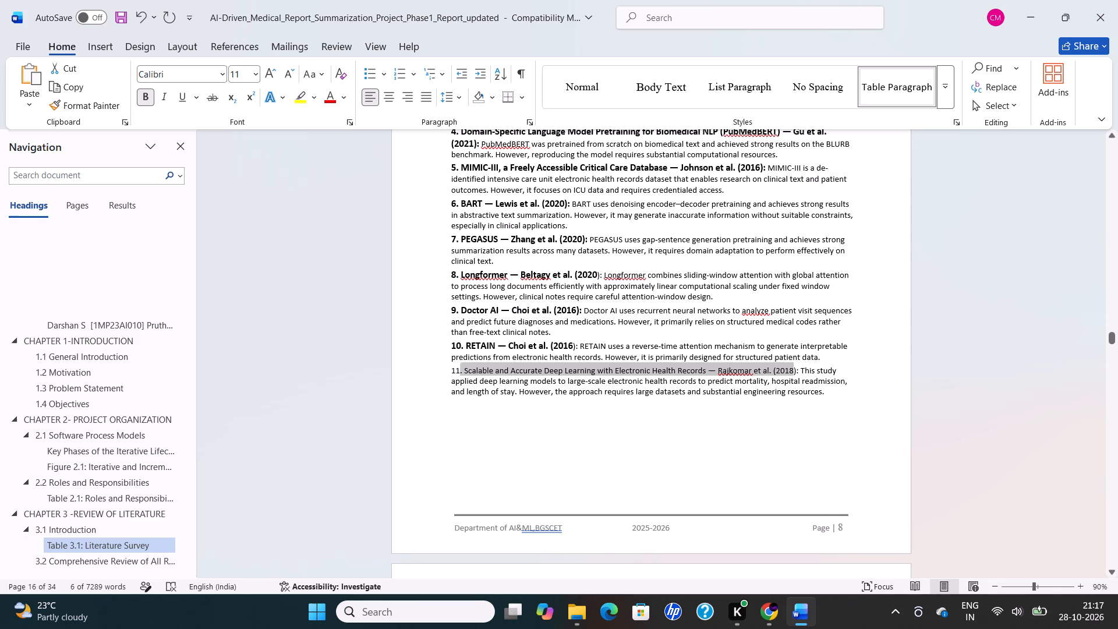
pyautogui.moveTo(462, 370); pyautogui.dragTo(453, 373)
pyautogui.click(468, 343)
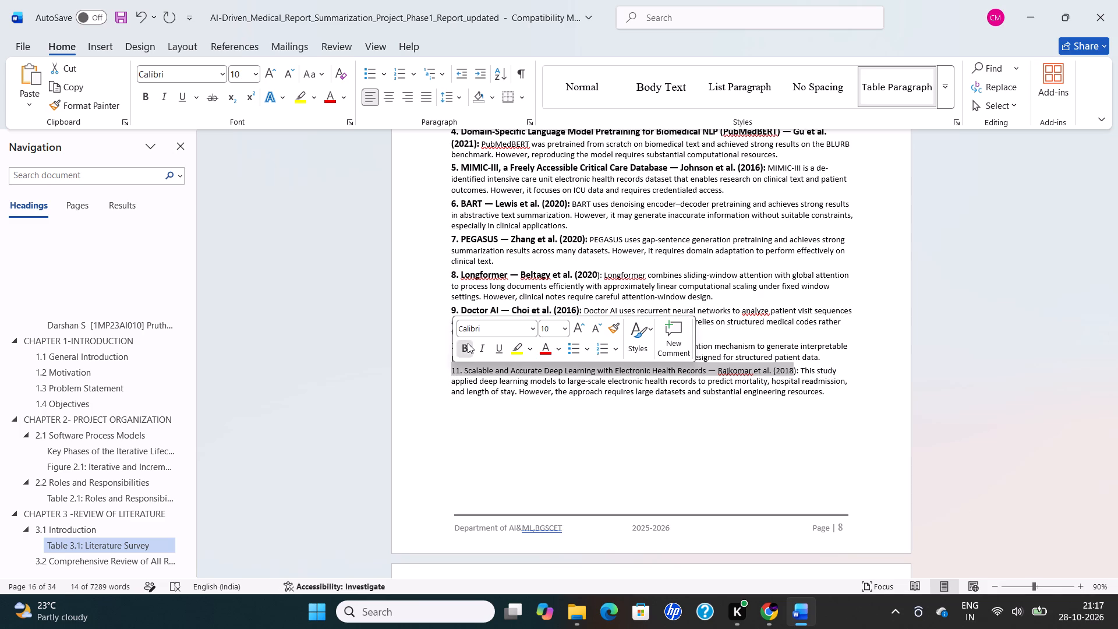
pyautogui.click(567, 327)
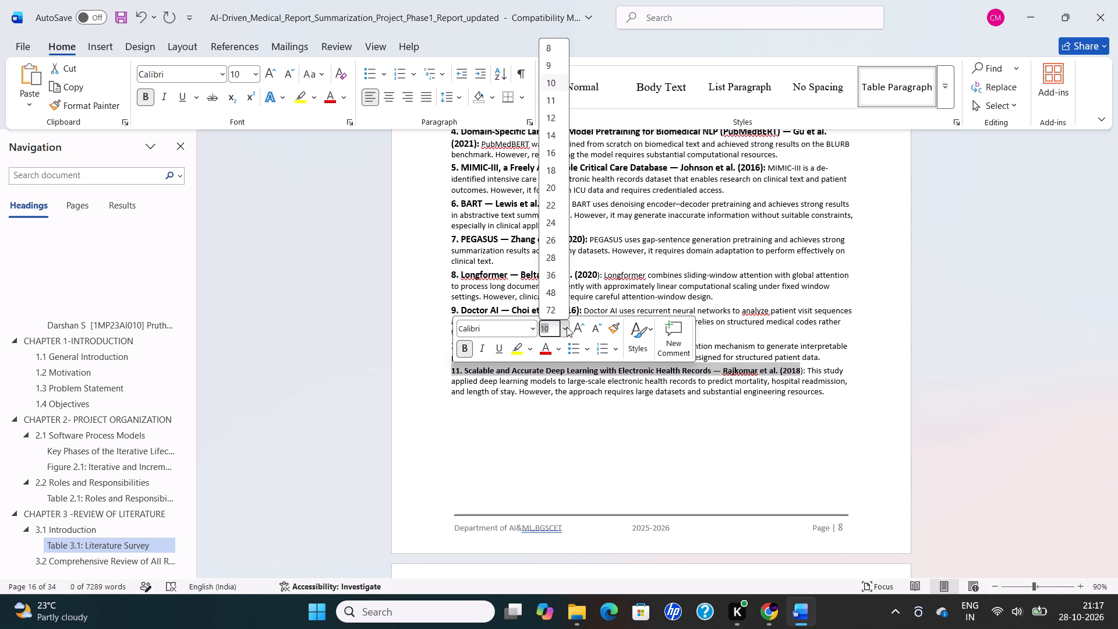
pyautogui.click(553, 98)
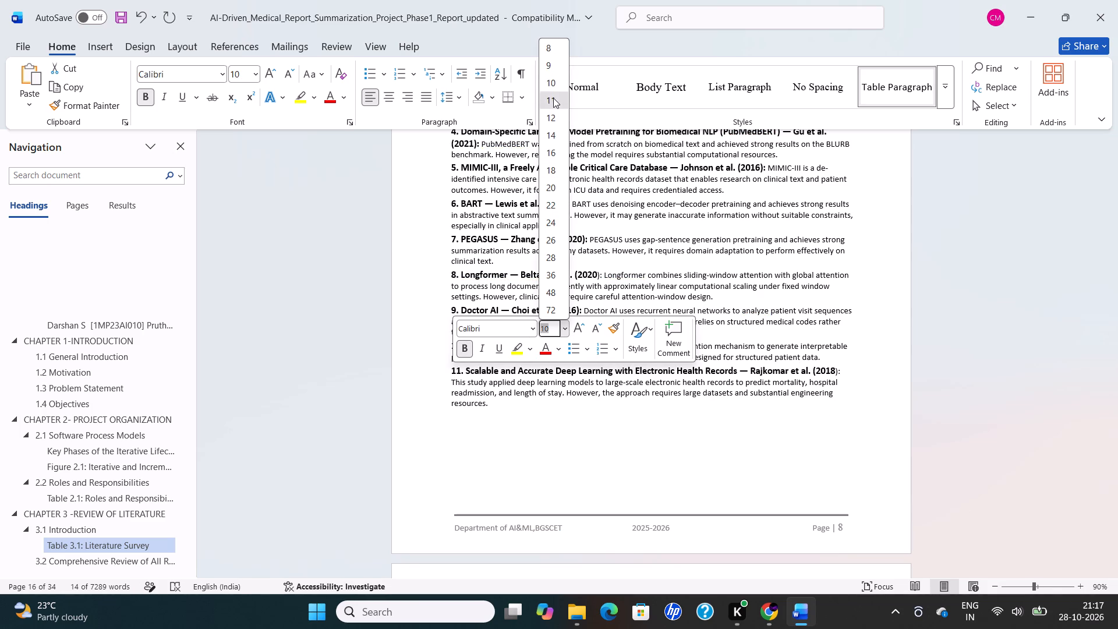
pyautogui.scroll(-2, 501, 388)
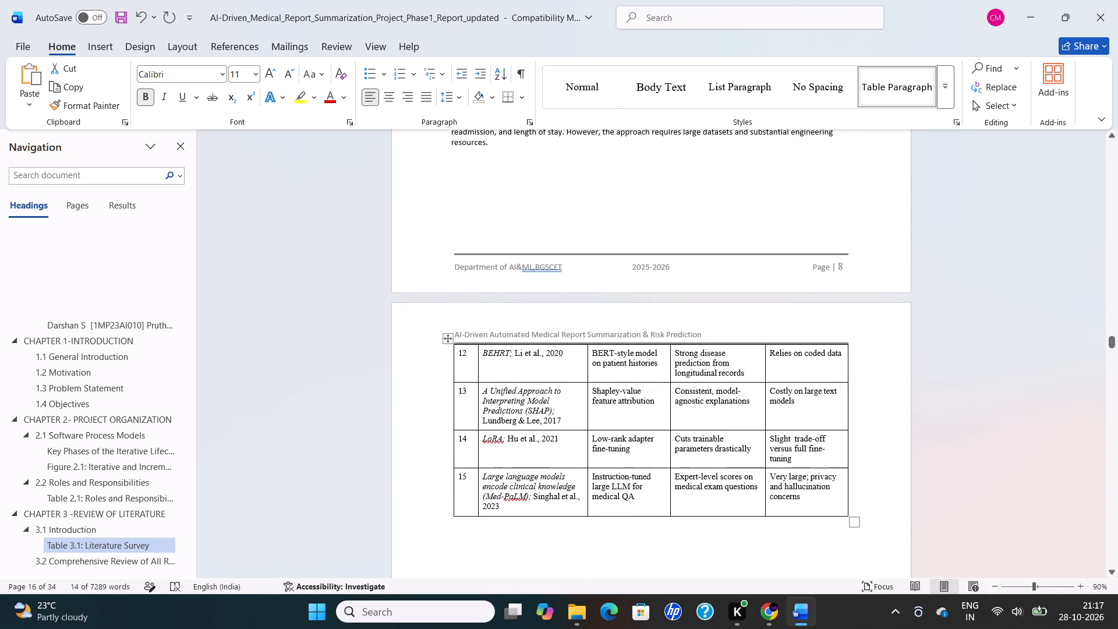
pyautogui.moveTo(456, 349); pyautogui.dragTo(691, 469)
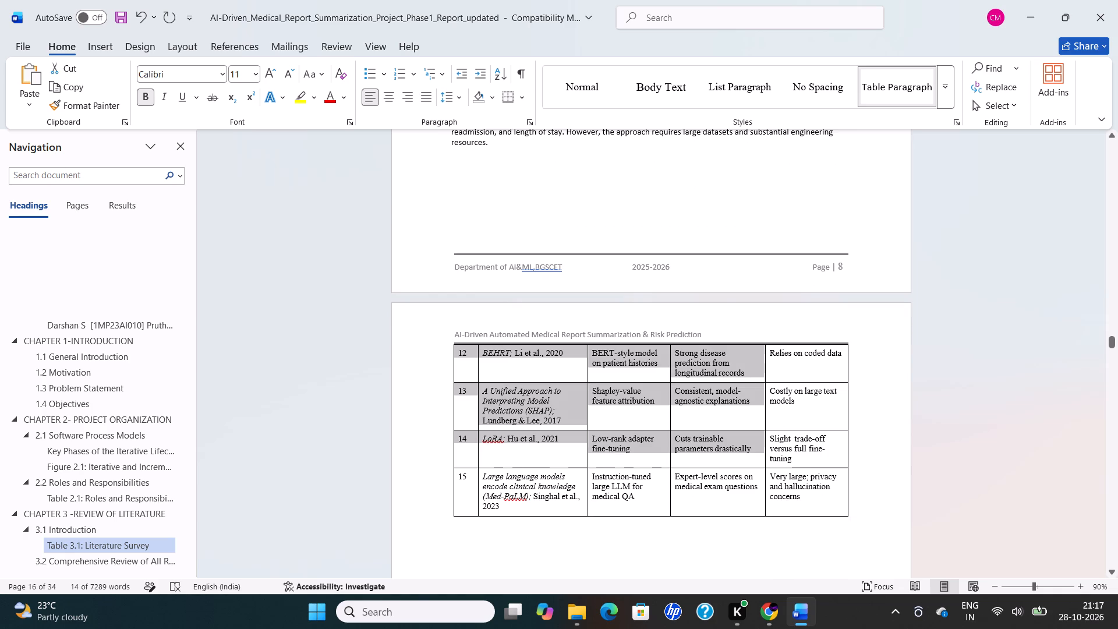
pyautogui.moveTo(691, 469); pyautogui.dragTo(866, 505)
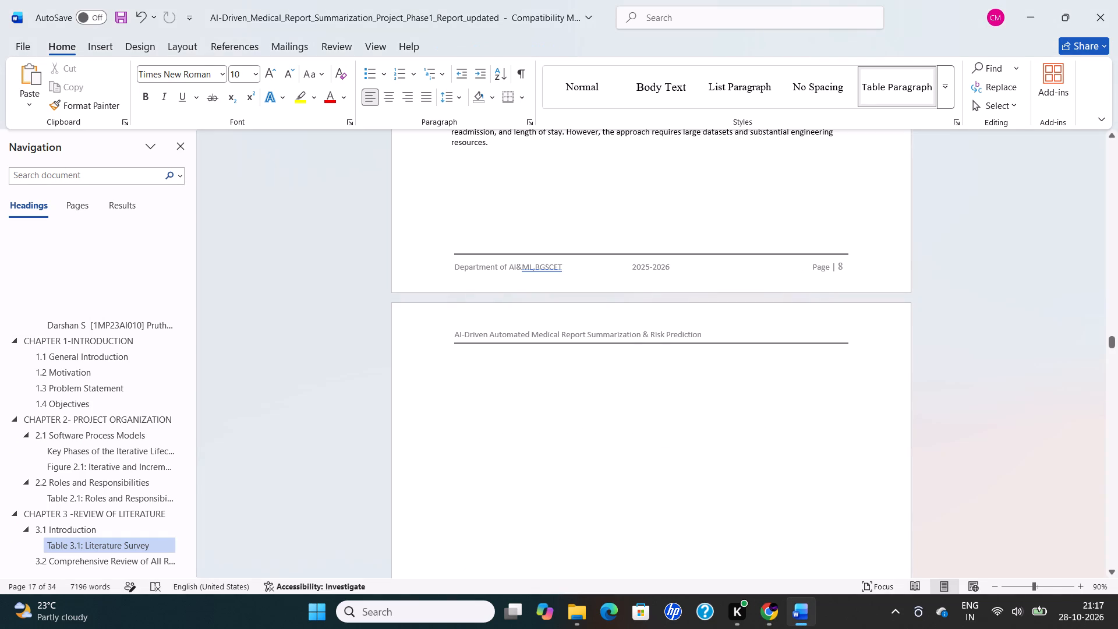
pyautogui.click(486, 398)
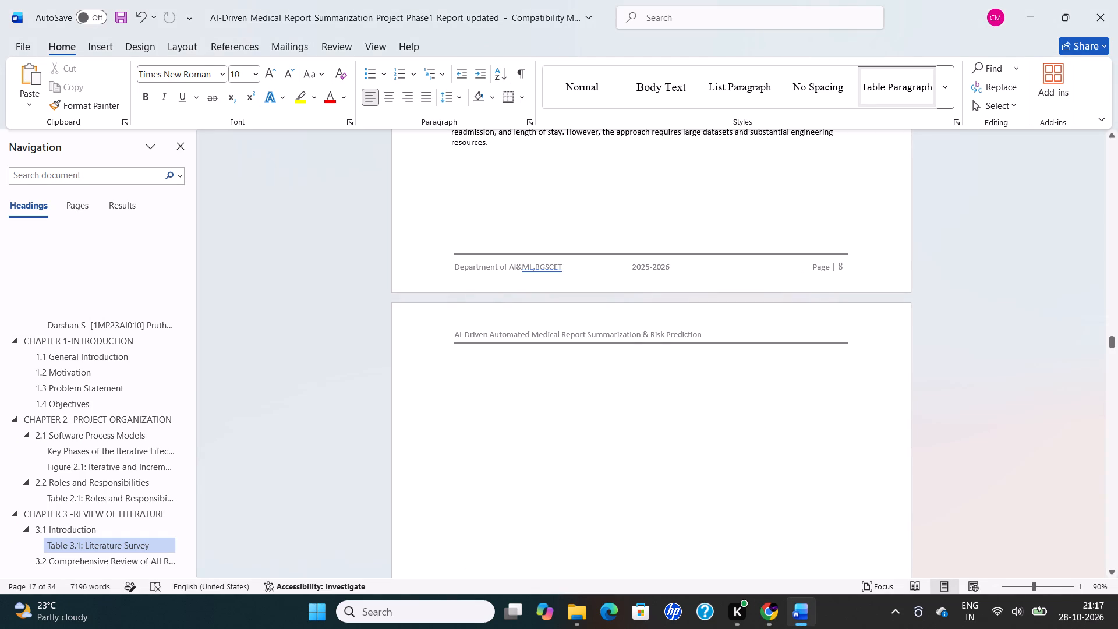
pyautogui.click(459, 373)
pyautogui.doubleClick(459, 373)
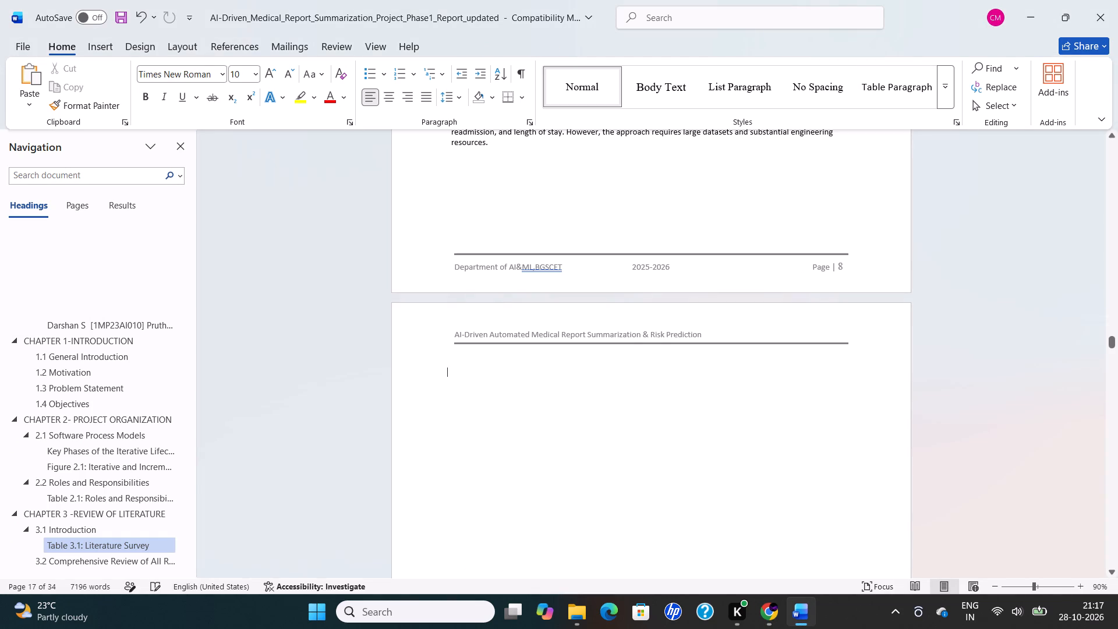
pyautogui.hotkey('ctrl', 'v')
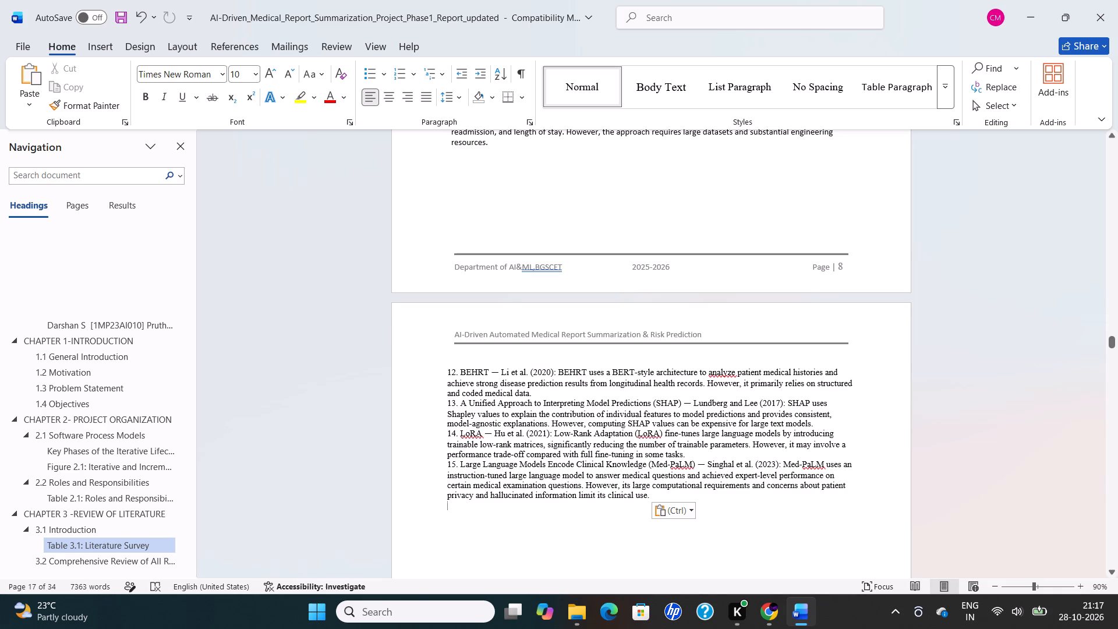
# Make the entry 12 number and heading, "BEHRT — Li et al. (2020):", bold at size 11.
pyautogui.moveTo(445, 371); pyautogui.dragTo(559, 370)
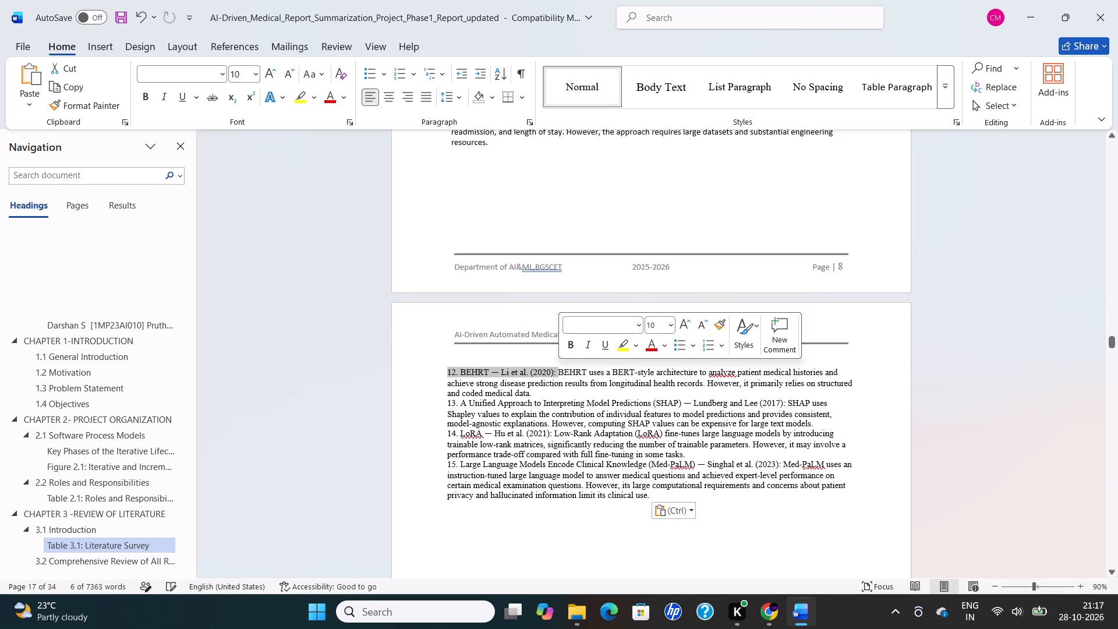
pyautogui.click(577, 342)
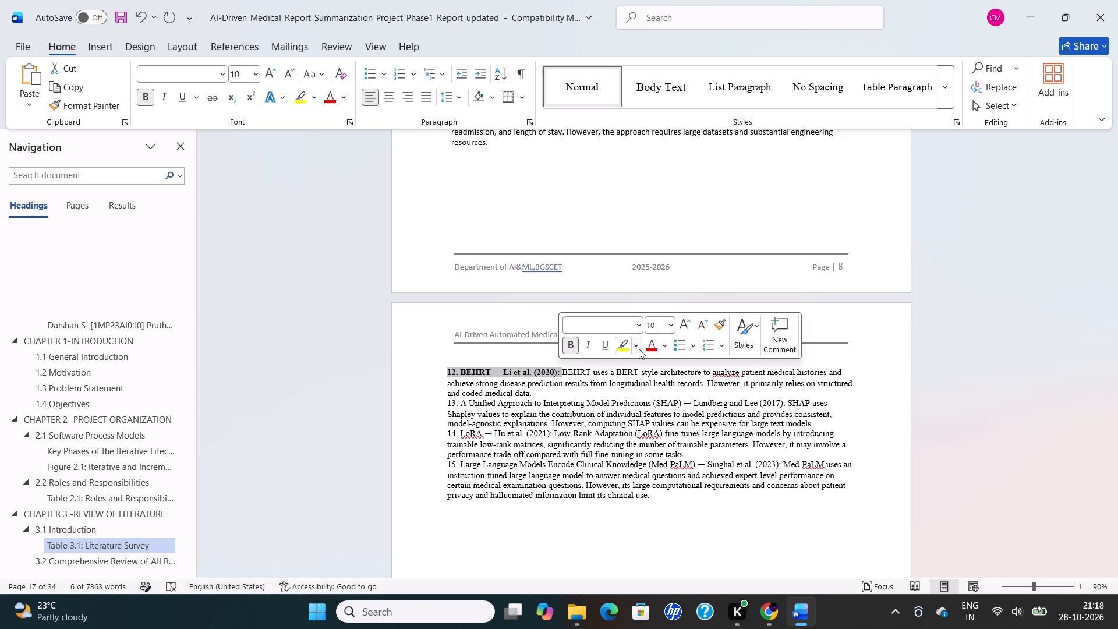
pyautogui.click(639, 349)
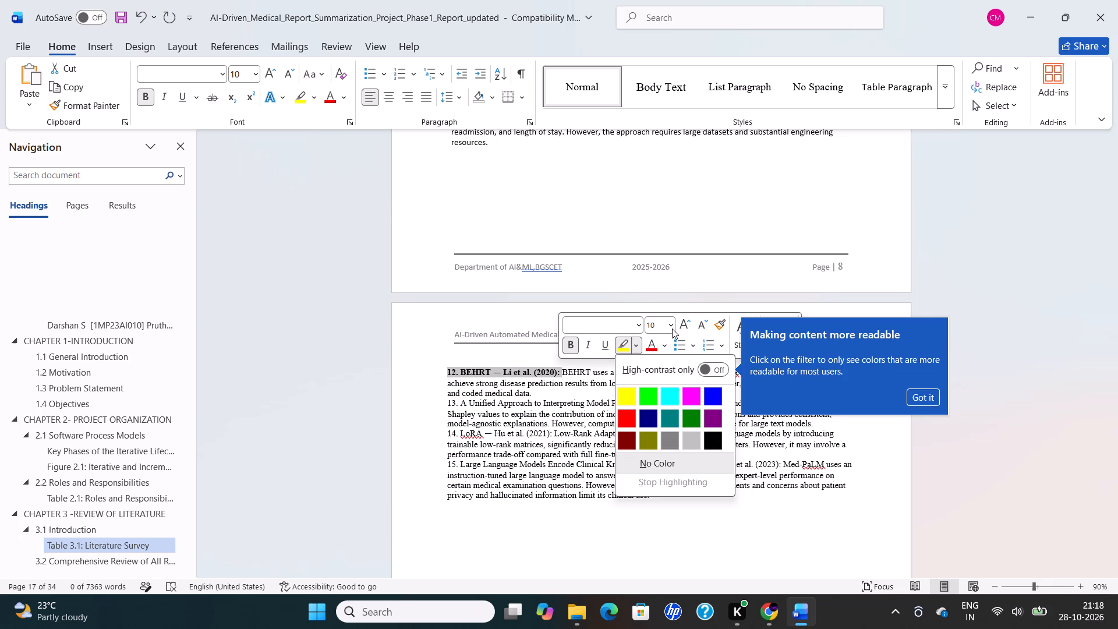
pyautogui.click(672, 328)
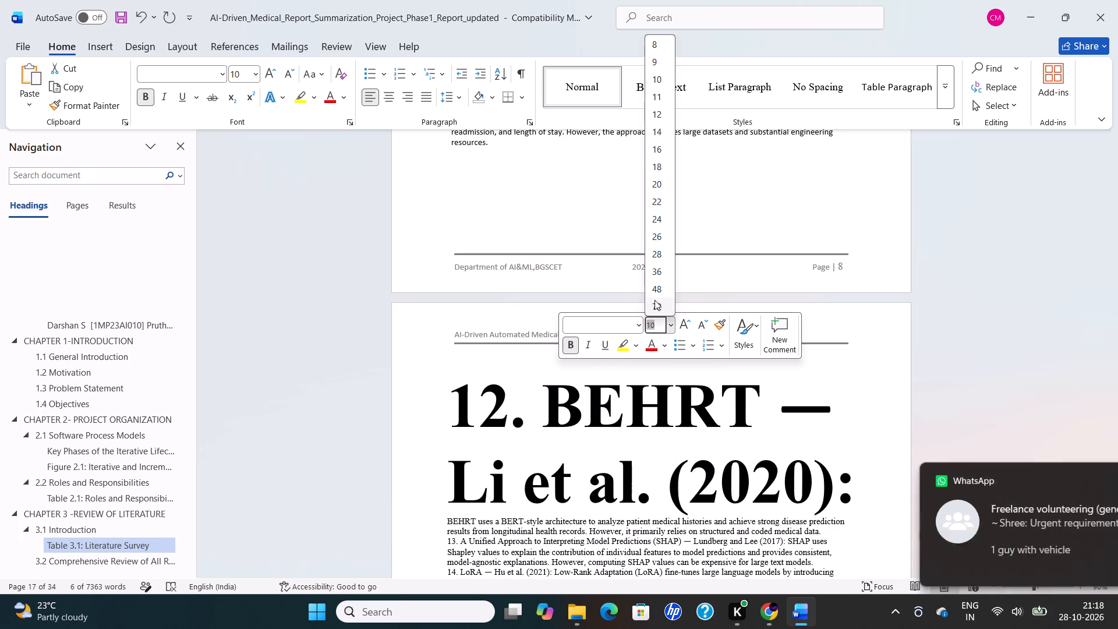
pyautogui.click(657, 98)
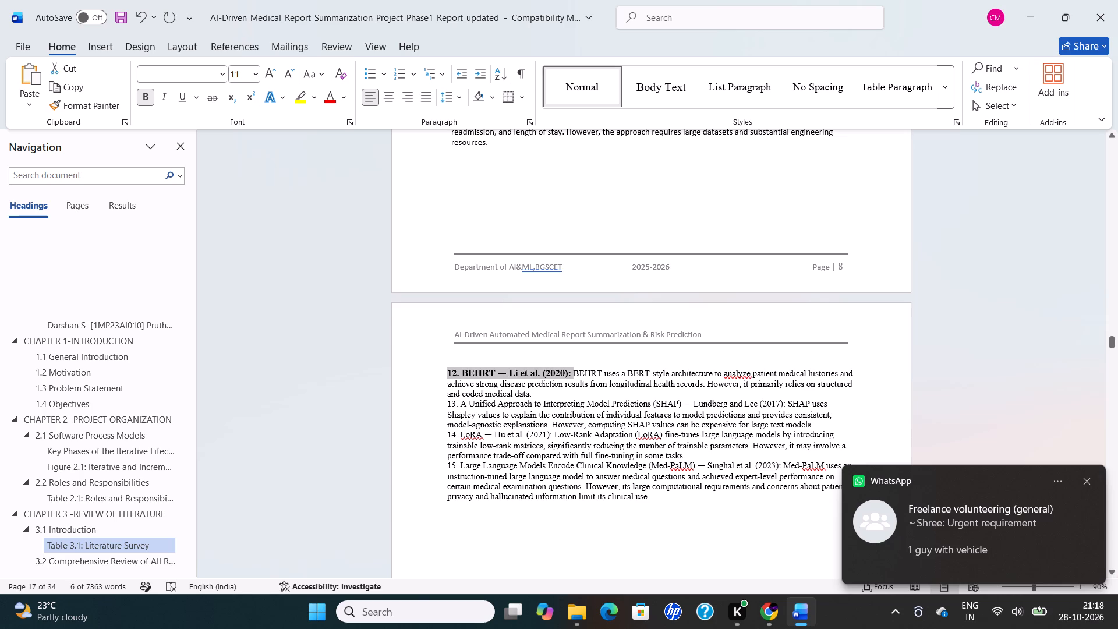
# Make the entry 13 number and heading, "A Unified Approach to Interpreting Model Predictions (SHAP) — Lundberg and Lee (2017):", bold at size 11.
pyautogui.moveTo(786, 405); pyautogui.dragTo(454, 404)
pyautogui.click(468, 377)
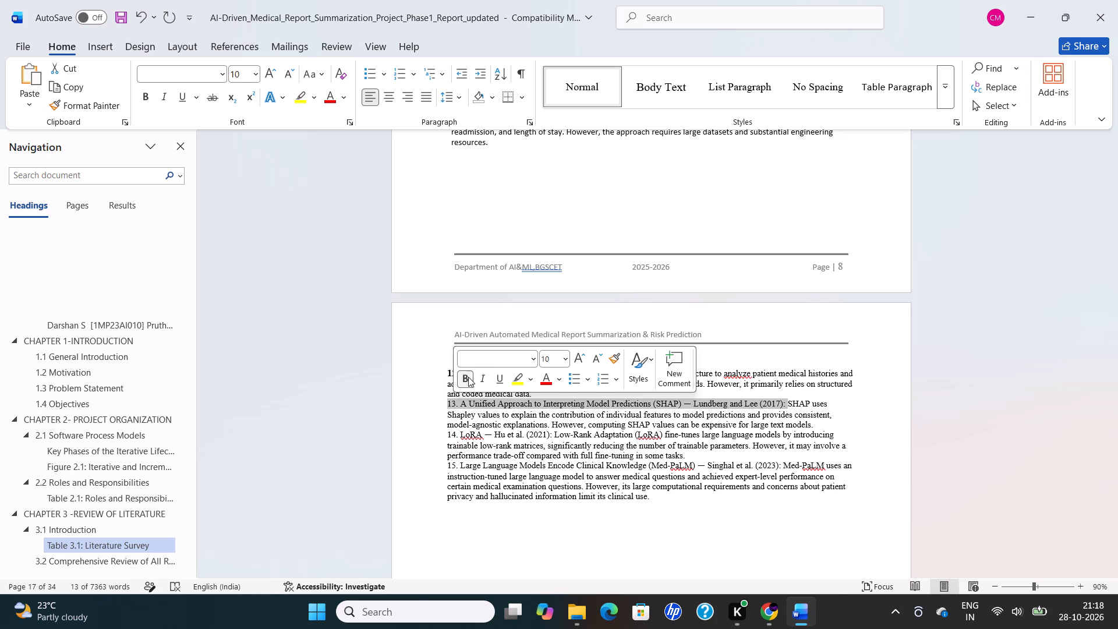
pyautogui.click(565, 357)
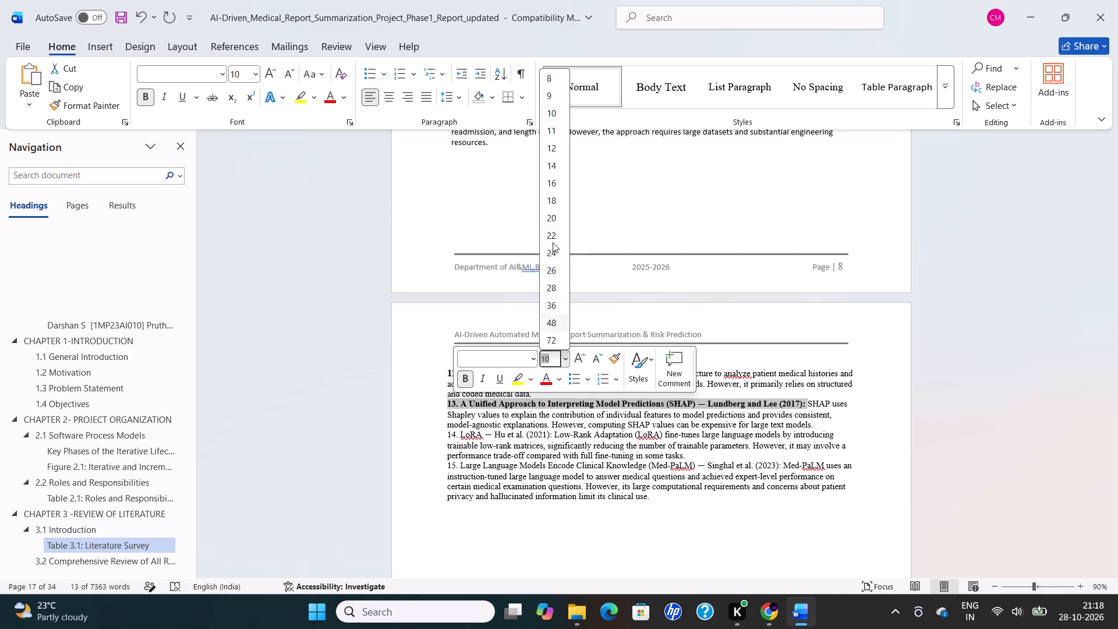
pyautogui.click(551, 130)
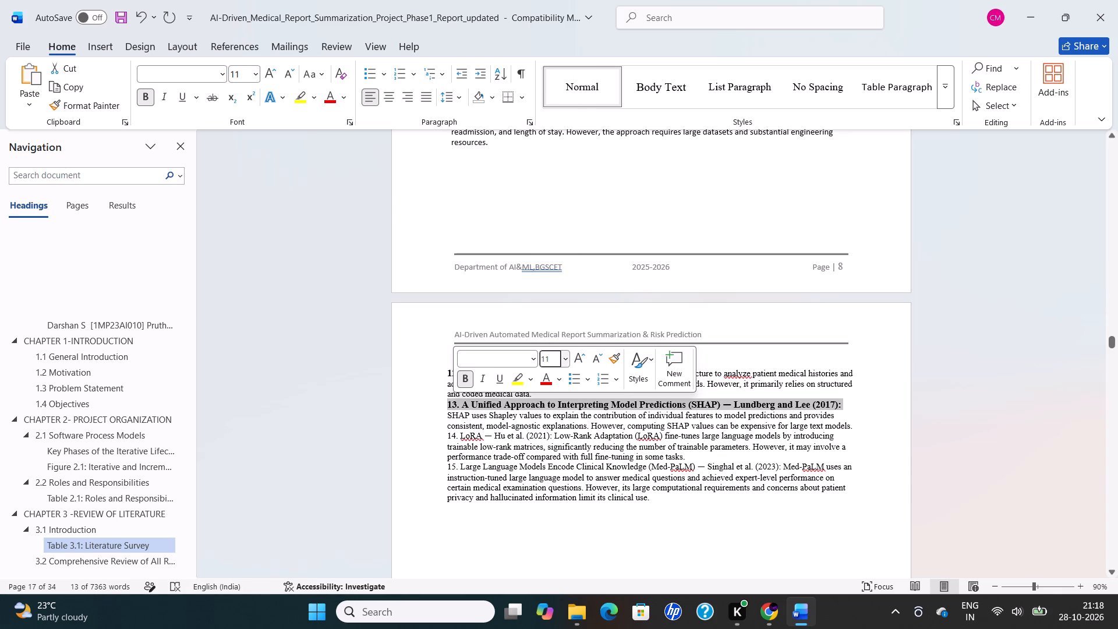
# Make the entry 14 number and heading, "LoRA — Hu et al. (2021):", bold at size 12.
pyautogui.moveTo(553, 436); pyautogui.dragTo(451, 440)
pyautogui.click(457, 418)
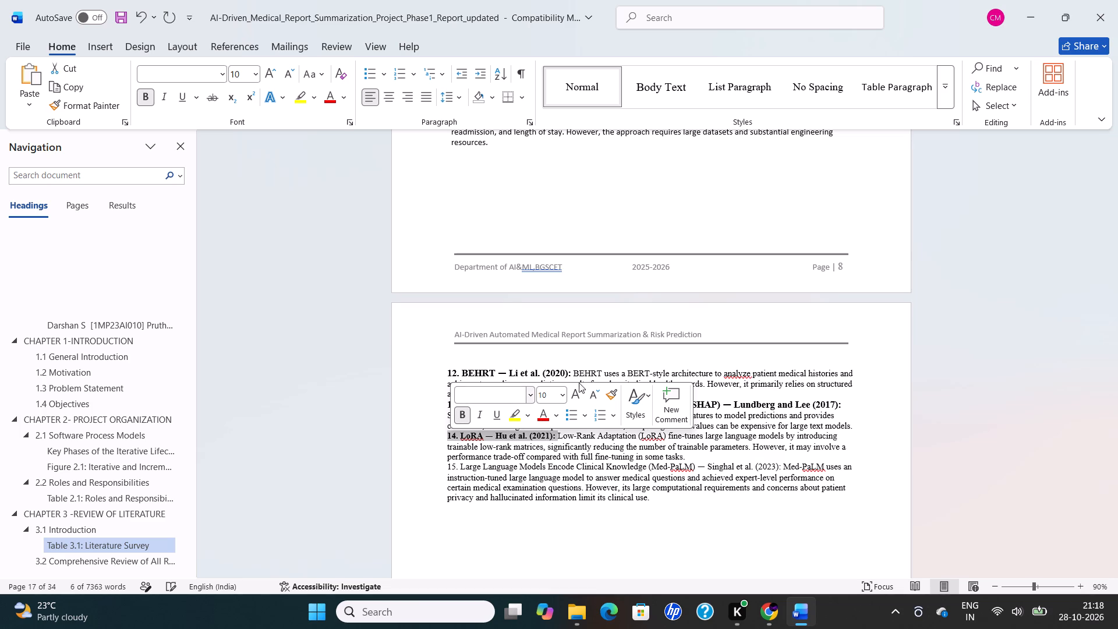
pyautogui.click(560, 387)
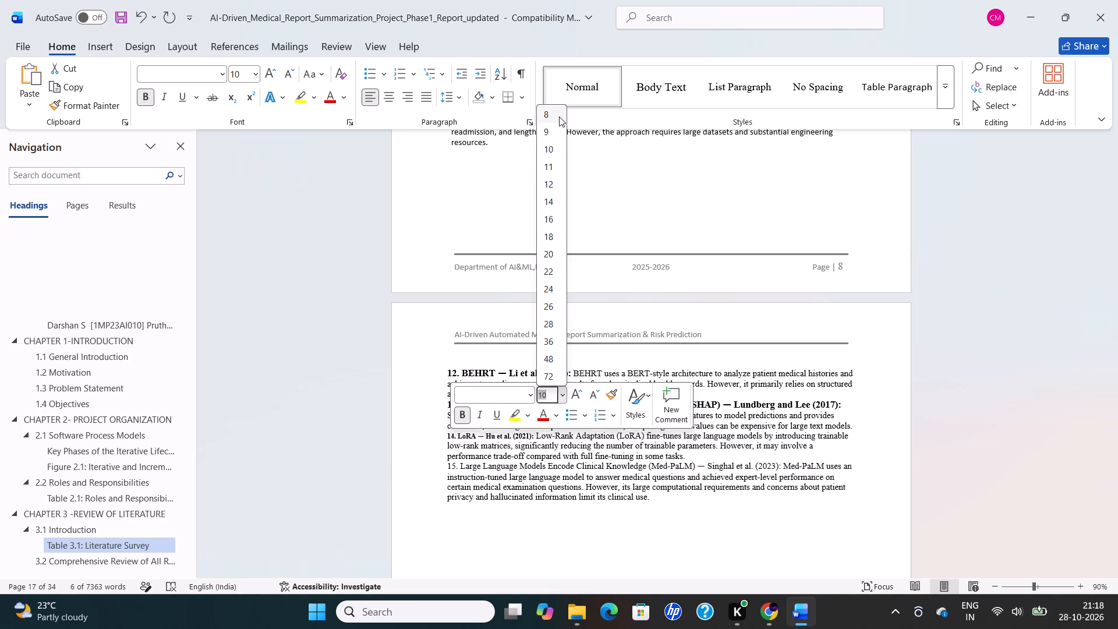
pyautogui.click(546, 168)
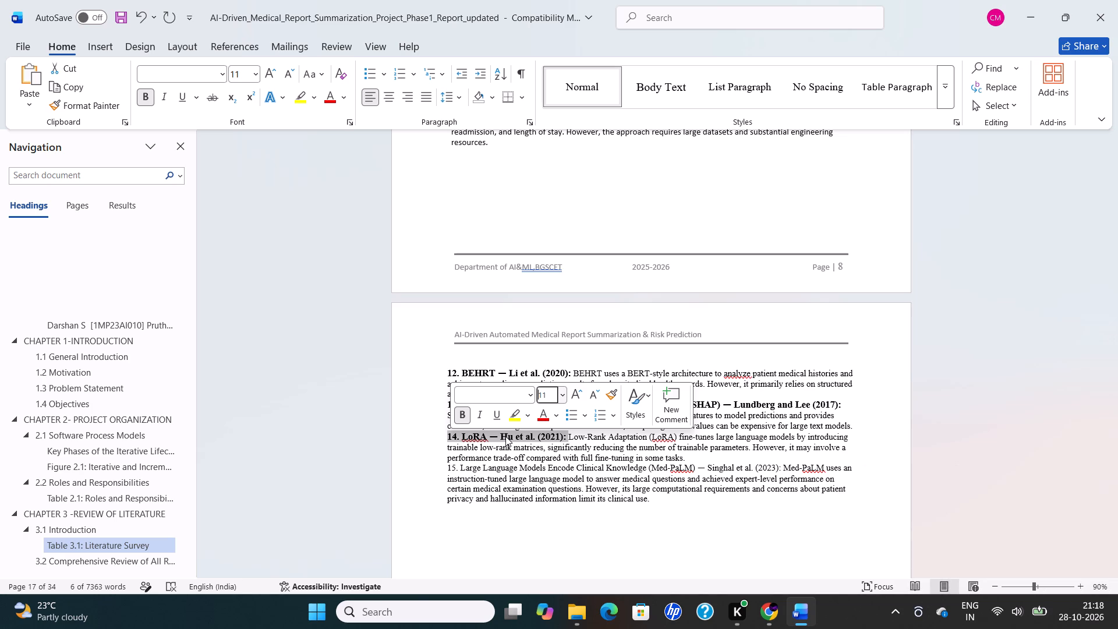
pyautogui.click(562, 392)
pyautogui.click(546, 183)
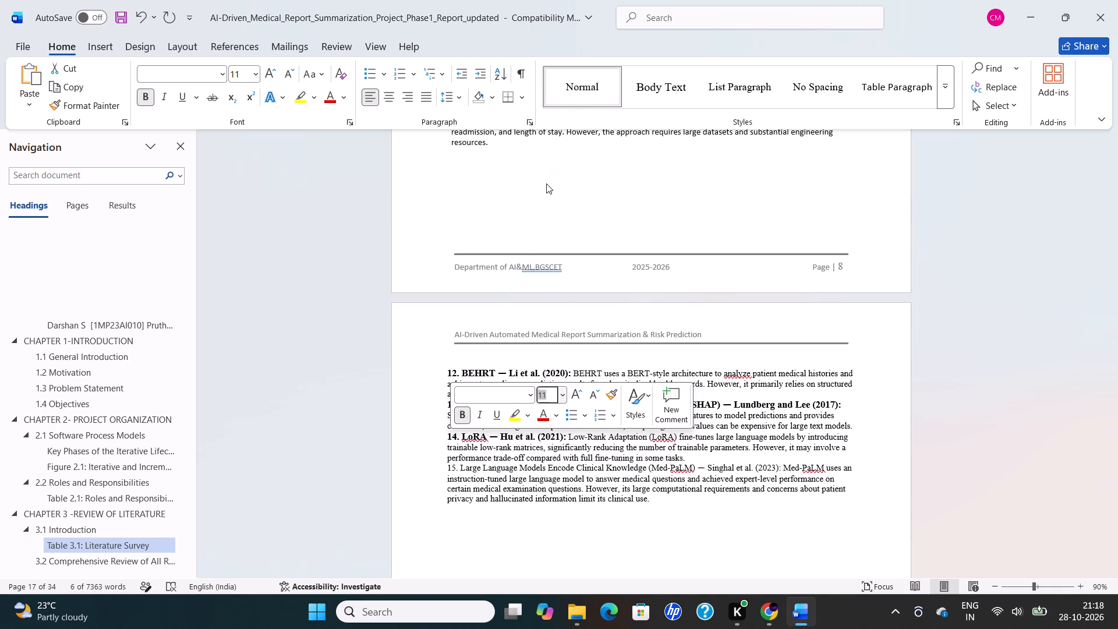
pyautogui.click(430, 454)
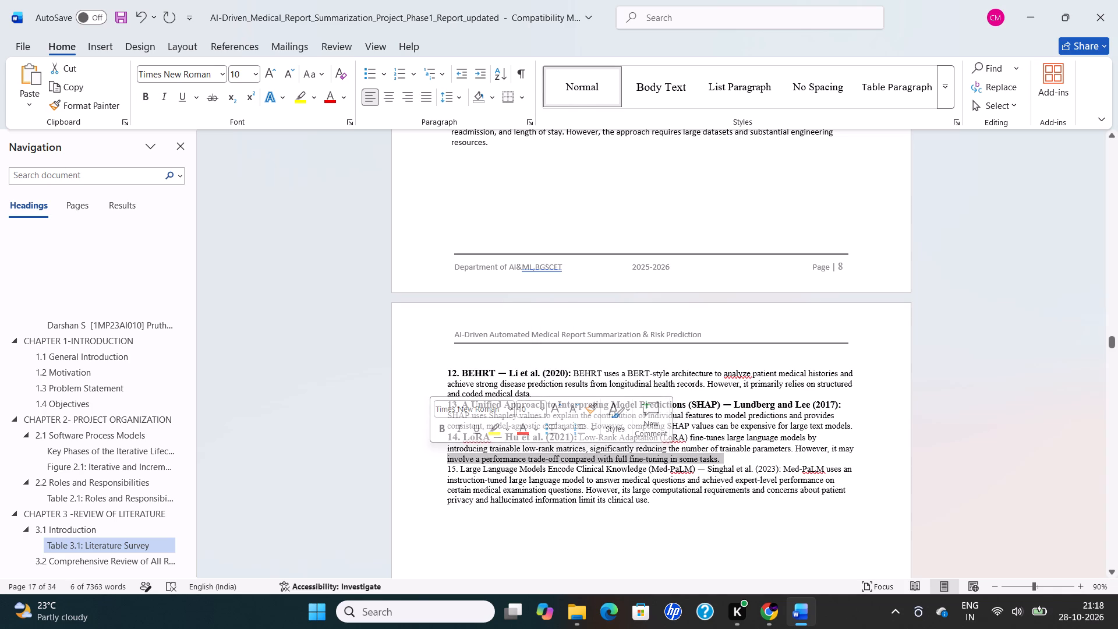
# Make the entry 15 number and heading, "Large Language Models Encode Clinical Knowledge (Med-PaLM) — Singhal et al. (2023):", bold at size 12.
pyautogui.moveTo(448, 470); pyautogui.dragTo(766, 465)
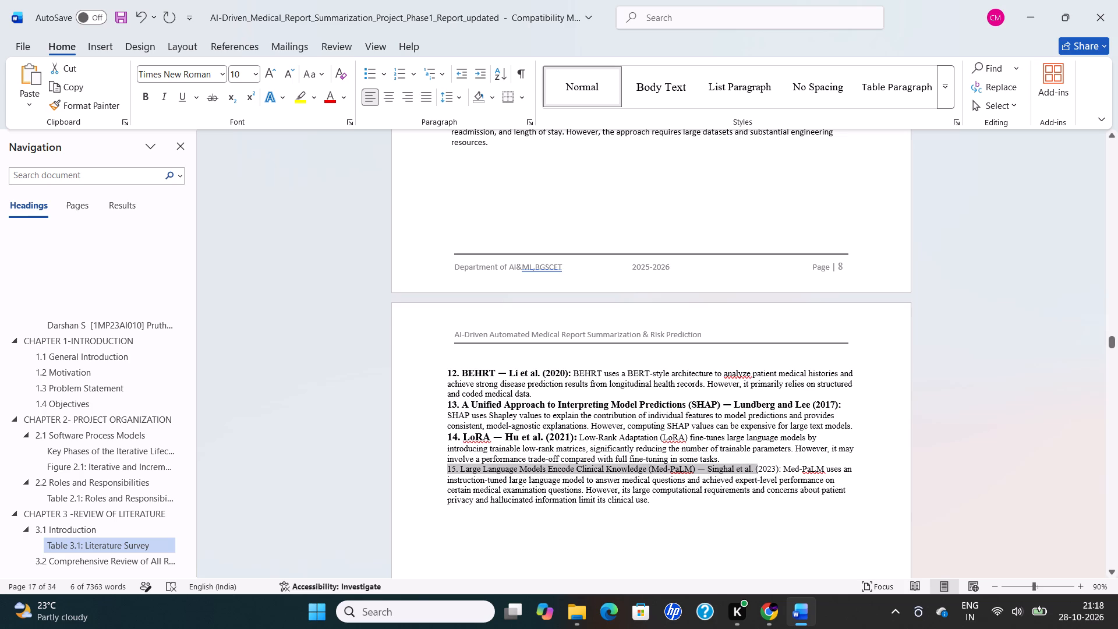
pyautogui.moveTo(766, 465); pyautogui.dragTo(787, 469)
pyautogui.moveTo(787, 469); pyautogui.dragTo(785, 469)
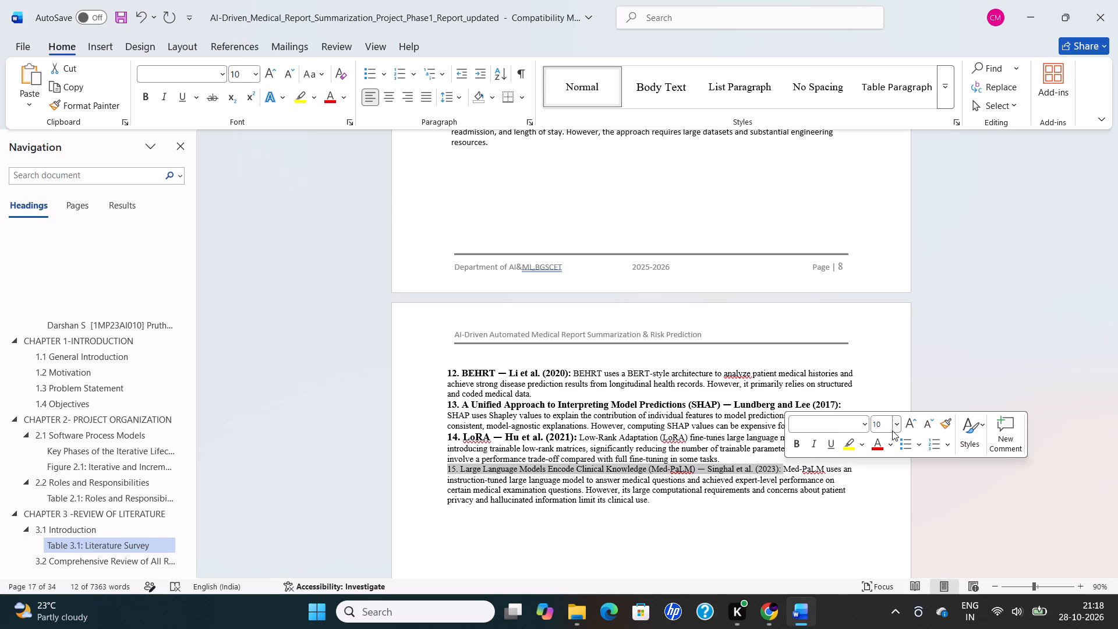
pyautogui.click(892, 430)
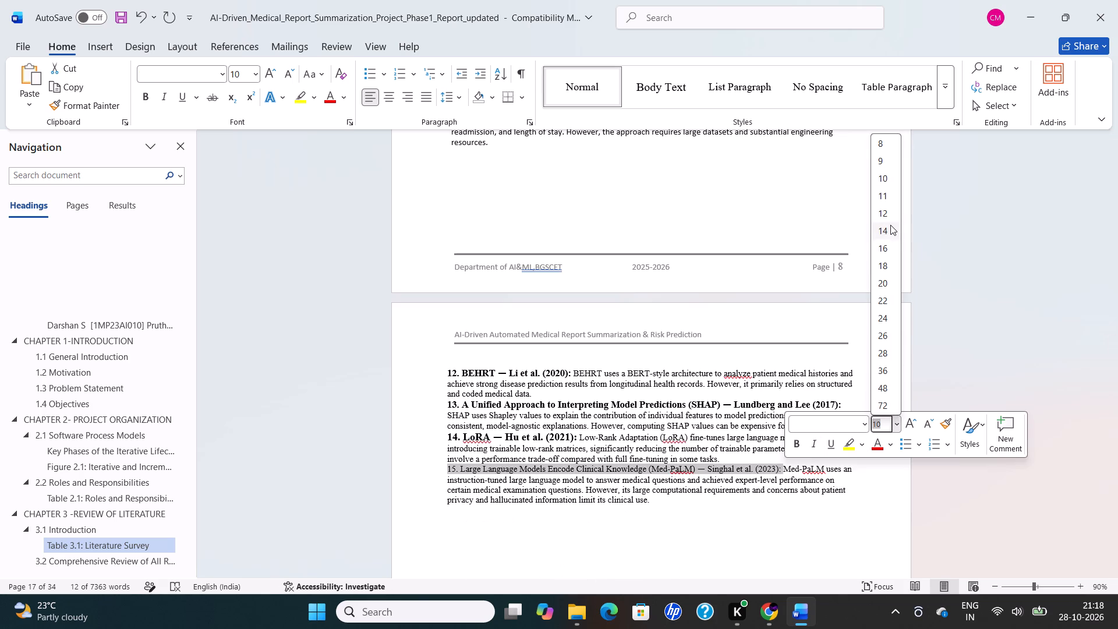
pyautogui.click(886, 213)
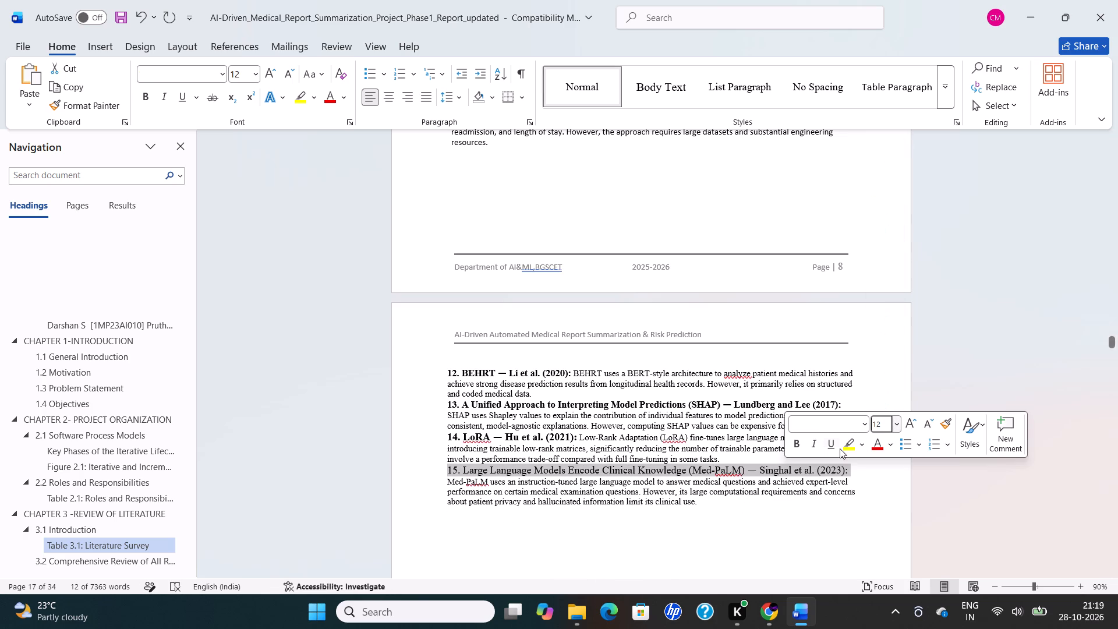
pyautogui.click(794, 452)
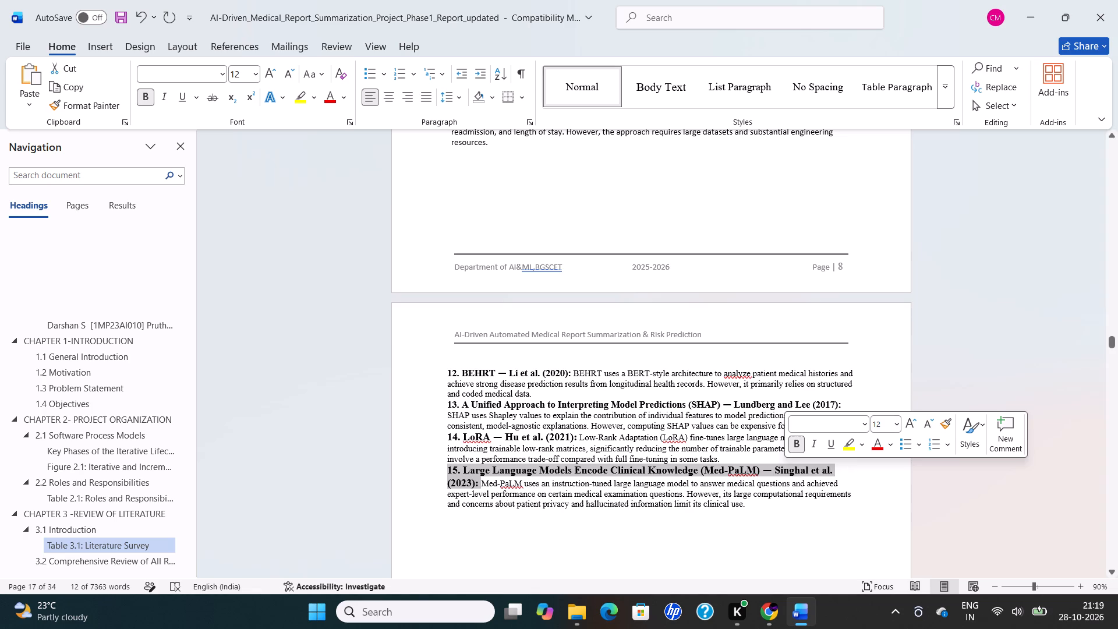
# Set the bold headings of entry 13 (SHAP) and entry 12 (BEHRT), including their numbers, to font size 12.
pyautogui.moveTo(443, 405); pyautogui.dragTo(774, 405)
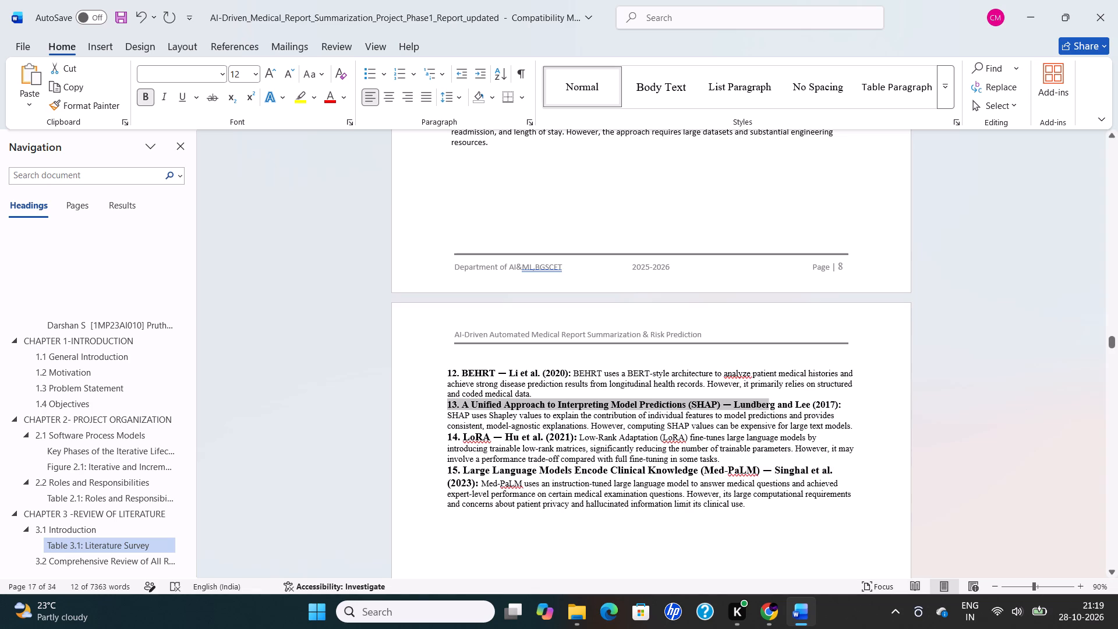
pyautogui.moveTo(774, 405); pyautogui.dragTo(854, 404)
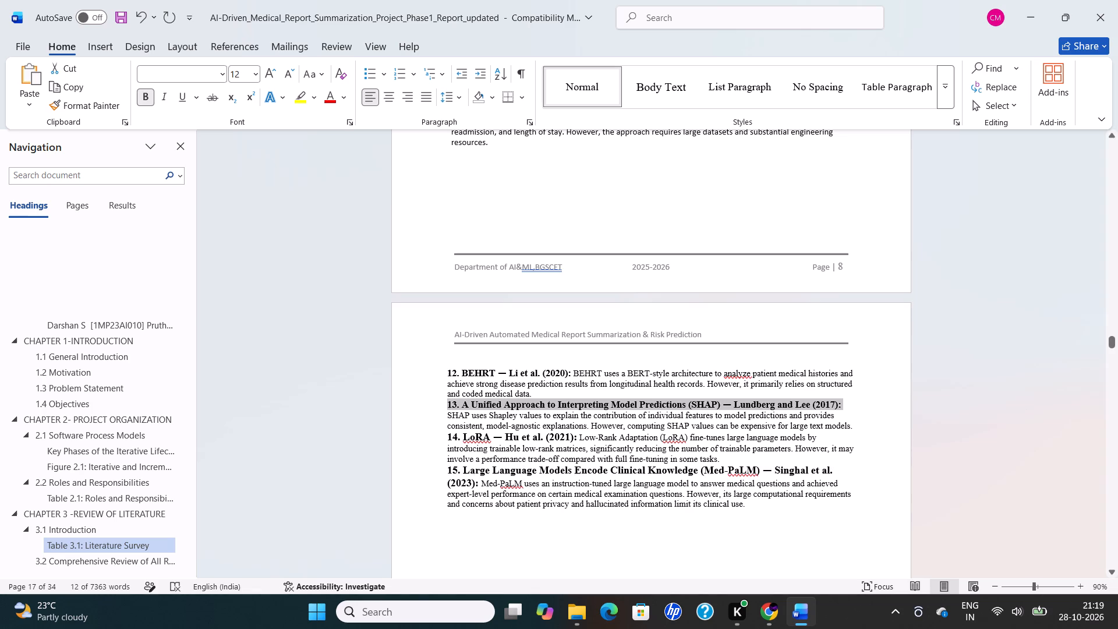
pyautogui.moveTo(854, 404); pyautogui.dragTo(849, 404)
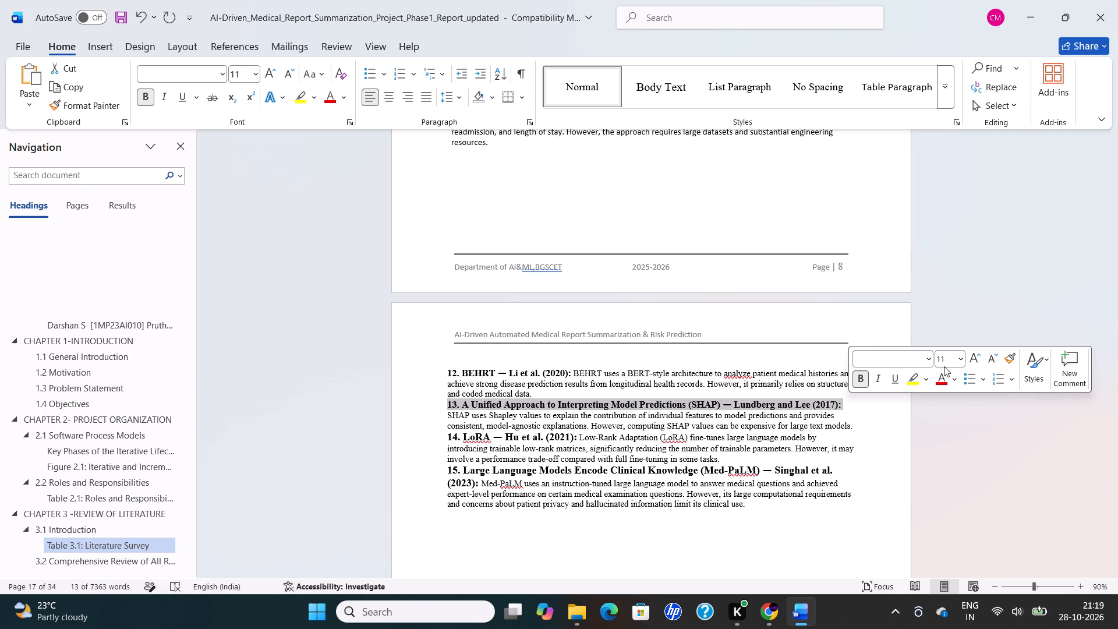
pyautogui.click(963, 356)
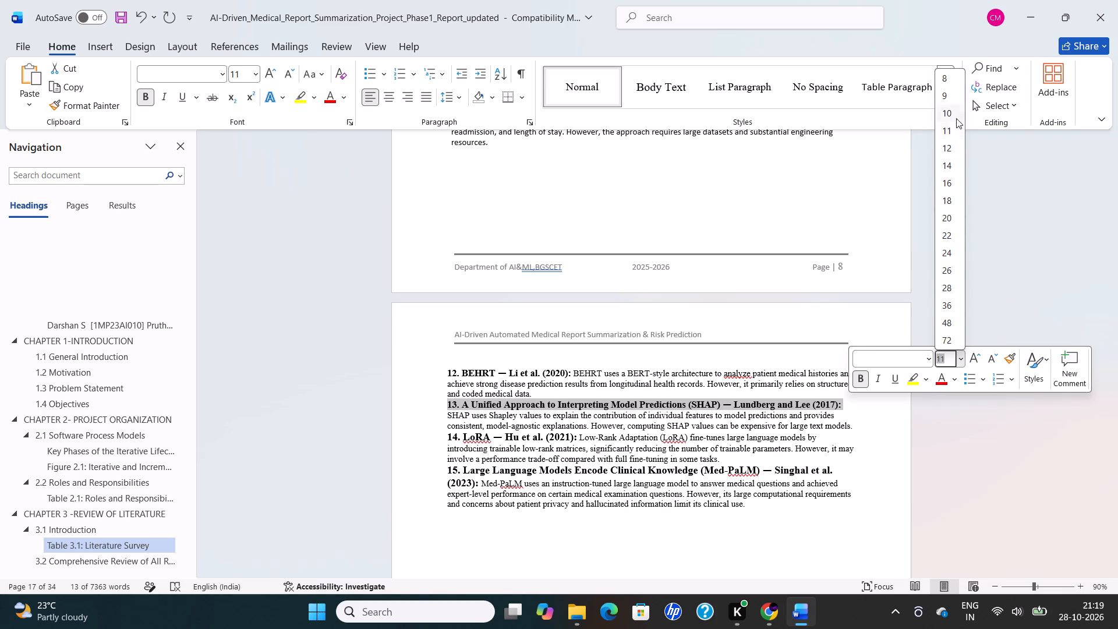
pyautogui.click(942, 150)
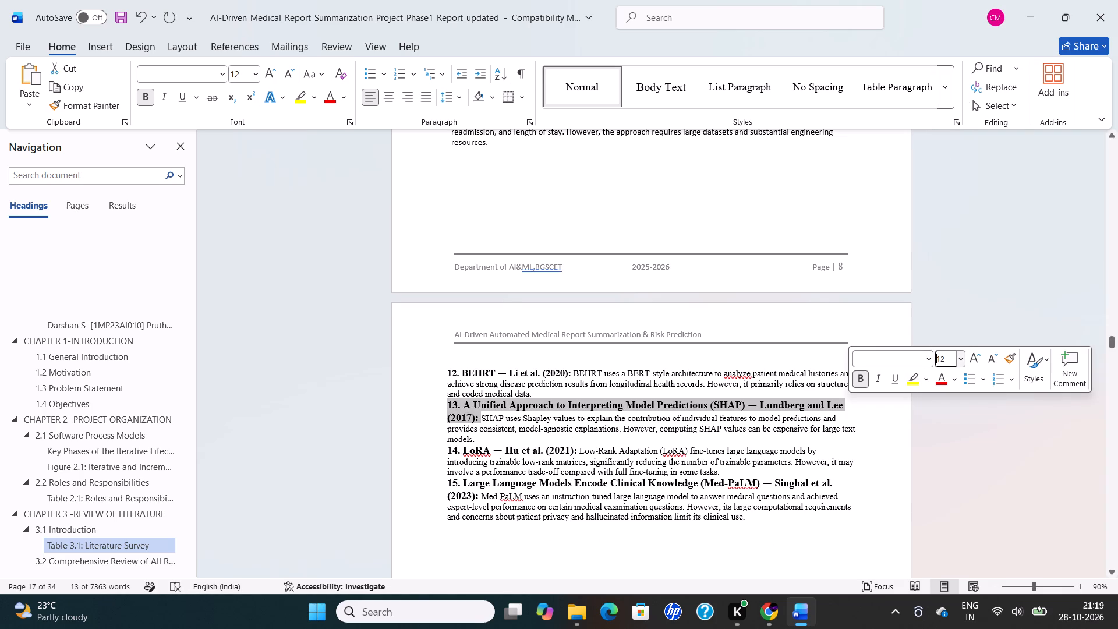
pyautogui.moveTo(571, 375); pyautogui.dragTo(466, 376)
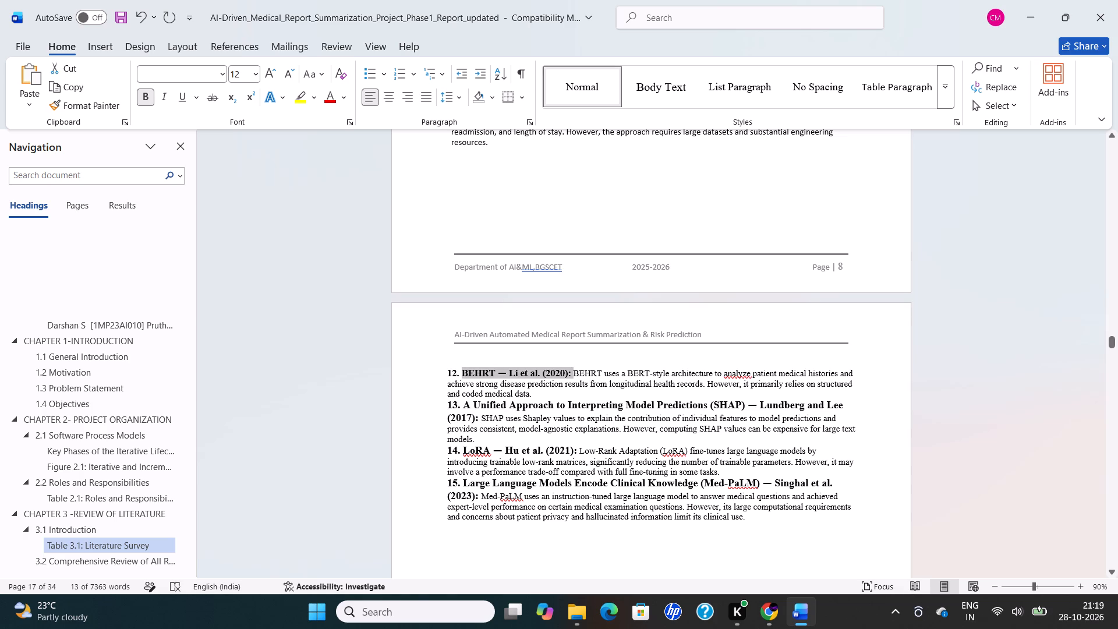
pyautogui.moveTo(466, 376); pyautogui.dragTo(450, 374)
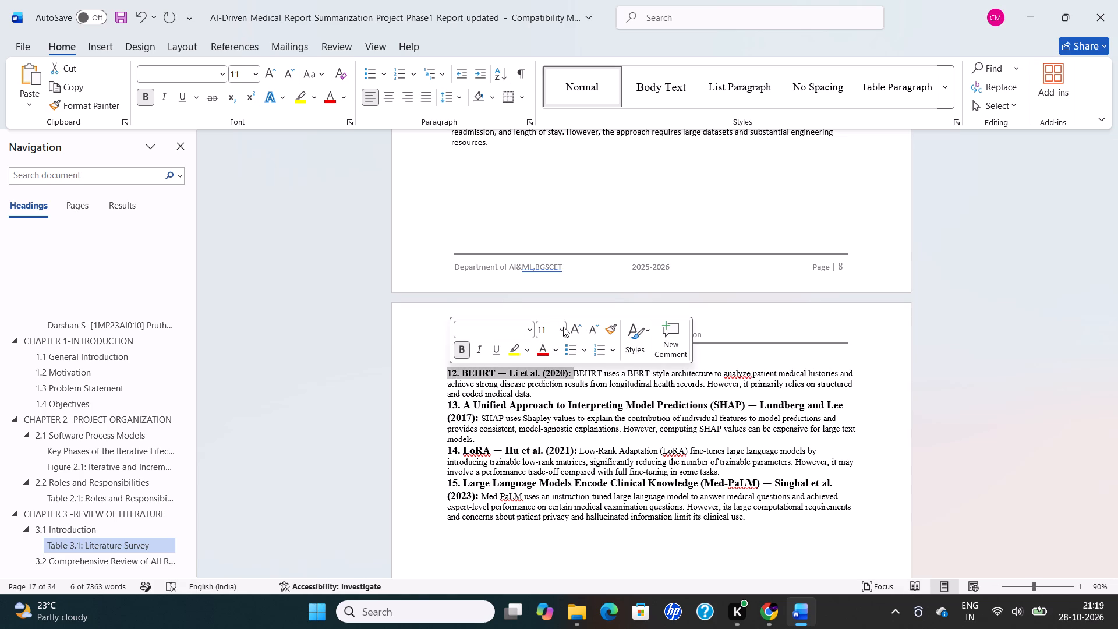
pyautogui.click(562, 327)
pyautogui.click(544, 116)
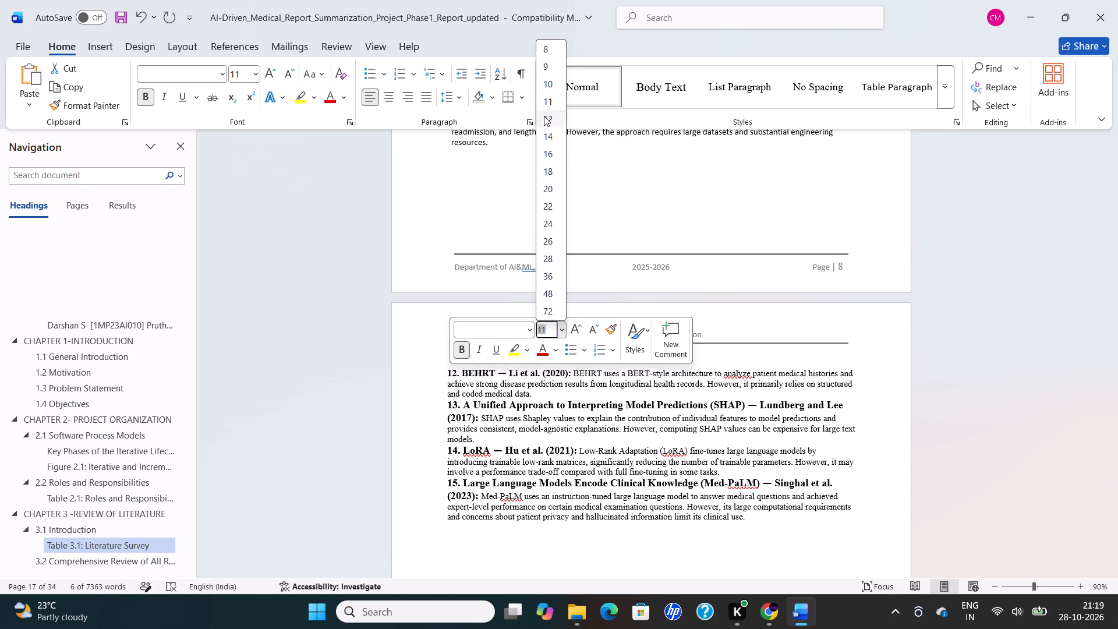
# Set the headings of entry 11, "Scalable and Accurate Deep Learning with Electronic Health Records", and entry 10, "RETAIN", with their numbers, to font size 12.
pyautogui.scroll(3, 544, 188)
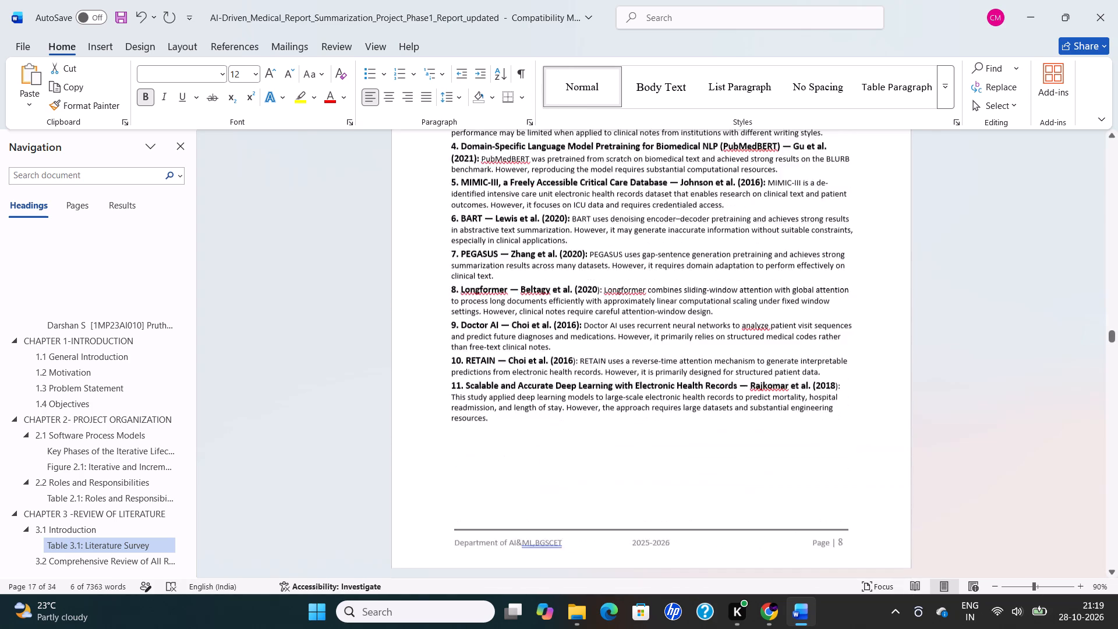
pyautogui.scroll(1, 544, 188)
pyautogui.scroll(-1, 544, 188)
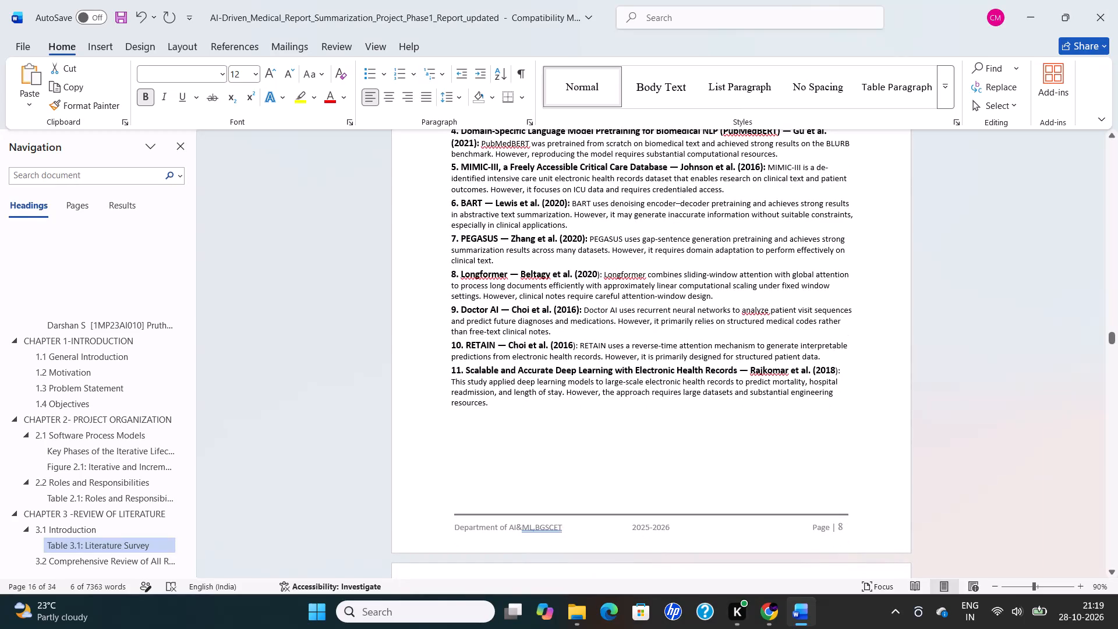
pyautogui.moveTo(845, 369); pyautogui.dragTo(569, 361)
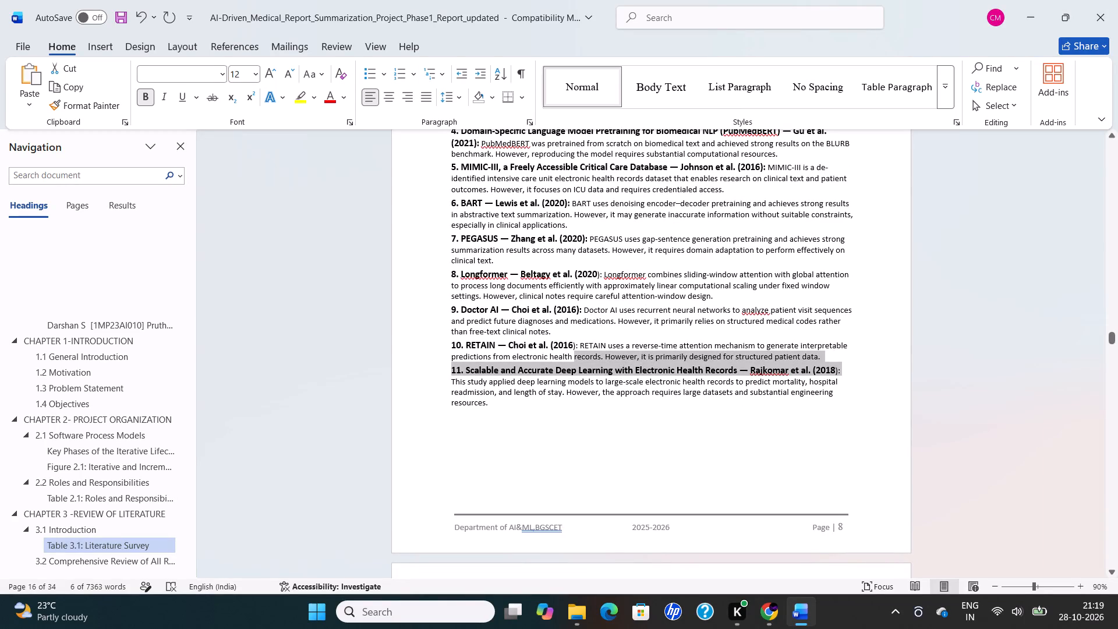
pyautogui.moveTo(569, 361); pyautogui.dragTo(482, 372)
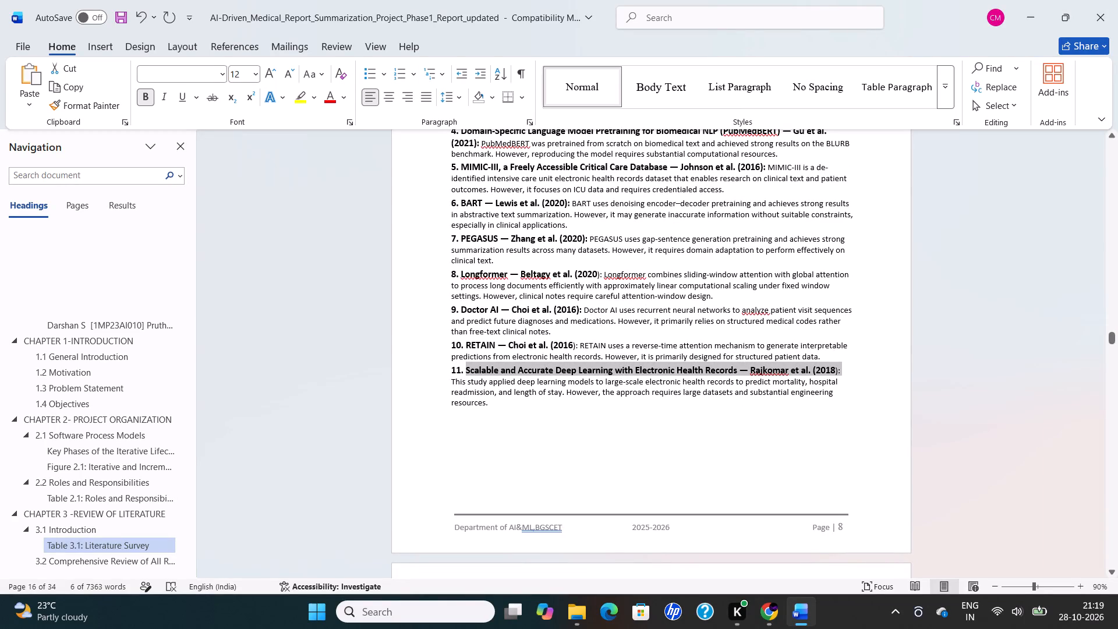
pyautogui.moveTo(482, 372); pyautogui.dragTo(451, 375)
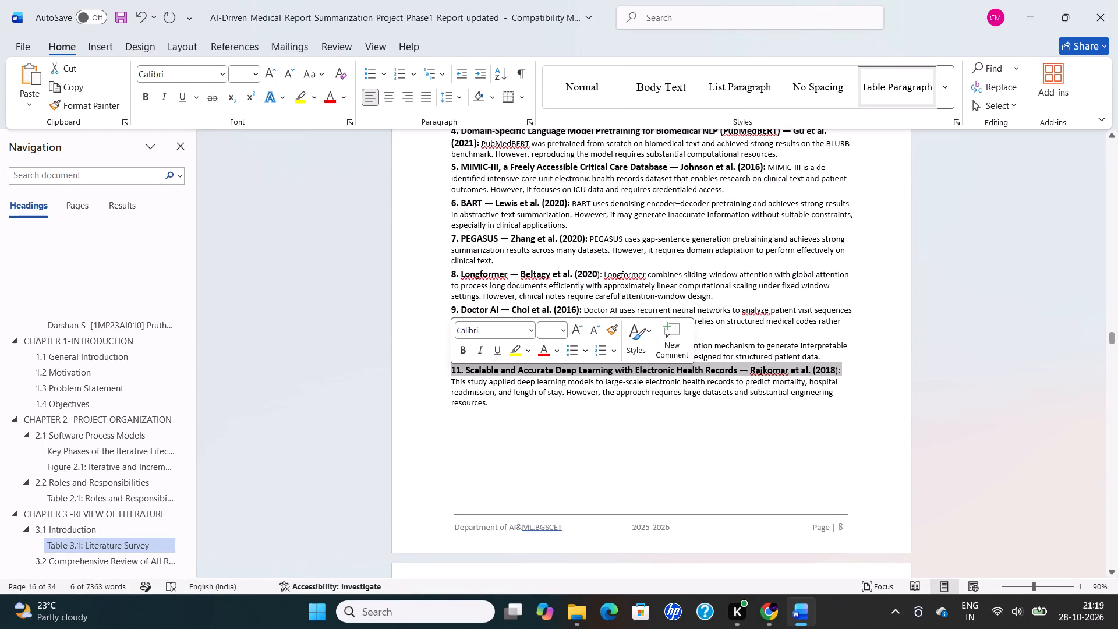
pyautogui.click(561, 330)
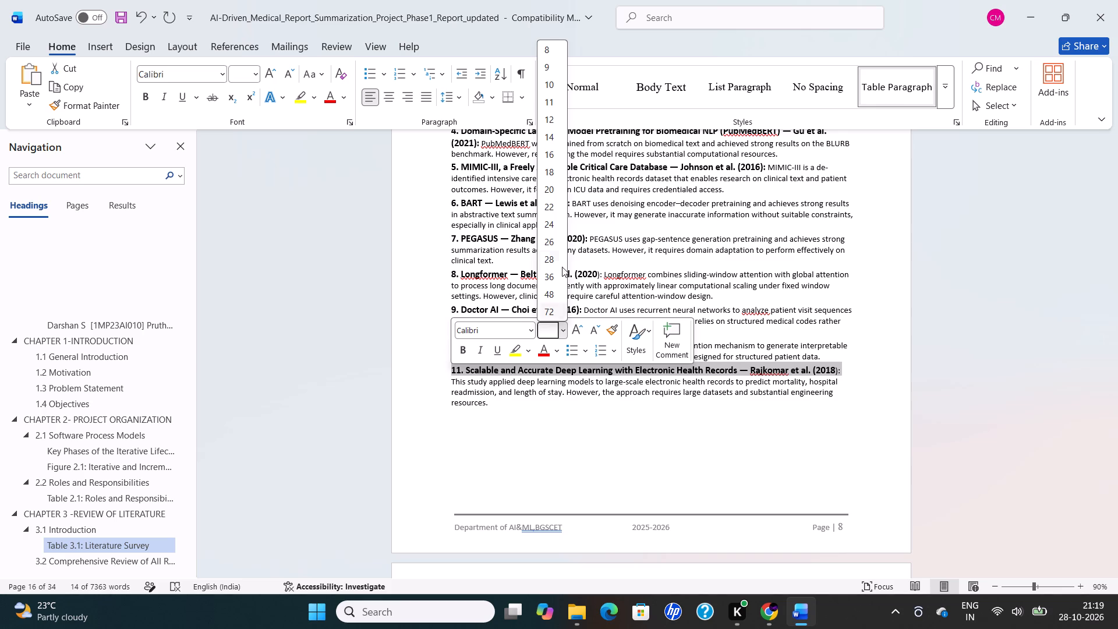
pyautogui.click(549, 121)
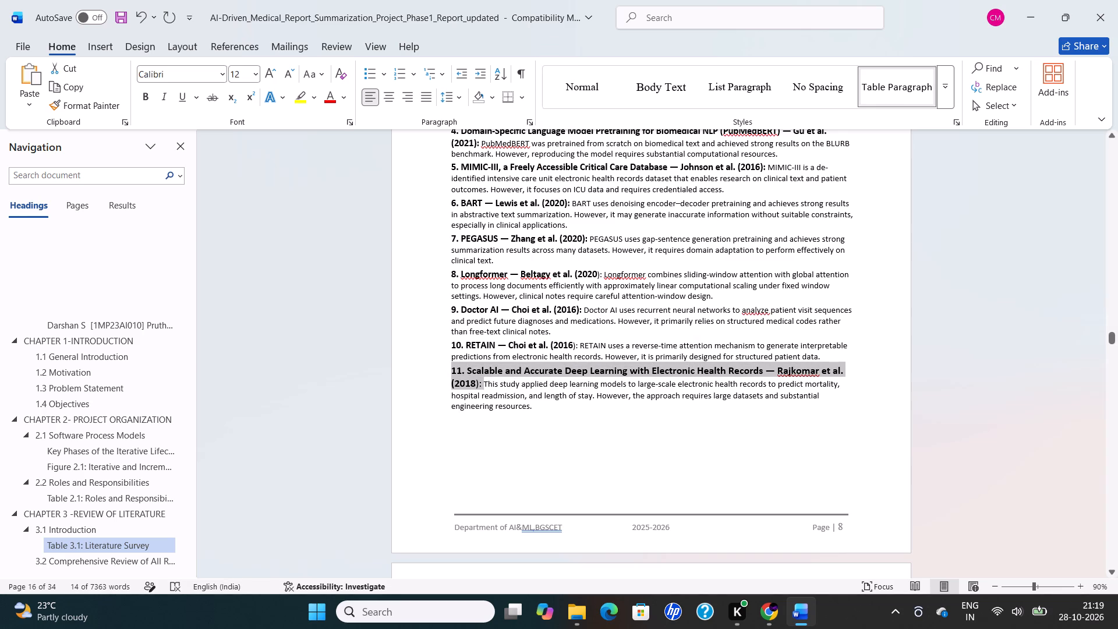
pyautogui.moveTo(576, 345); pyautogui.dragTo(450, 338)
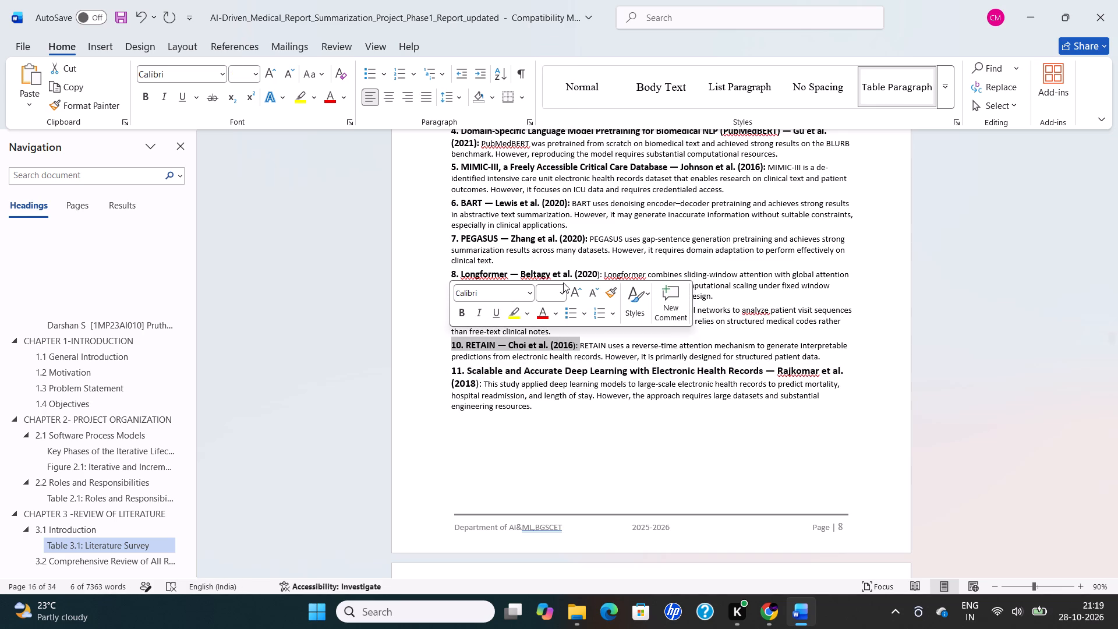
pyautogui.click(564, 289)
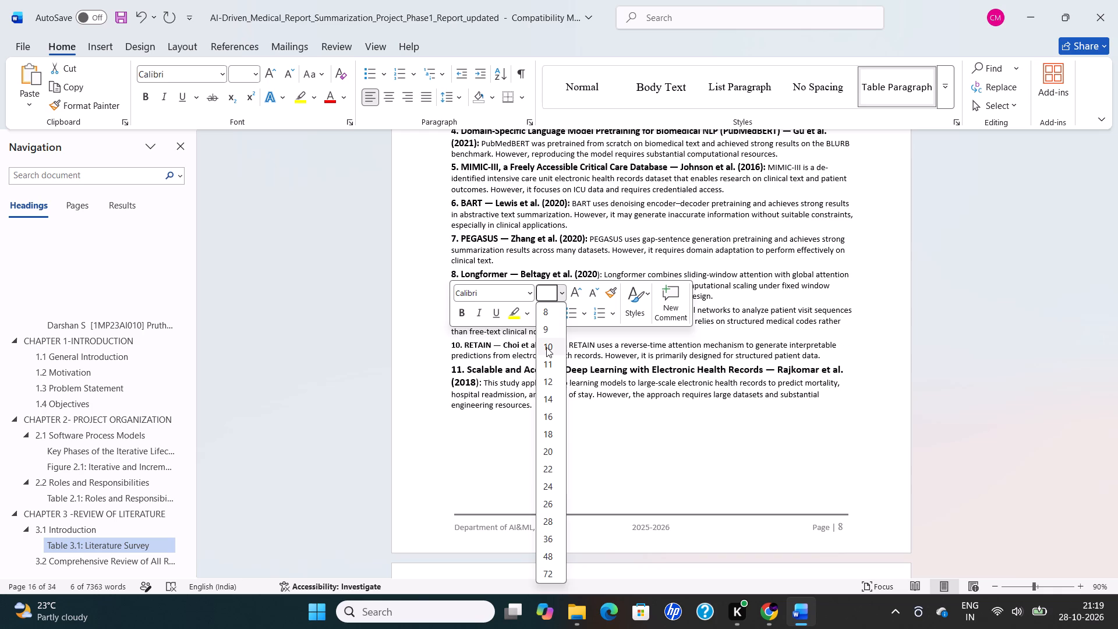
pyautogui.click(547, 383)
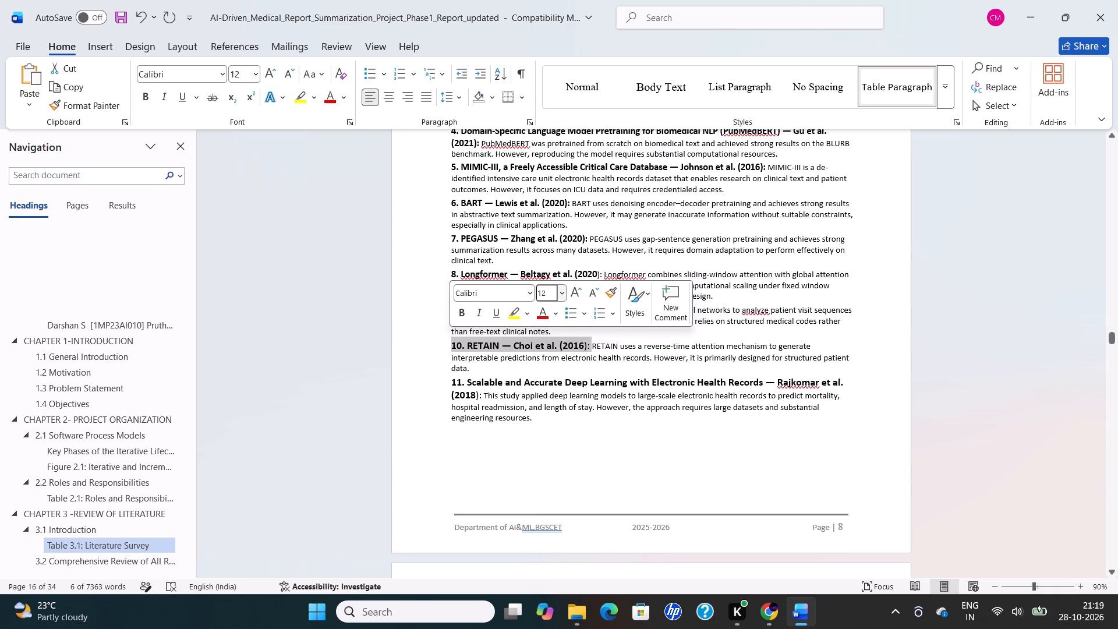
# Set the headings of entry 8, "Longformer — Beltagy et al. (2020):", and entry 9, "Doctor AI — Choi et al. (2016):", to font size 12.
pyautogui.moveTo(601, 274); pyautogui.dragTo(469, 270)
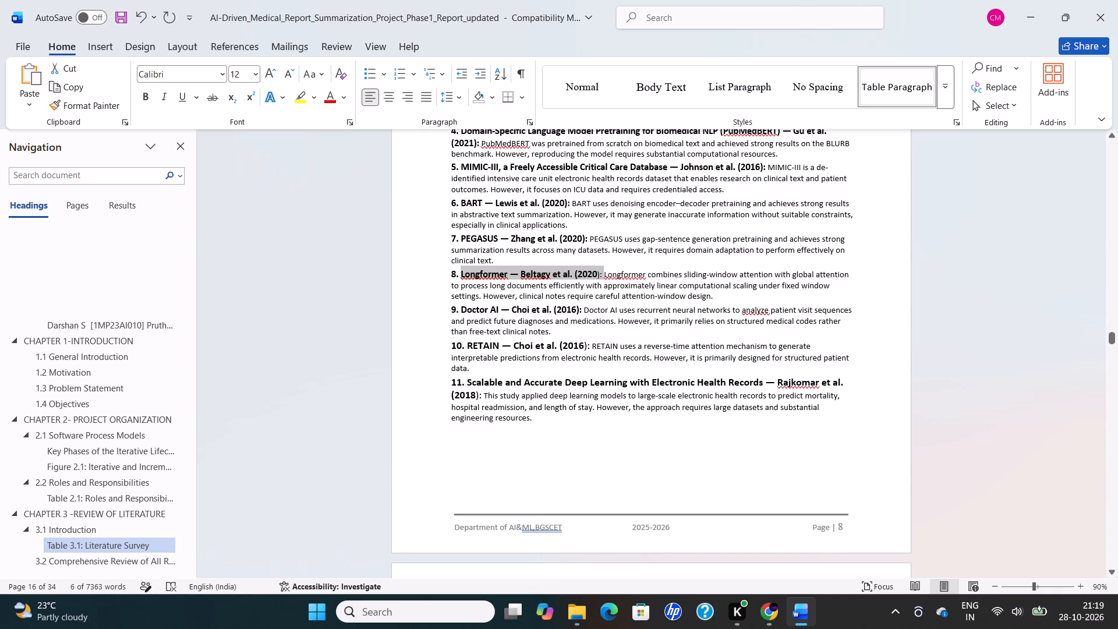
pyautogui.moveTo(469, 270); pyautogui.dragTo(433, 273)
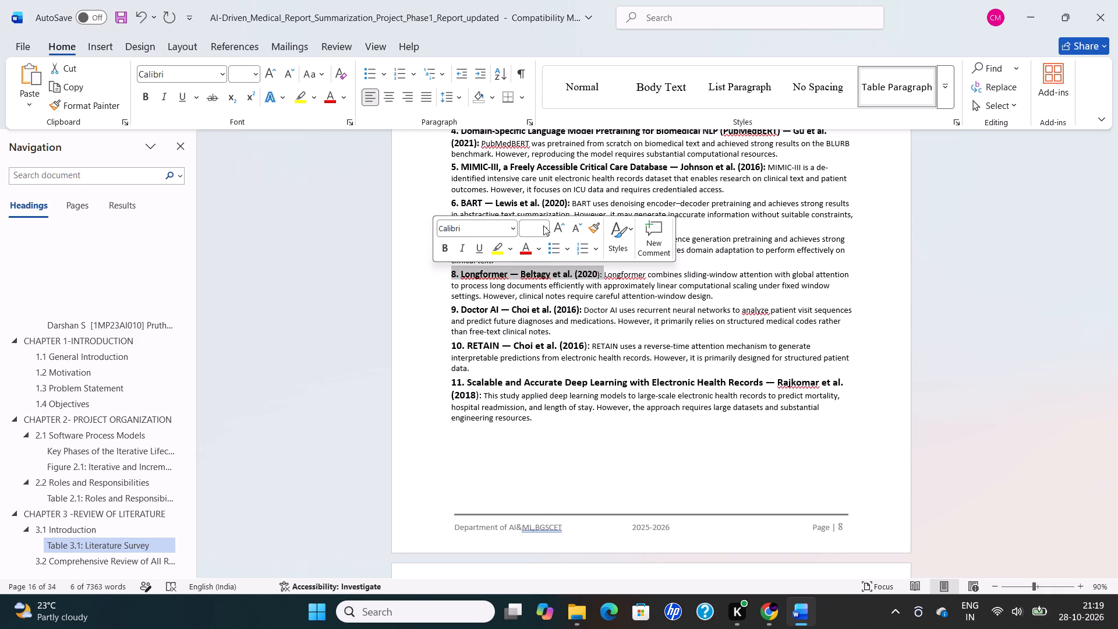
pyautogui.click(543, 225)
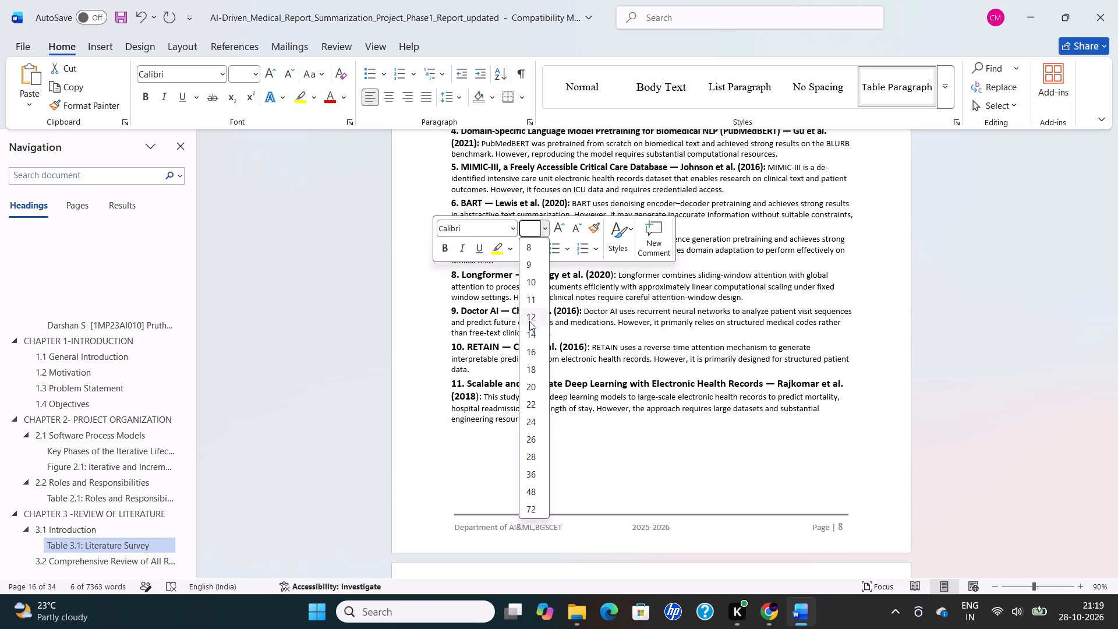
pyautogui.click(529, 321)
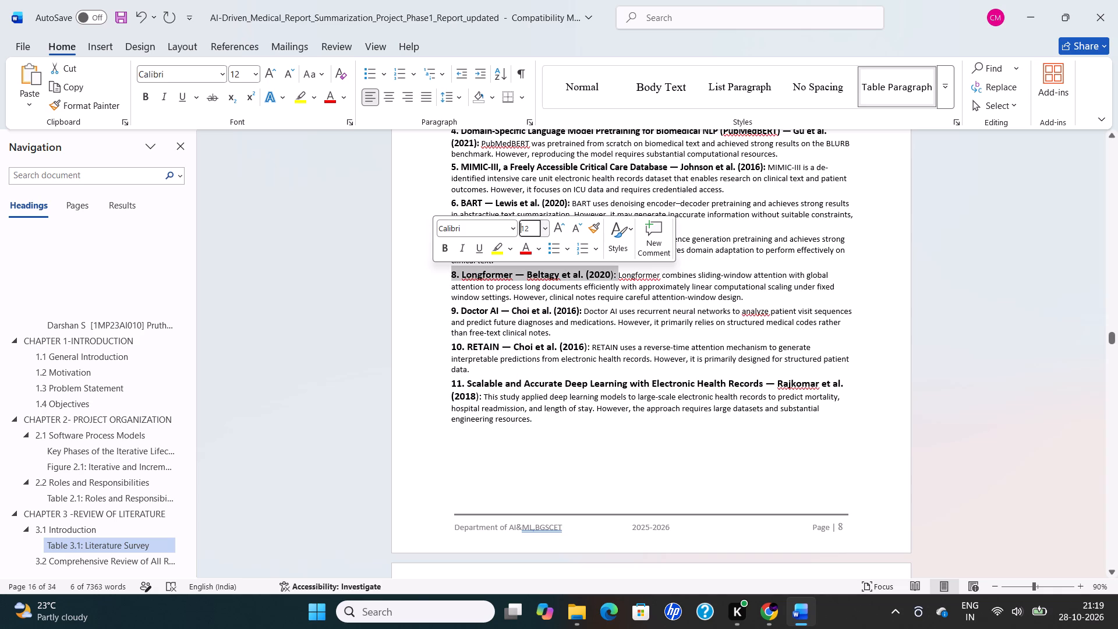
pyautogui.moveTo(582, 312); pyautogui.dragTo(449, 310)
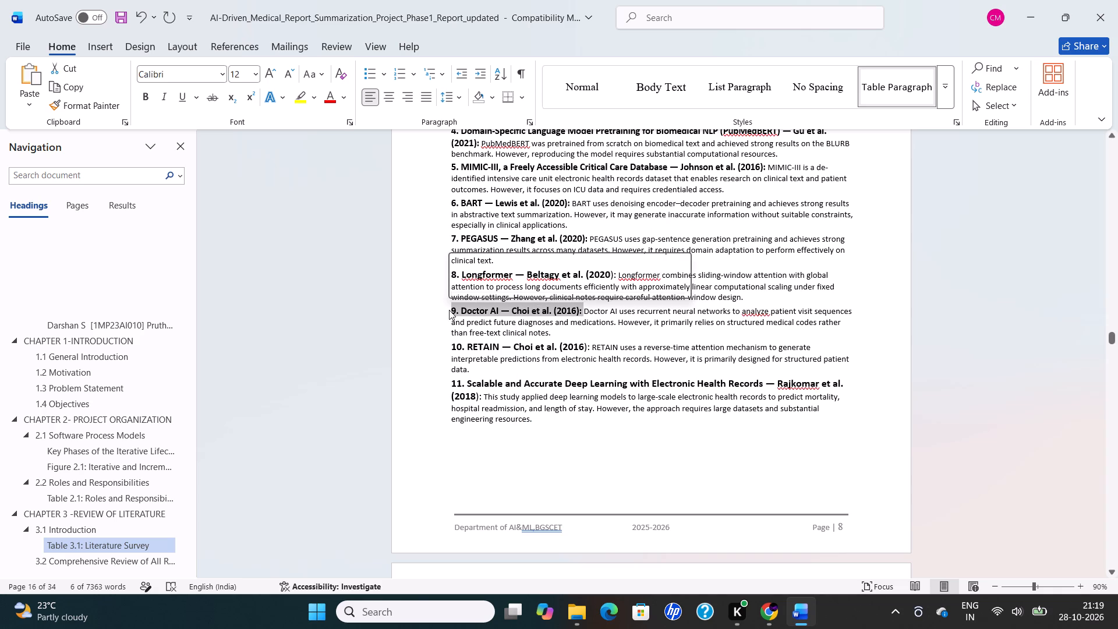
pyautogui.click(557, 266)
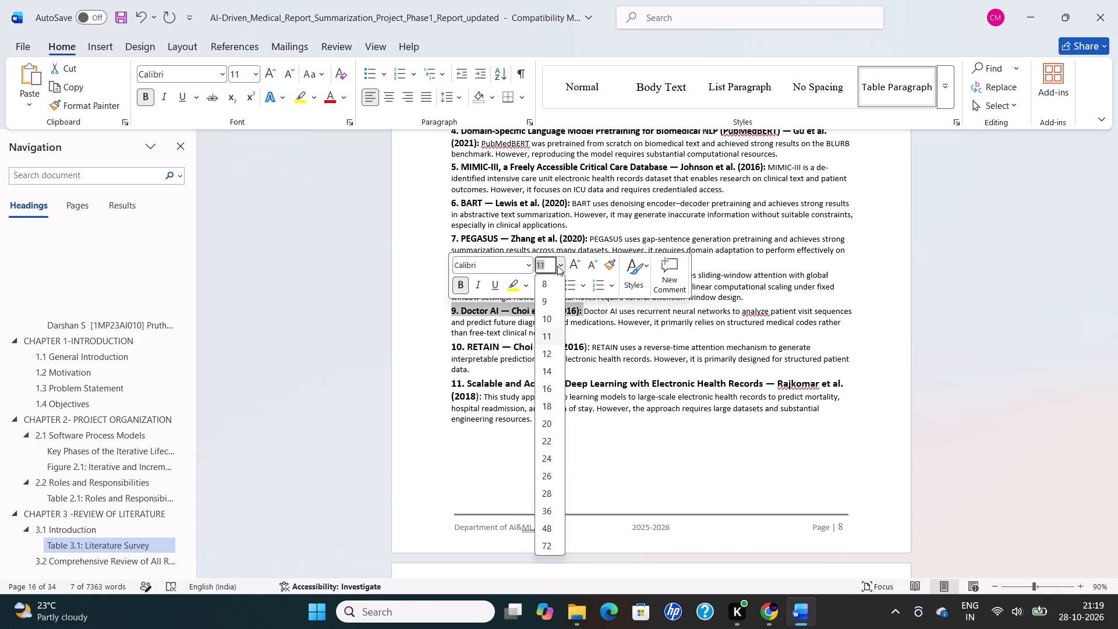
pyautogui.click(545, 352)
pyautogui.click(433, 314)
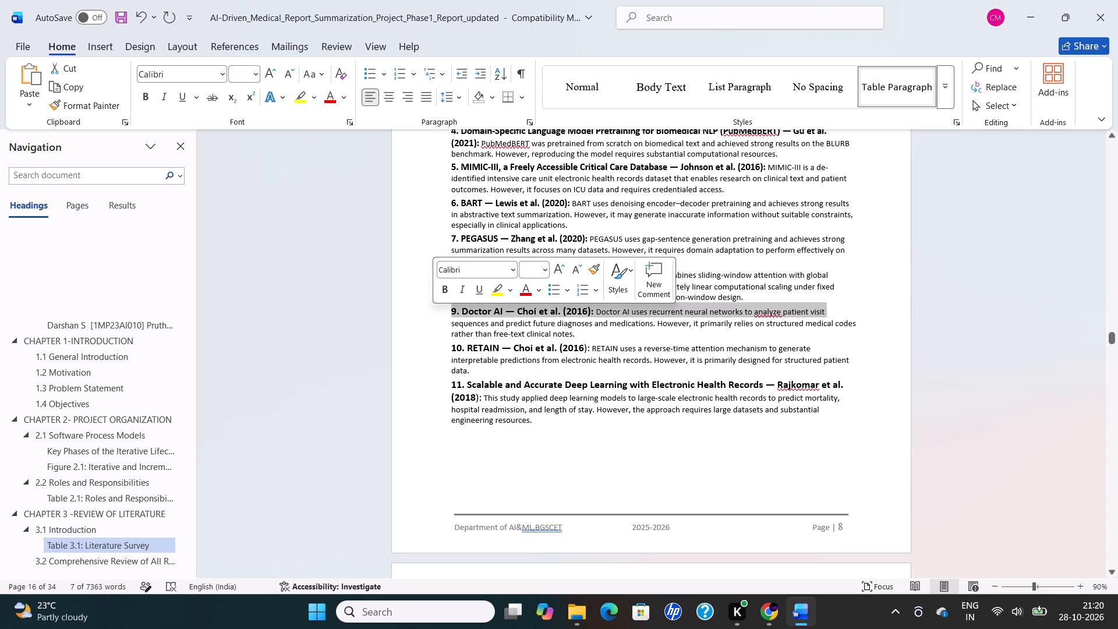
# Set the headings of entry 7, "PEGASUS — Zhang et al. (2020):", and entry 6, "BART — Lewis et al. (2020):", to font size 12.
pyautogui.moveTo(450, 237); pyautogui.dragTo(479, 241)
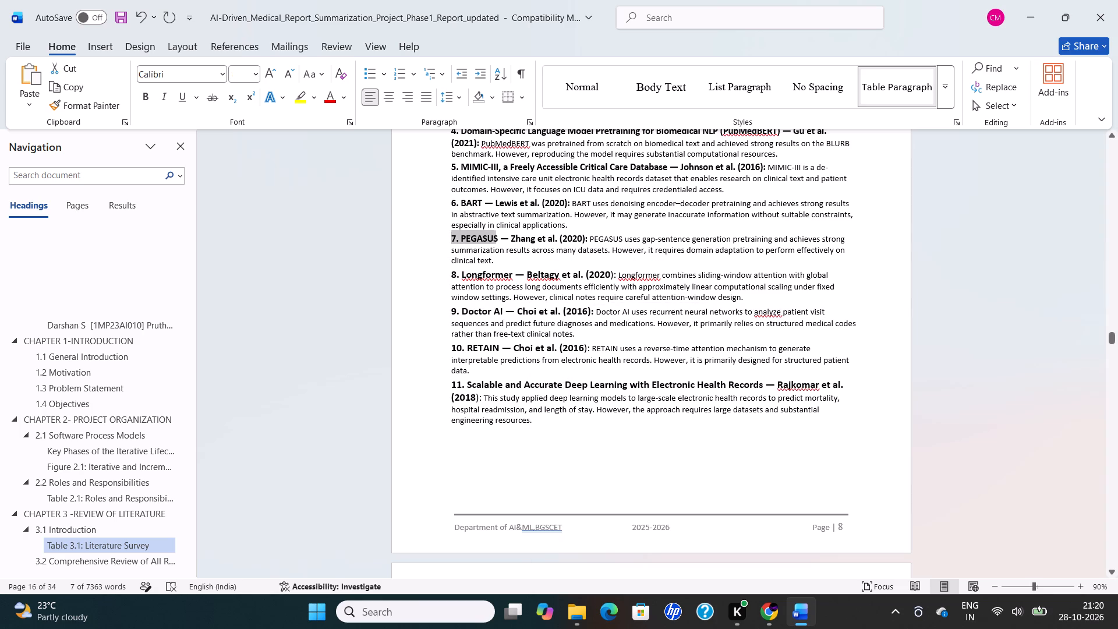
pyautogui.moveTo(479, 241); pyautogui.dragTo(576, 240)
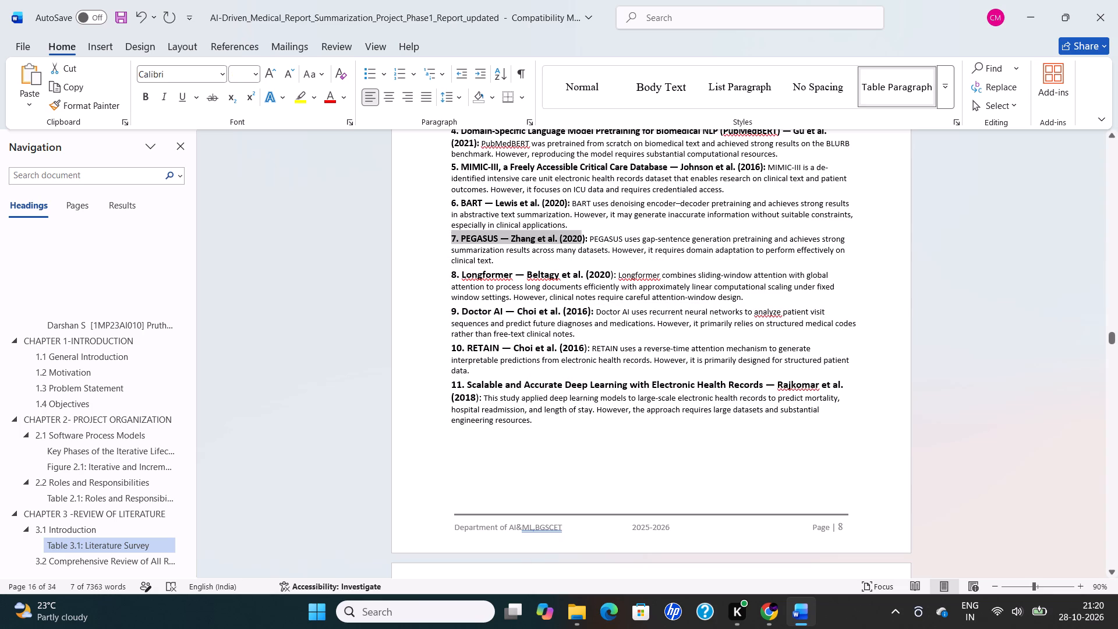
pyautogui.moveTo(576, 240); pyautogui.dragTo(585, 242)
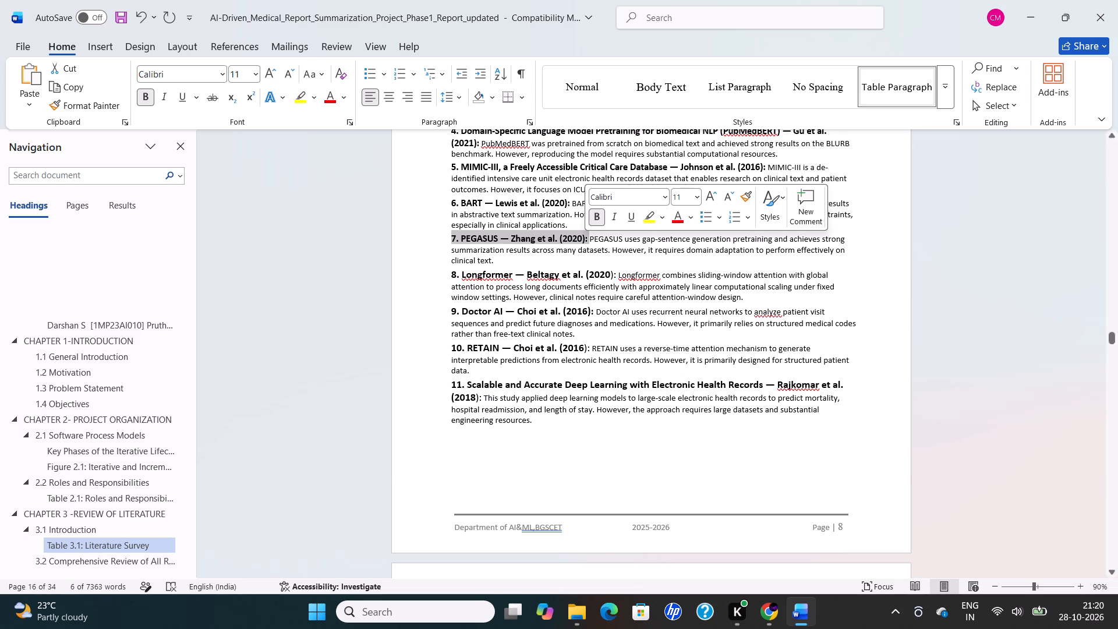
pyautogui.click(700, 195)
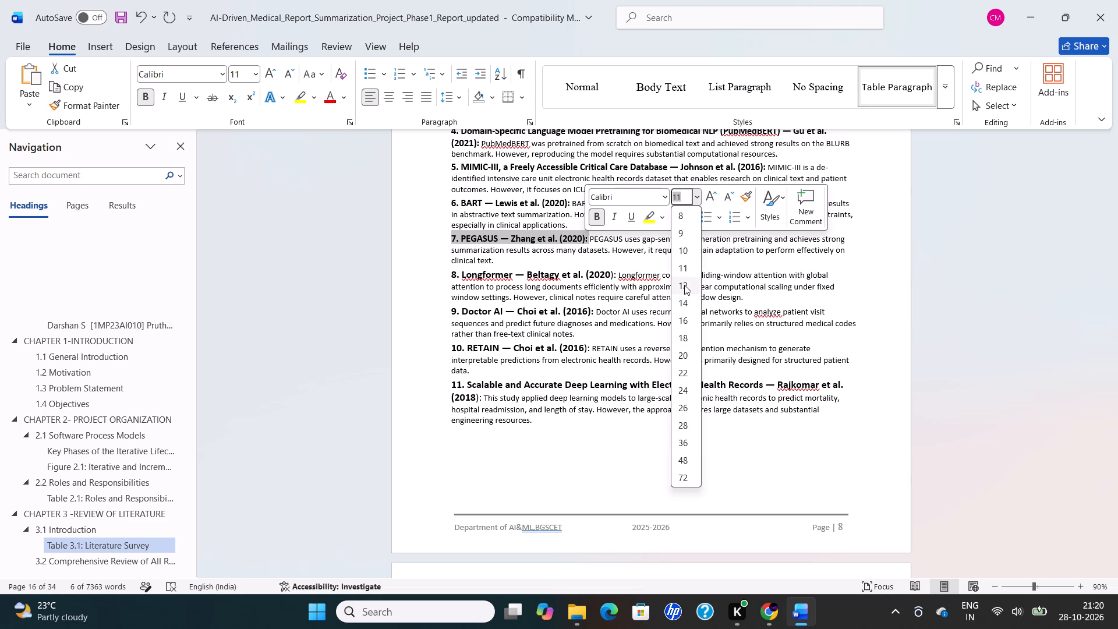
pyautogui.click(684, 285)
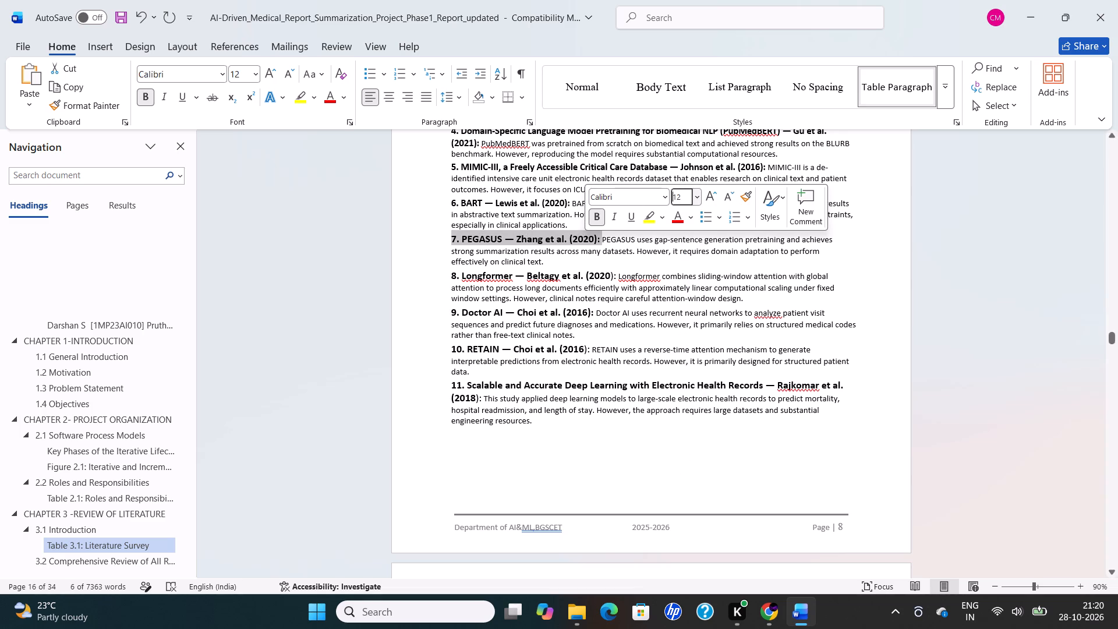
pyautogui.moveTo(571, 203); pyautogui.dragTo(452, 204)
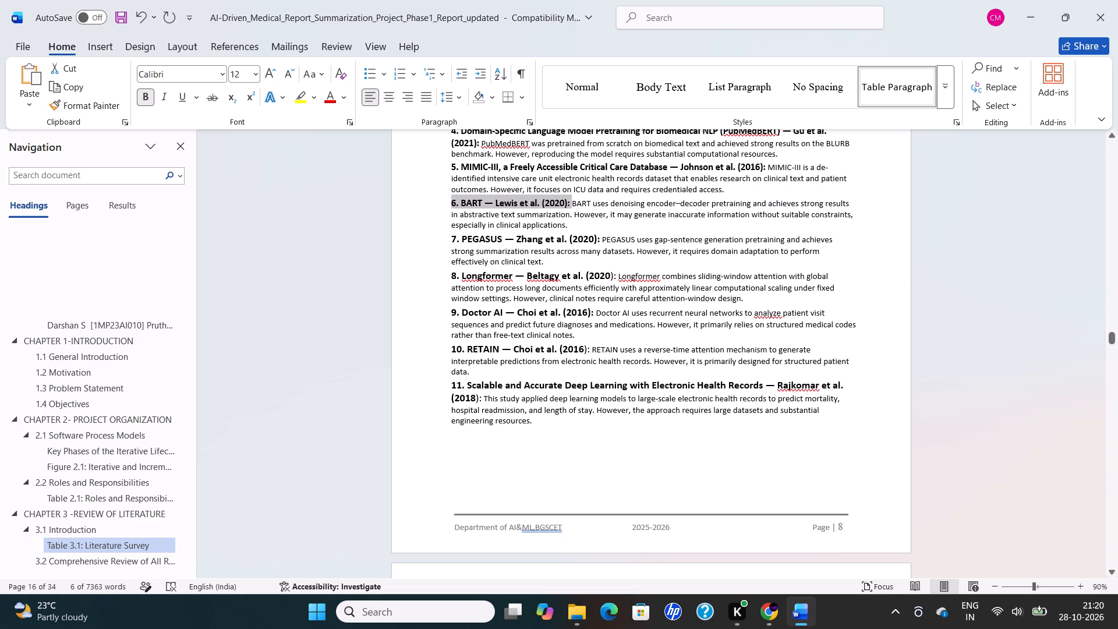
pyautogui.moveTo(452, 204); pyautogui.dragTo(452, 203)
pyautogui.click(562, 163)
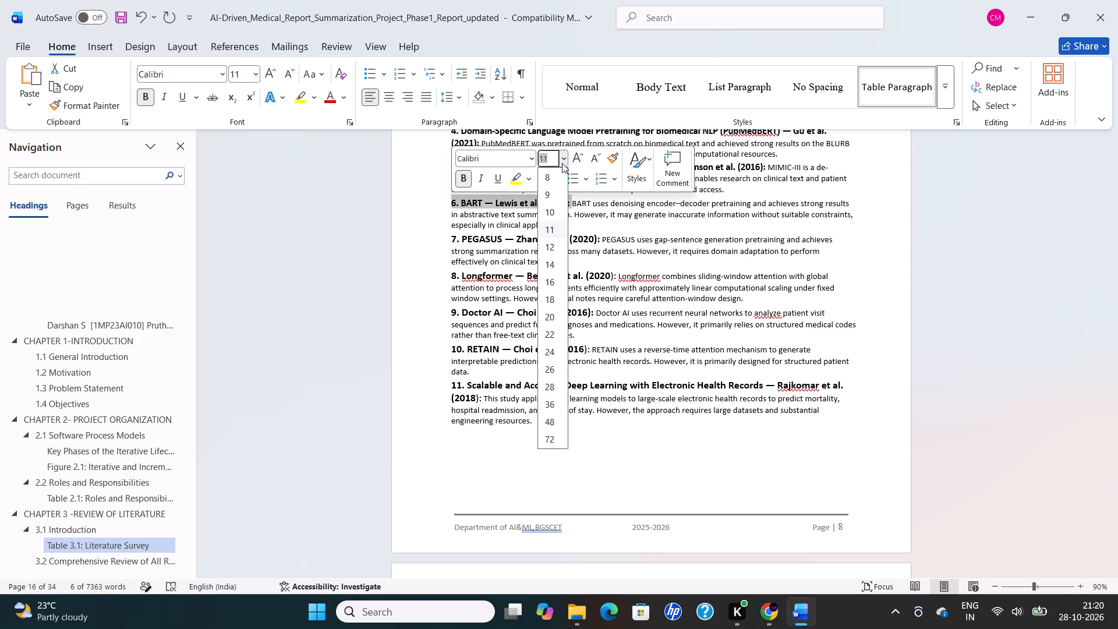
pyautogui.click(559, 241)
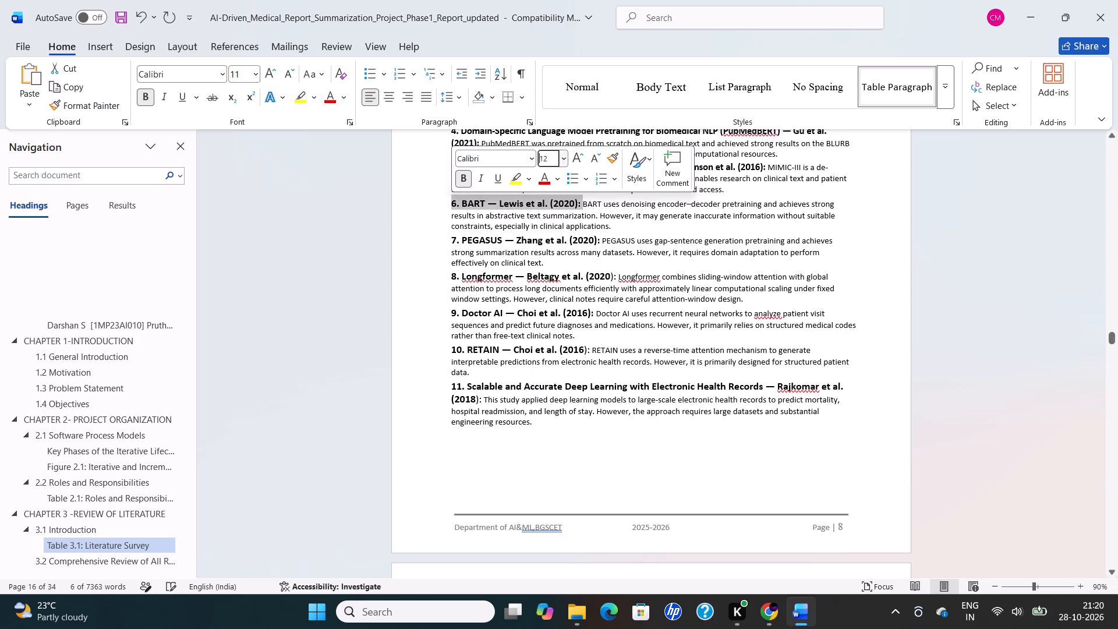
# Set the numbered headings of entry 5 (MIMIC-III) and entry 4 (PubMedBERT) to font size 12.
pyautogui.scroll(2, 559, 241)
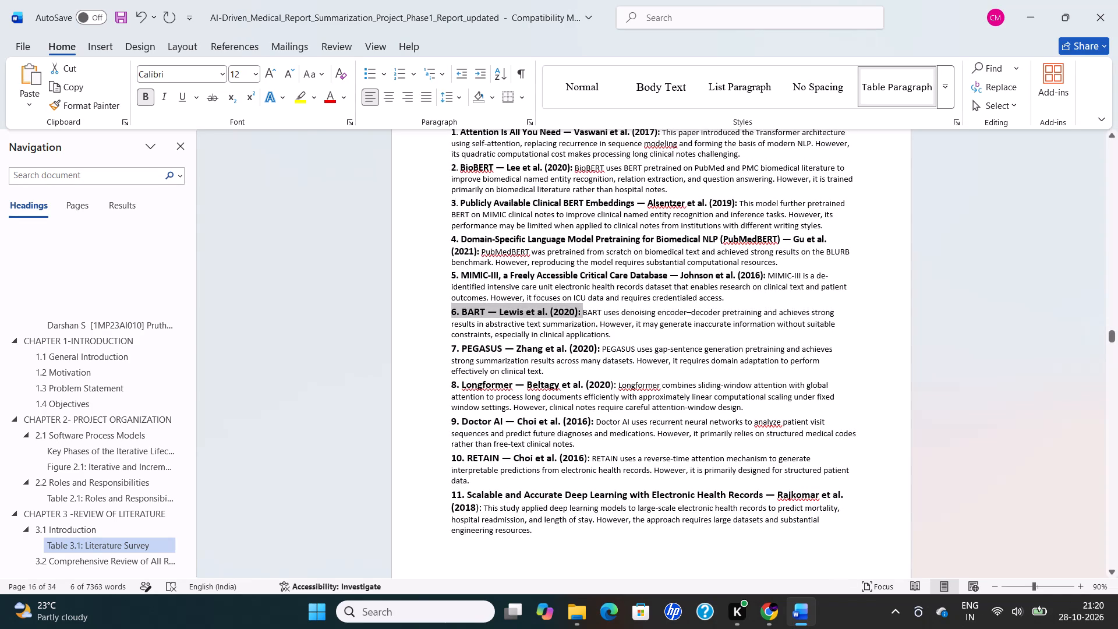
pyautogui.moveTo(765, 276); pyautogui.dragTo(549, 274)
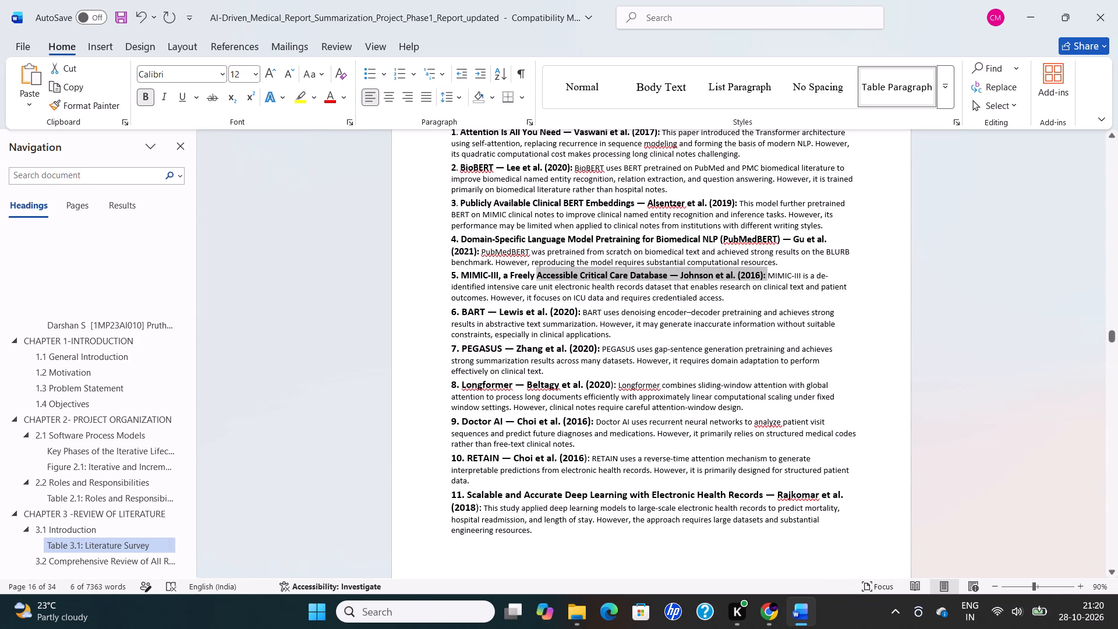
pyautogui.moveTo(549, 274); pyautogui.dragTo(450, 275)
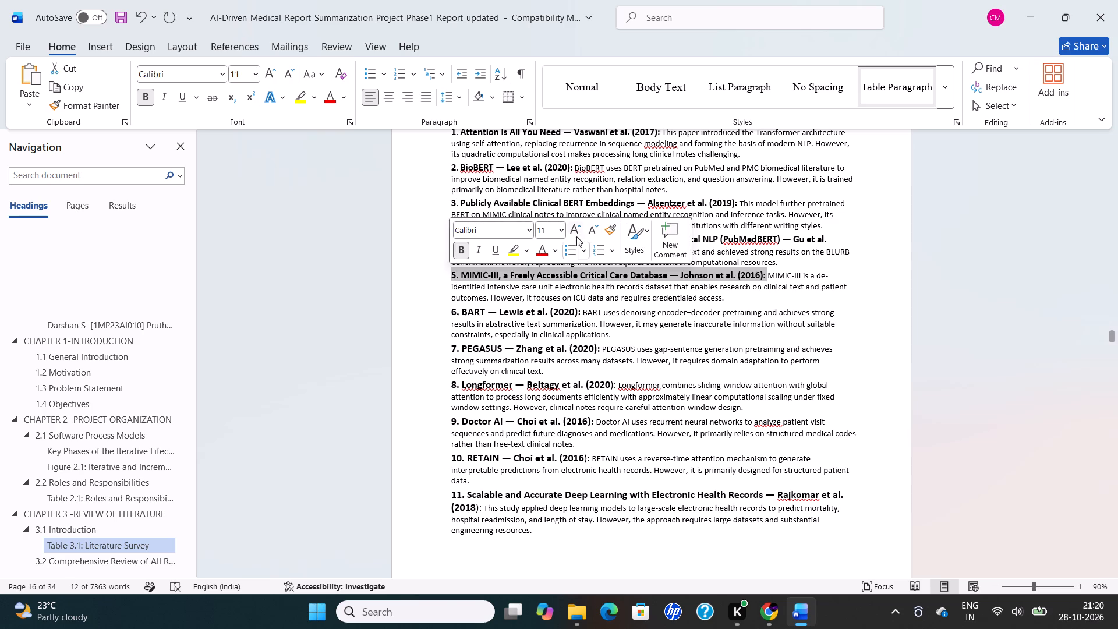
pyautogui.click(560, 228)
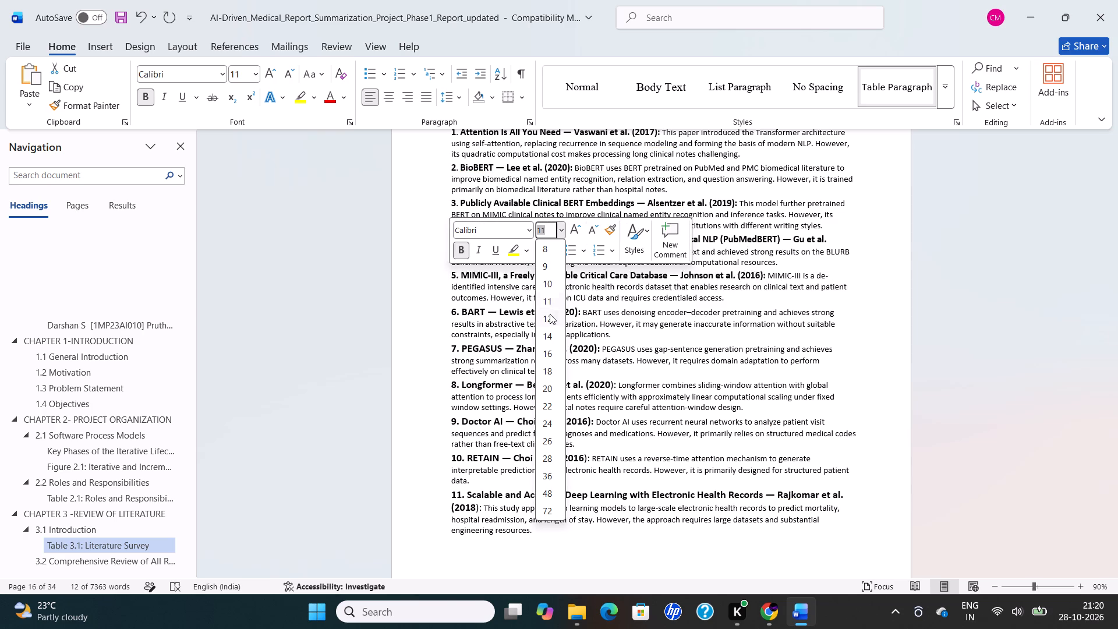
pyautogui.click(550, 316)
pyautogui.scroll(1, 550, 316)
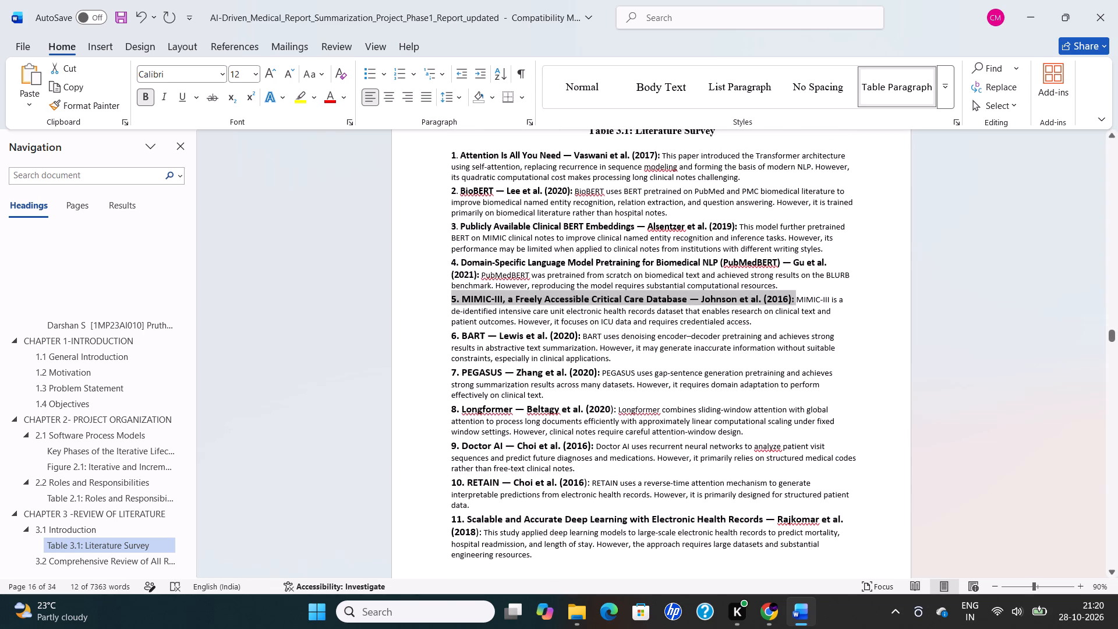
pyautogui.click(479, 276)
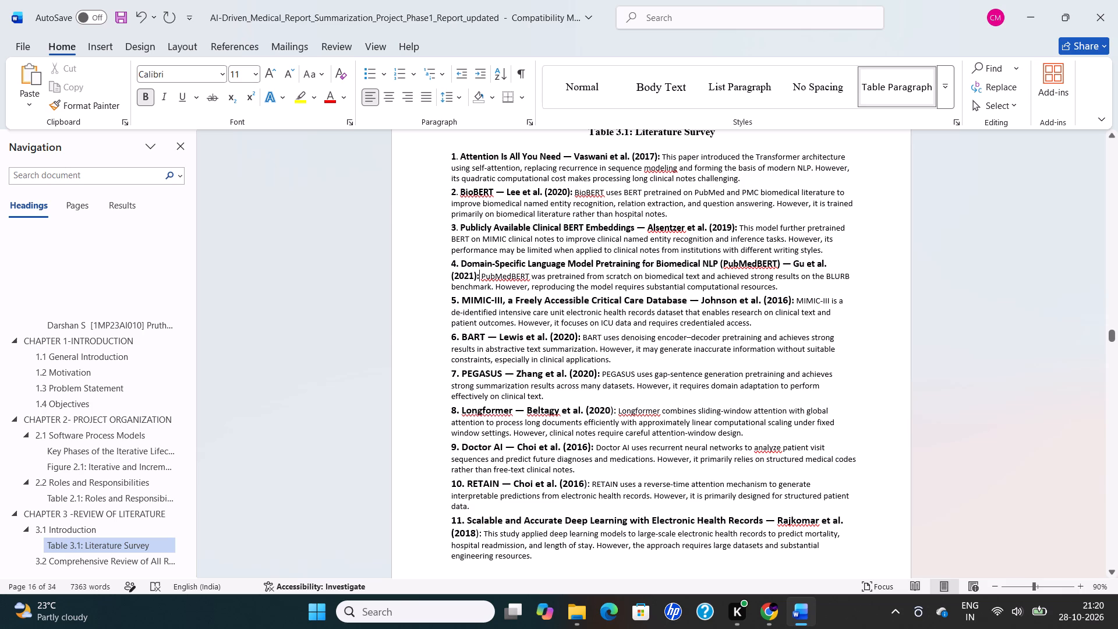
pyautogui.moveTo(480, 276); pyautogui.dragTo(437, 259)
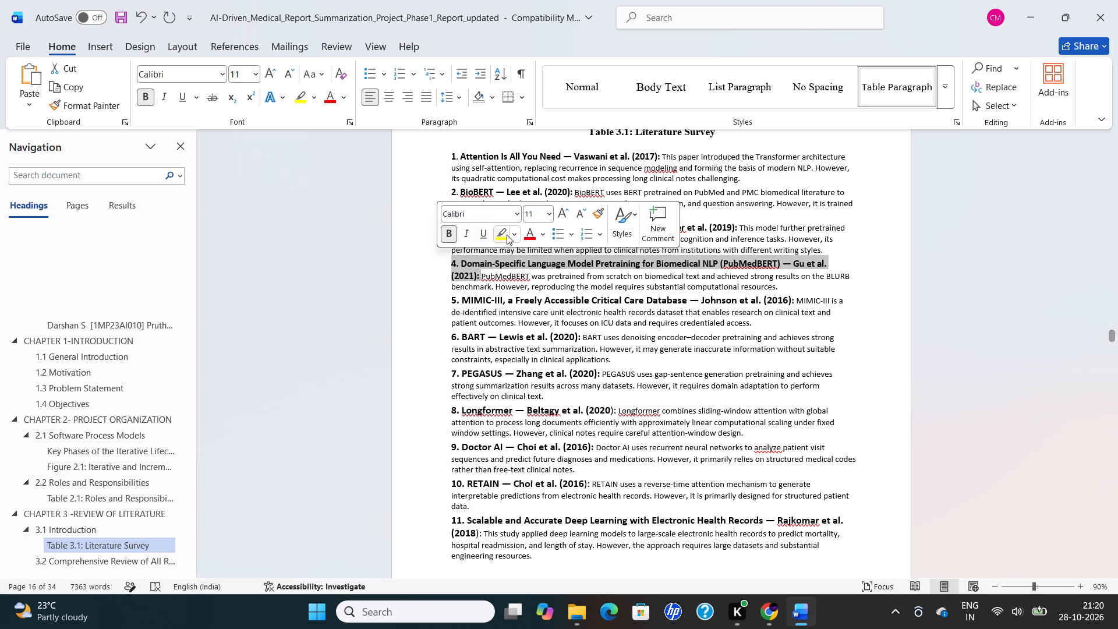
pyautogui.click(550, 214)
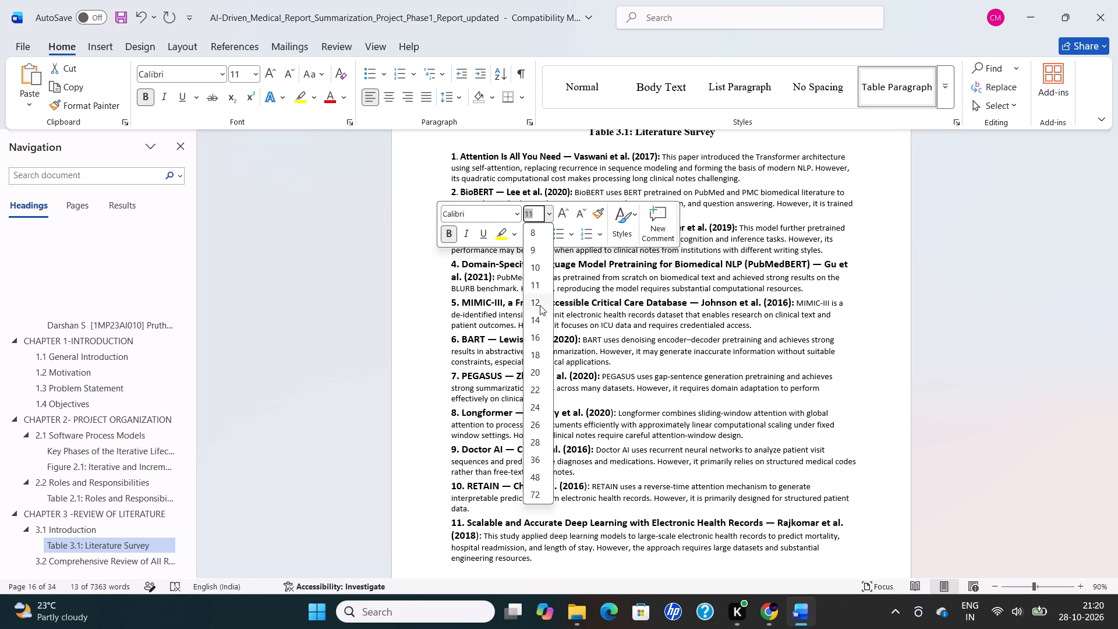
pyautogui.click(540, 305)
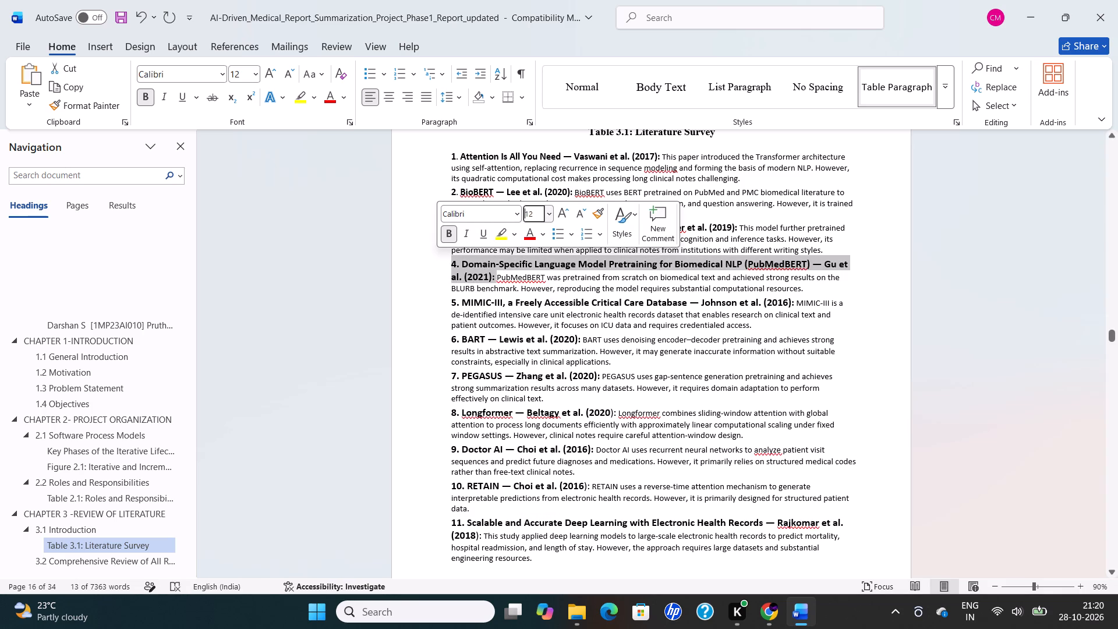
pyautogui.click(410, 270)
pyautogui.click(426, 292)
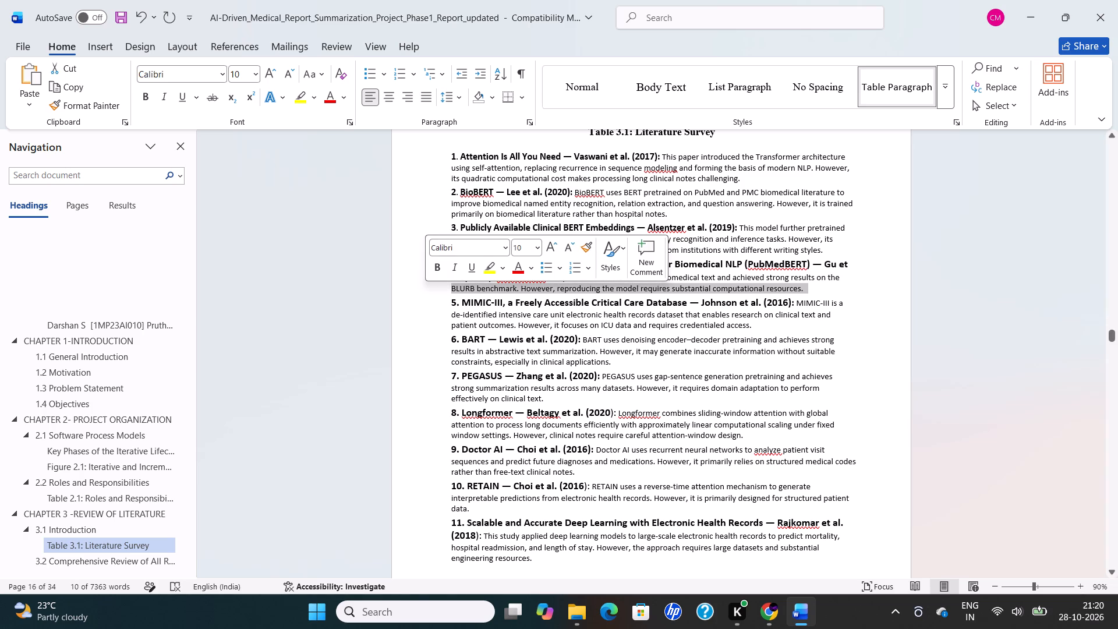
# Set the headings of entry 3, "Publicly Available Clinical BERT Embeddings", and entry 2, "BioBERT", including their numbers, to font size 12.
pyautogui.moveTo(452, 228); pyautogui.dragTo(672, 236)
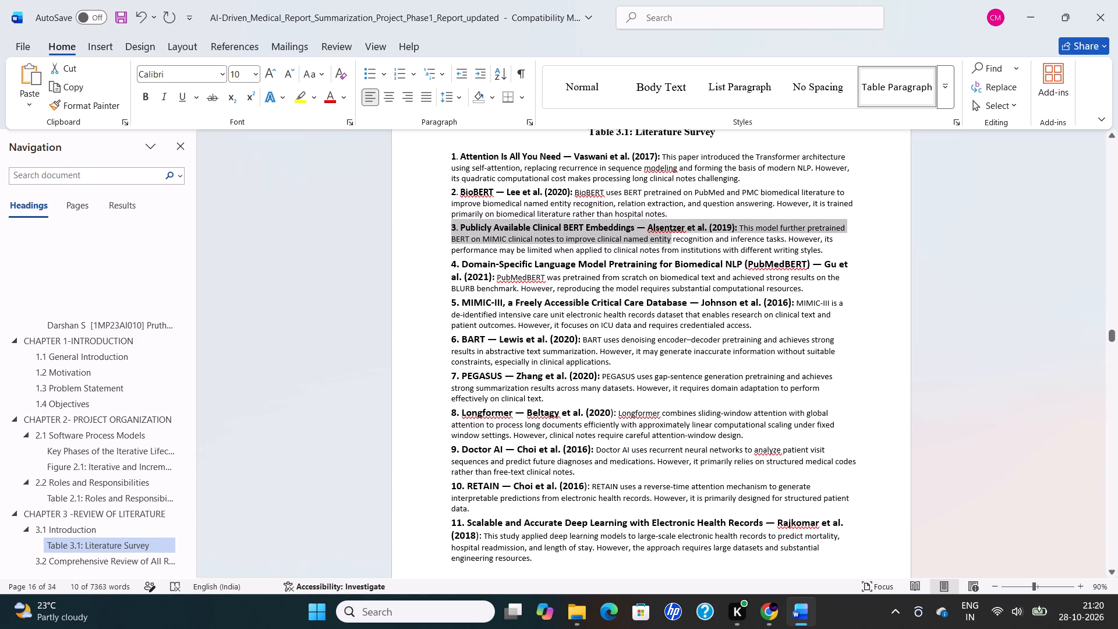
pyautogui.moveTo(672, 236); pyautogui.dragTo(737, 229)
pyautogui.click(851, 182)
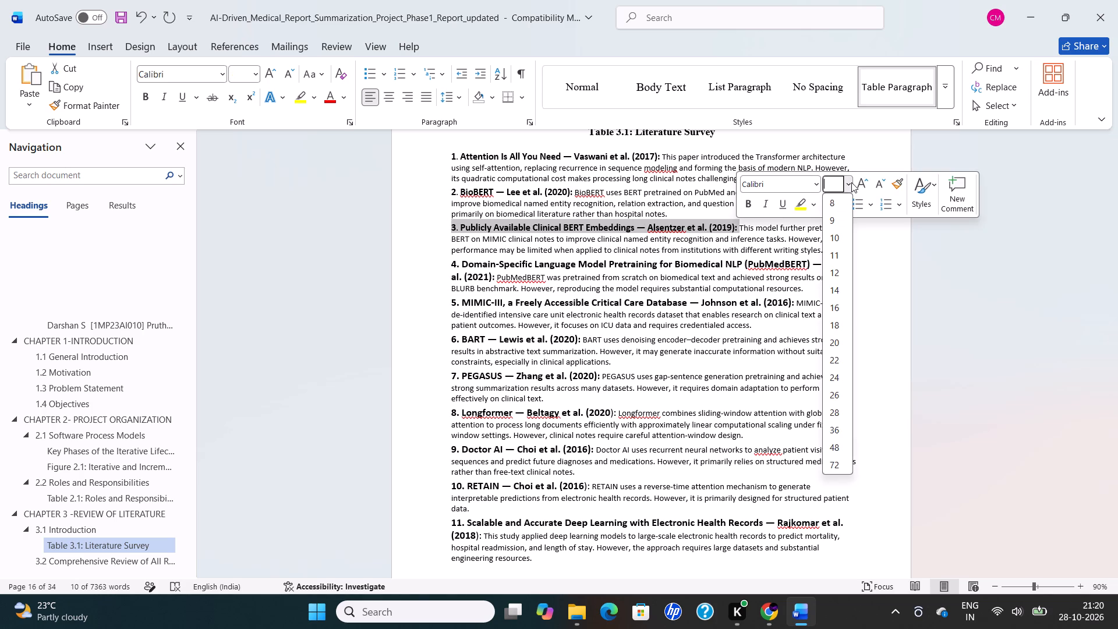
pyautogui.click(843, 272)
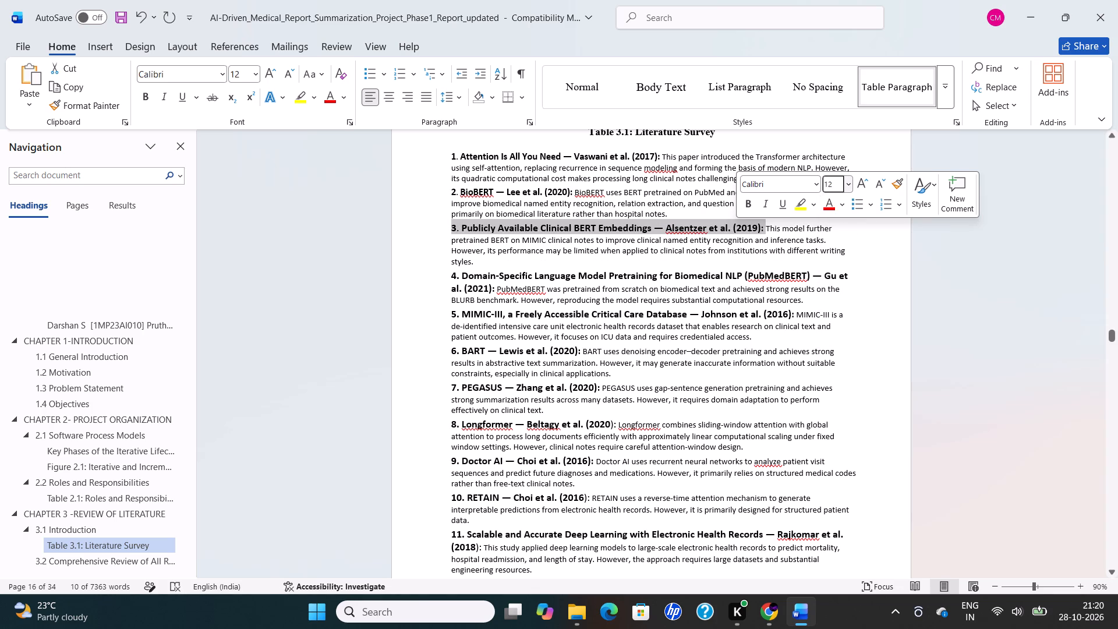
pyautogui.moveTo(574, 192); pyautogui.dragTo(450, 195)
pyautogui.click(564, 149)
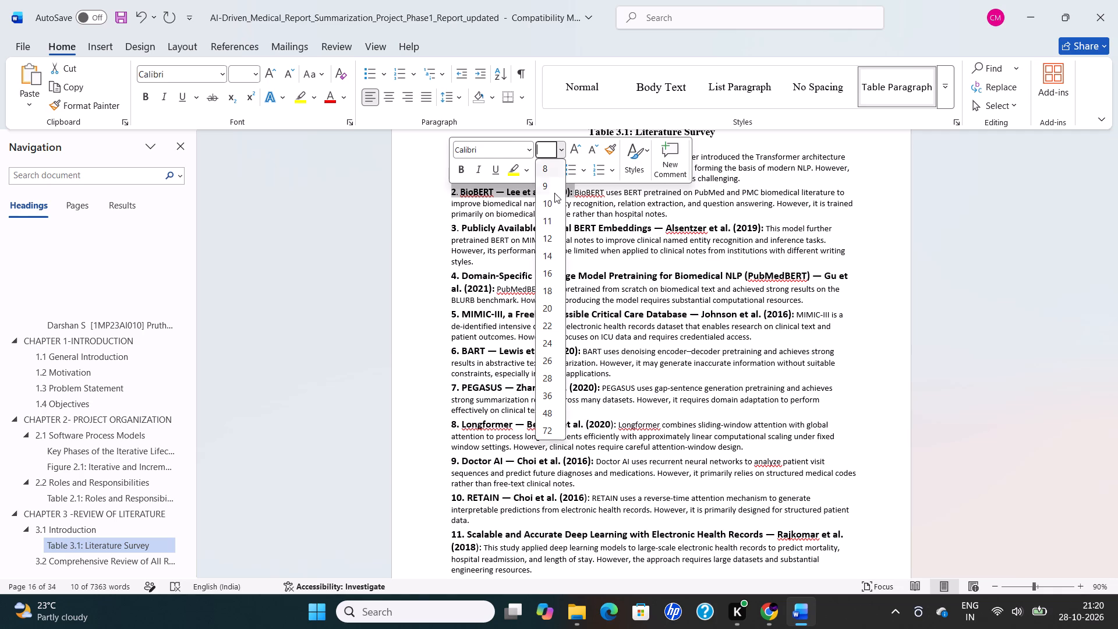
pyautogui.click(553, 240)
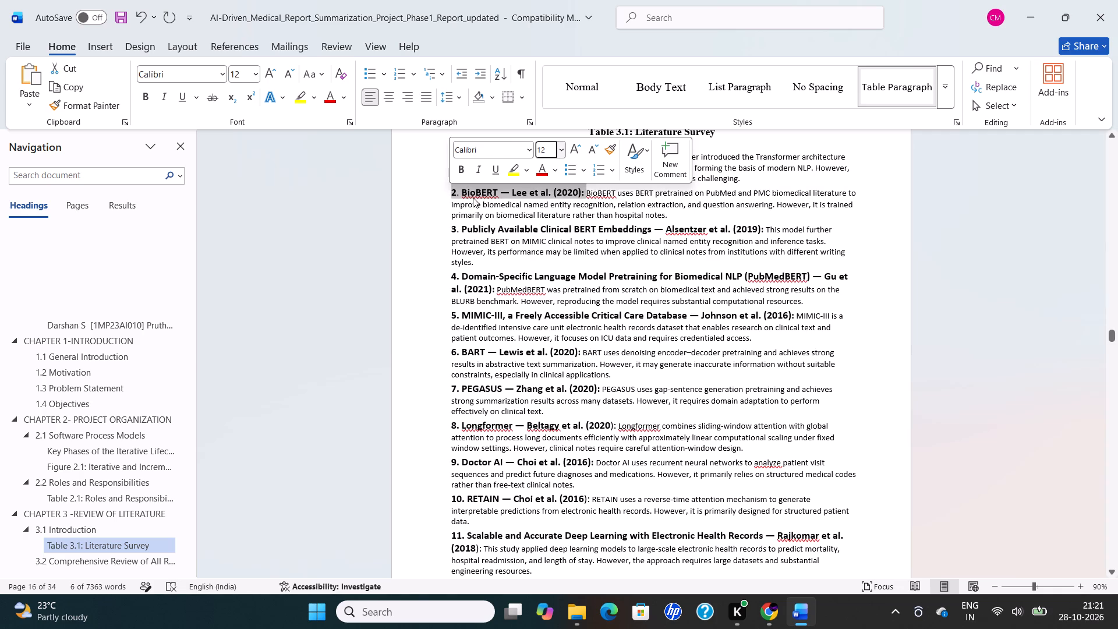
pyautogui.click(416, 188)
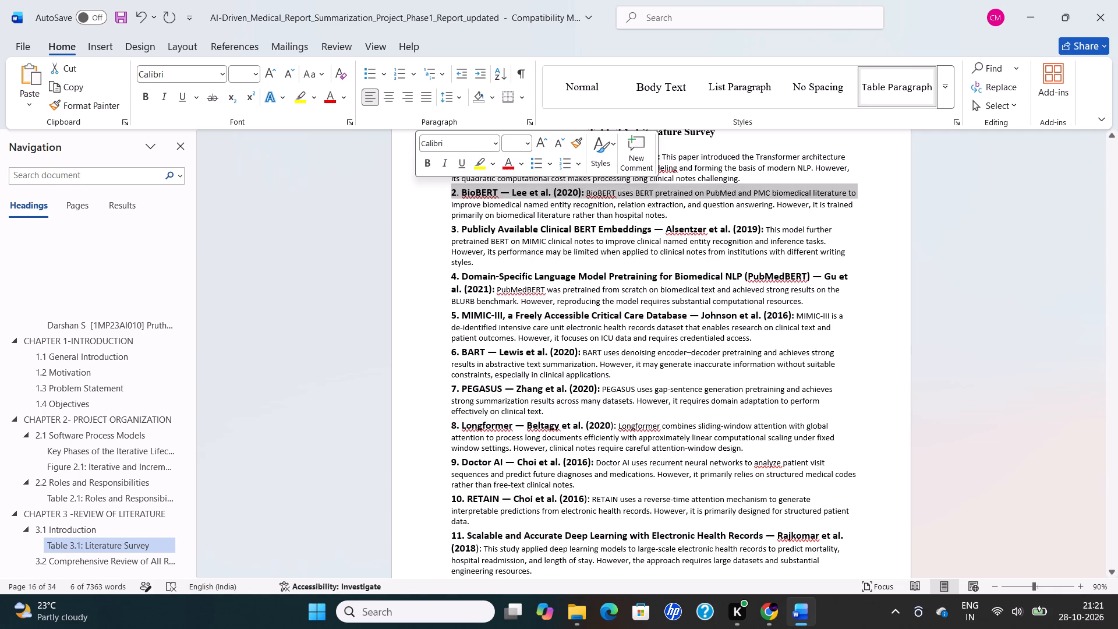
# Set the entry 1 heading, "Attention Is All You Need — Vaswani et al. (2017)", with its number, to font size 12.
pyautogui.click(659, 149)
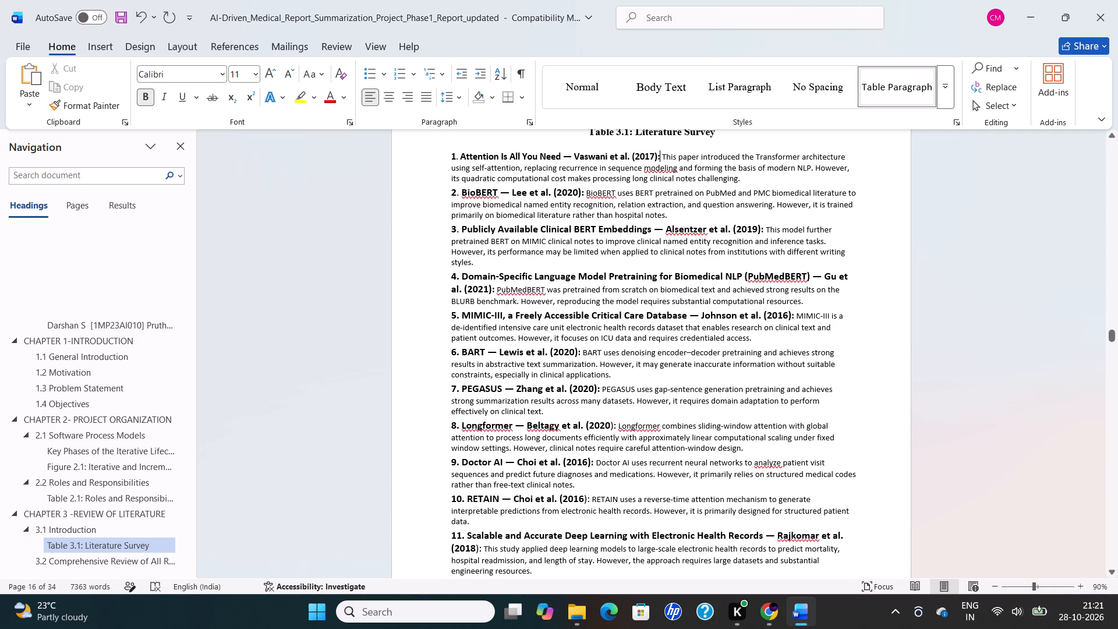
pyautogui.moveTo(660, 161); pyautogui.dragTo(457, 152)
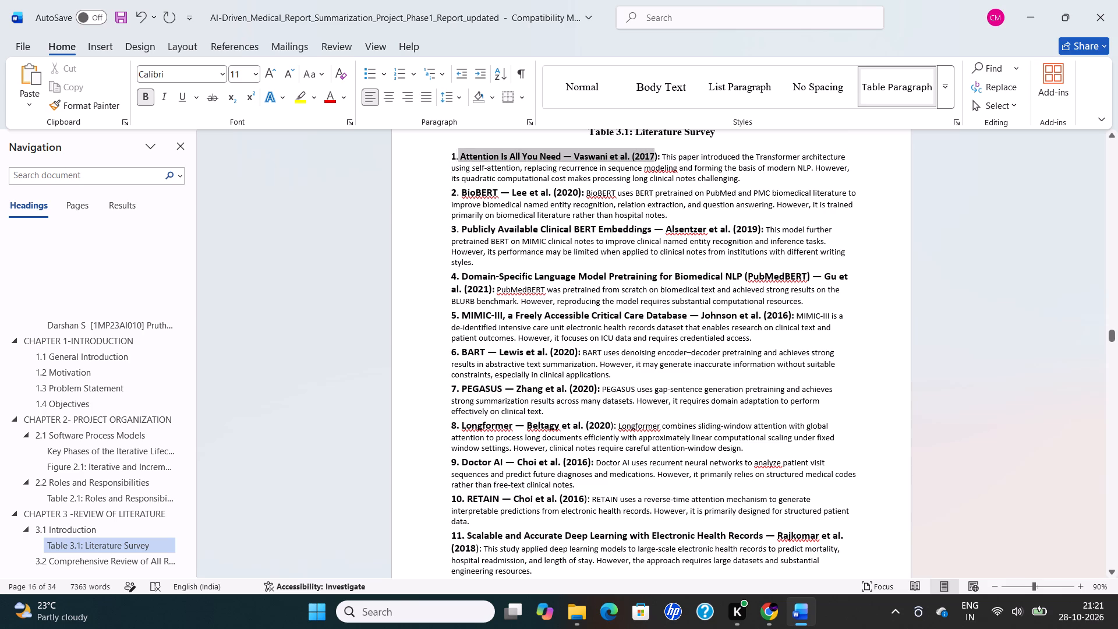
pyautogui.moveTo(457, 152); pyautogui.dragTo(452, 149)
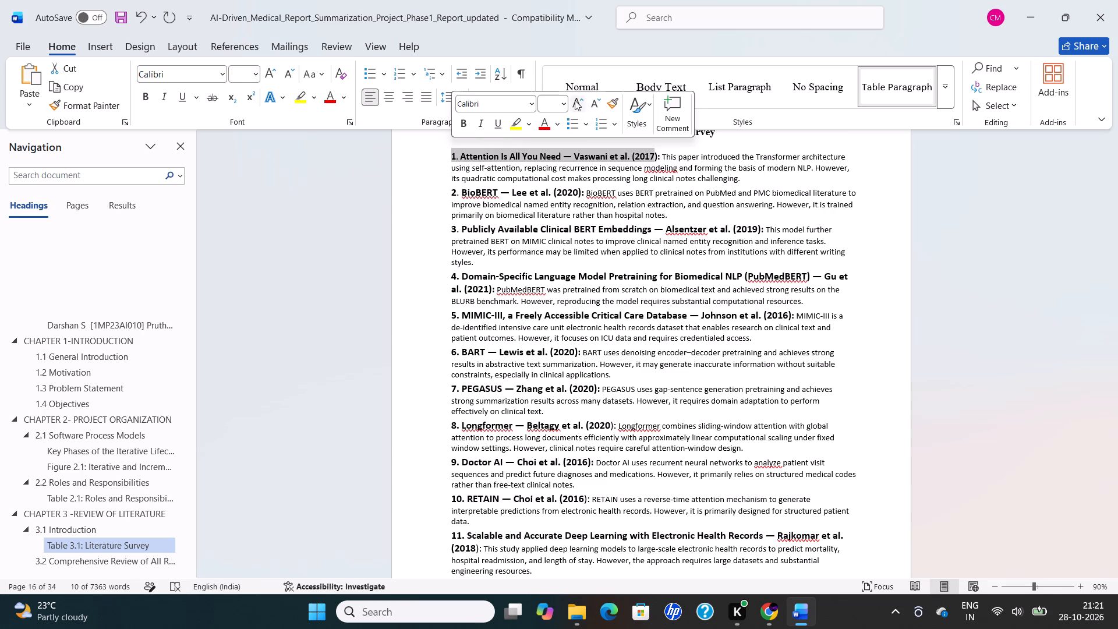
pyautogui.click(566, 97)
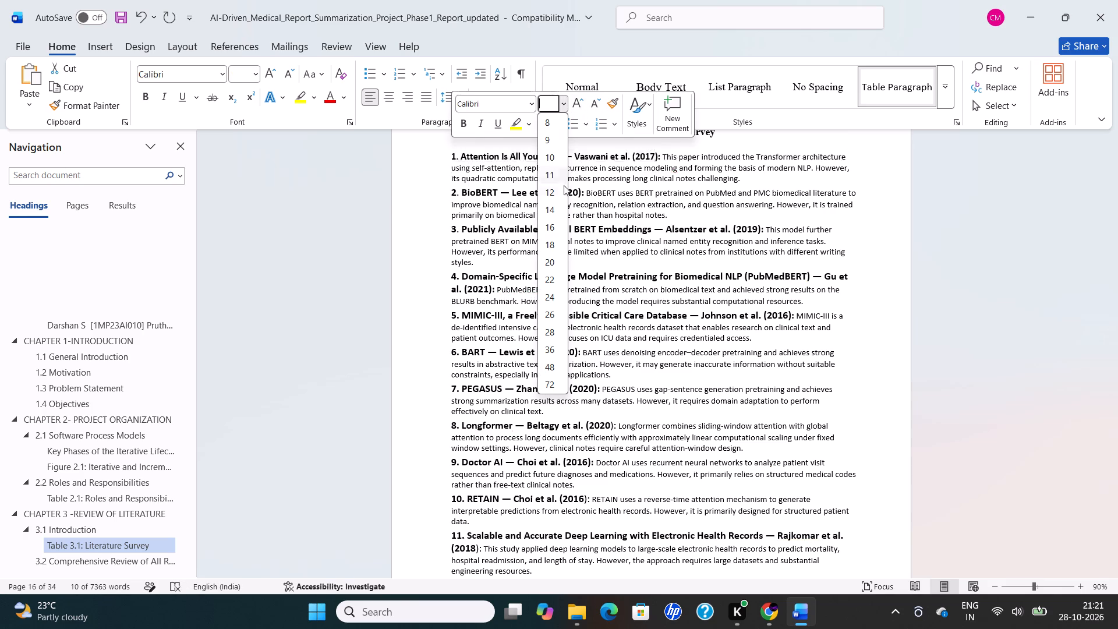
pyautogui.click(556, 191)
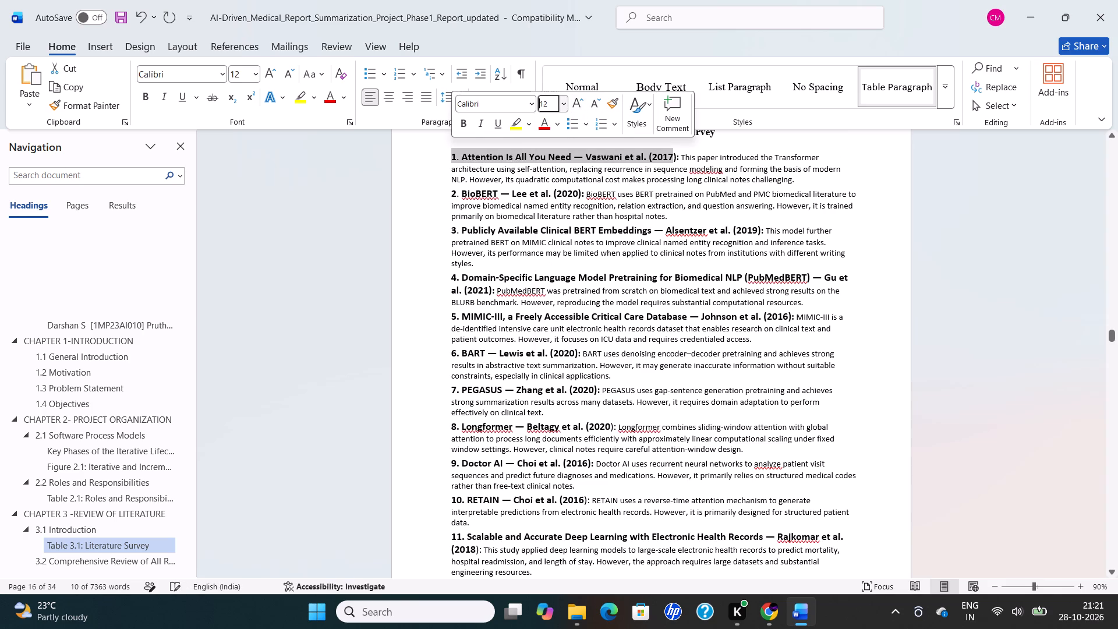
pyautogui.click(421, 197)
# Review the Literature Survey entries and section 3.2, Comprehensive Review of All Related Works, for consistent headings and layout.
pyautogui.scroll(1, 421, 197)
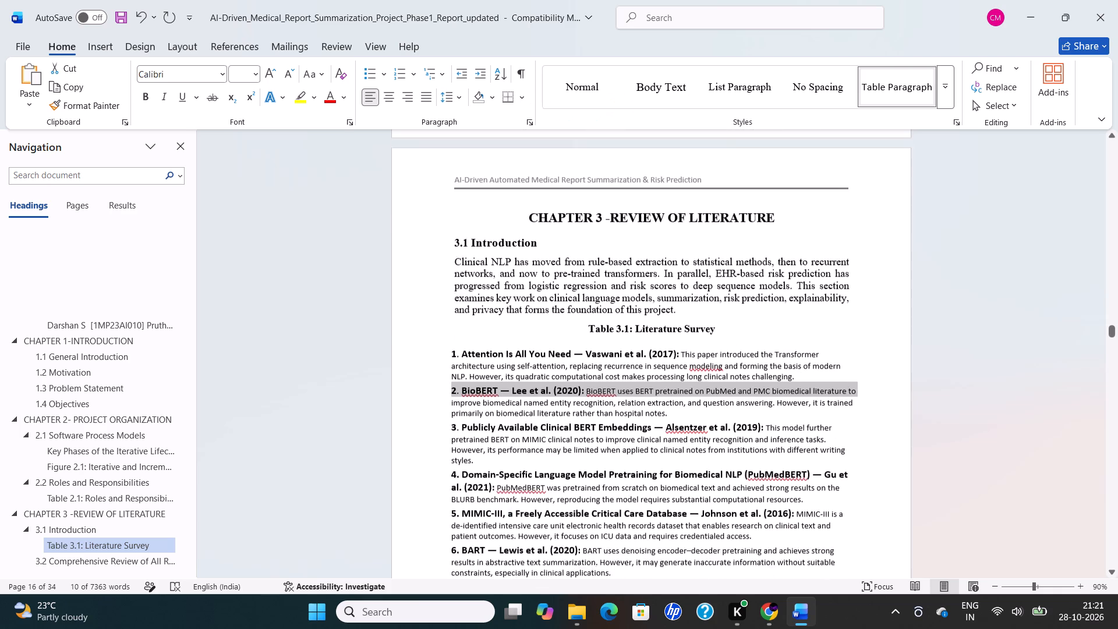
pyautogui.scroll(1, 421, 197)
pyautogui.scroll(-6, 421, 197)
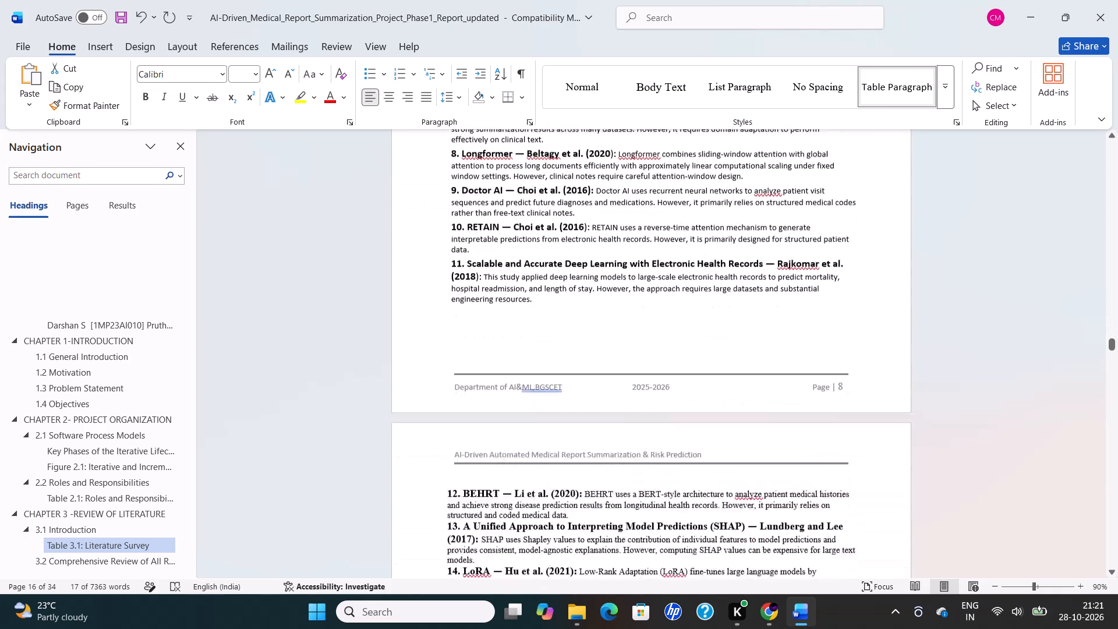
pyautogui.scroll(-4, 421, 197)
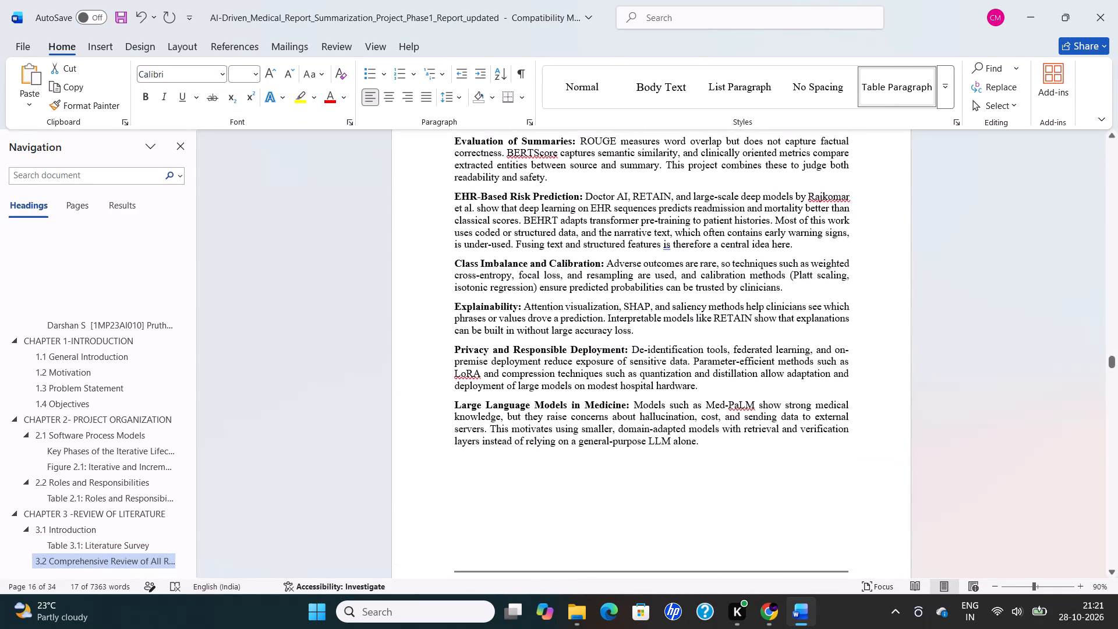
pyautogui.scroll(4, 421, 197)
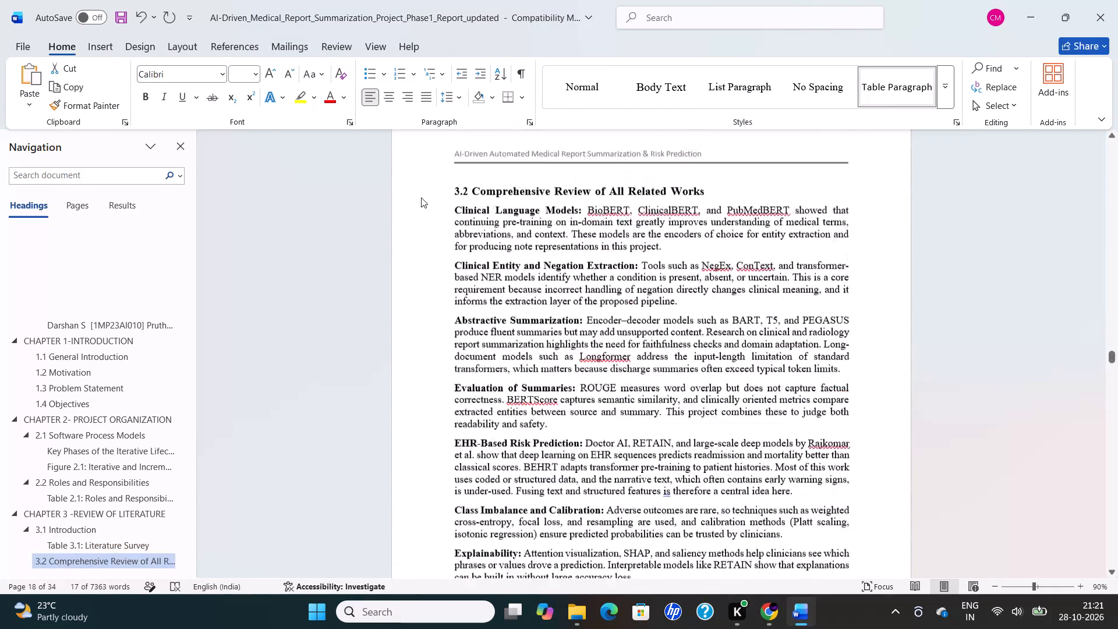
pyautogui.scroll(3, 421, 197)
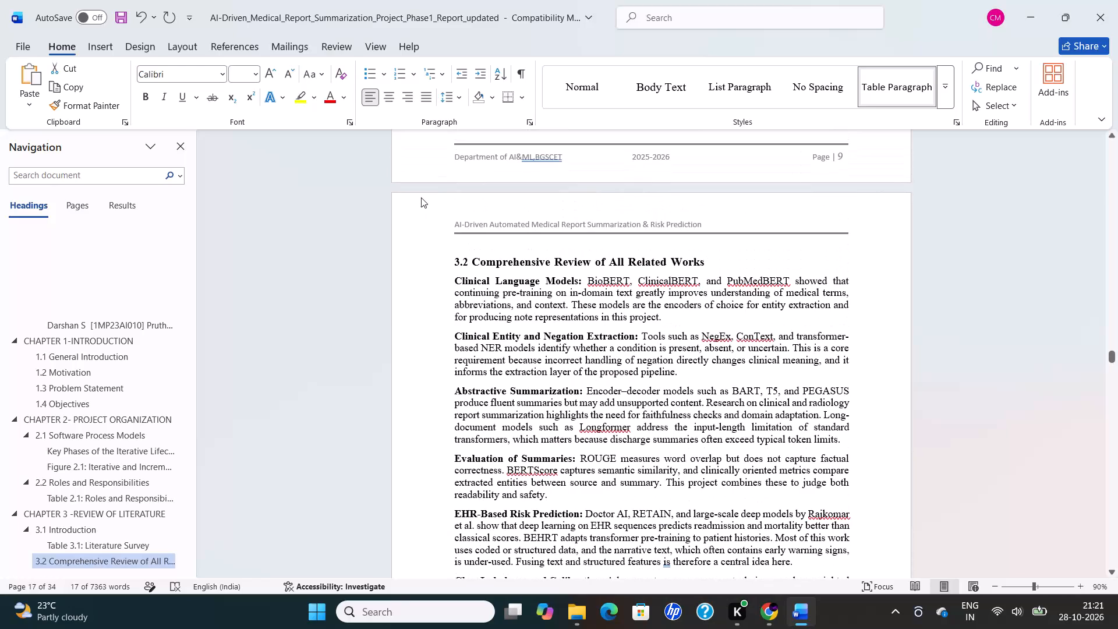
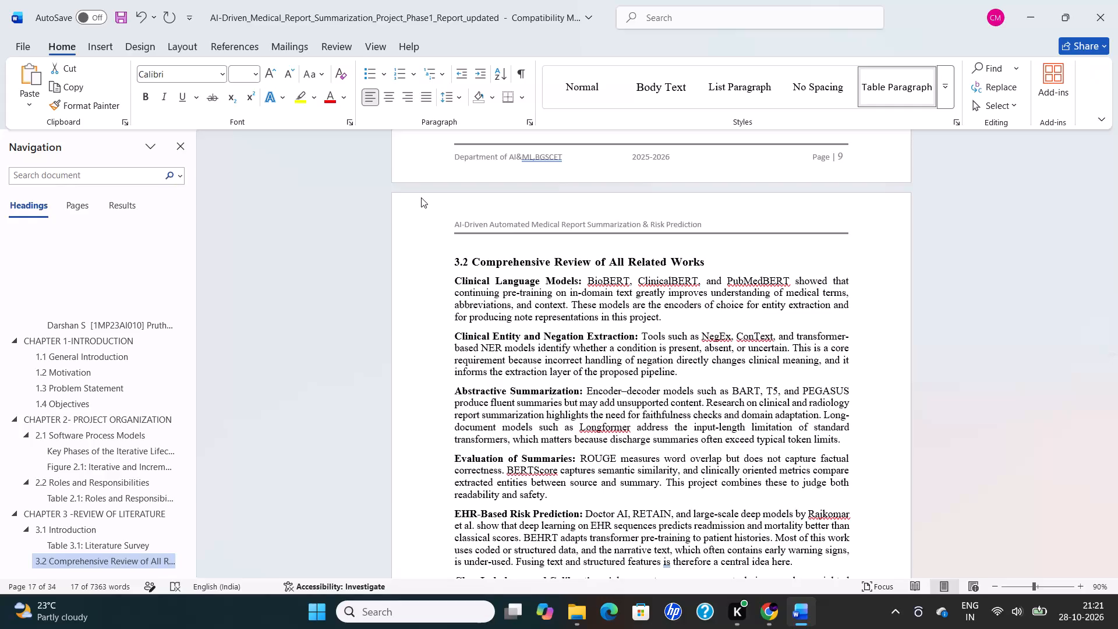
# Review the report's layout from section 3.2 to section 5.1 Product Overview, and back up to the roles table in section 2.2.
pyautogui.scroll(-2, 421, 197)
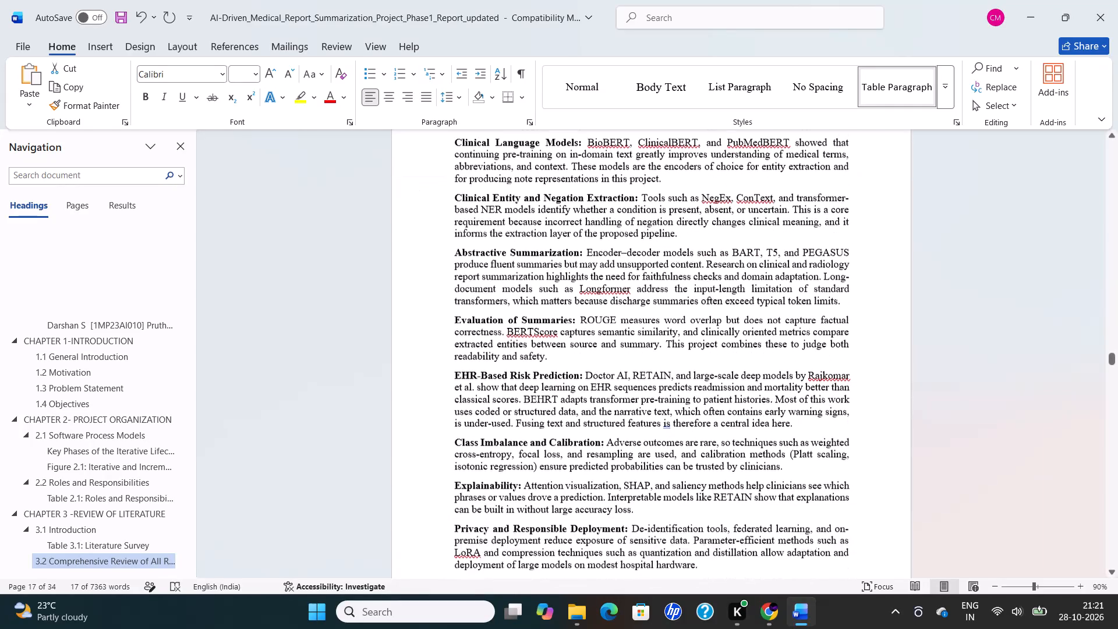
pyautogui.scroll(-3, 421, 197)
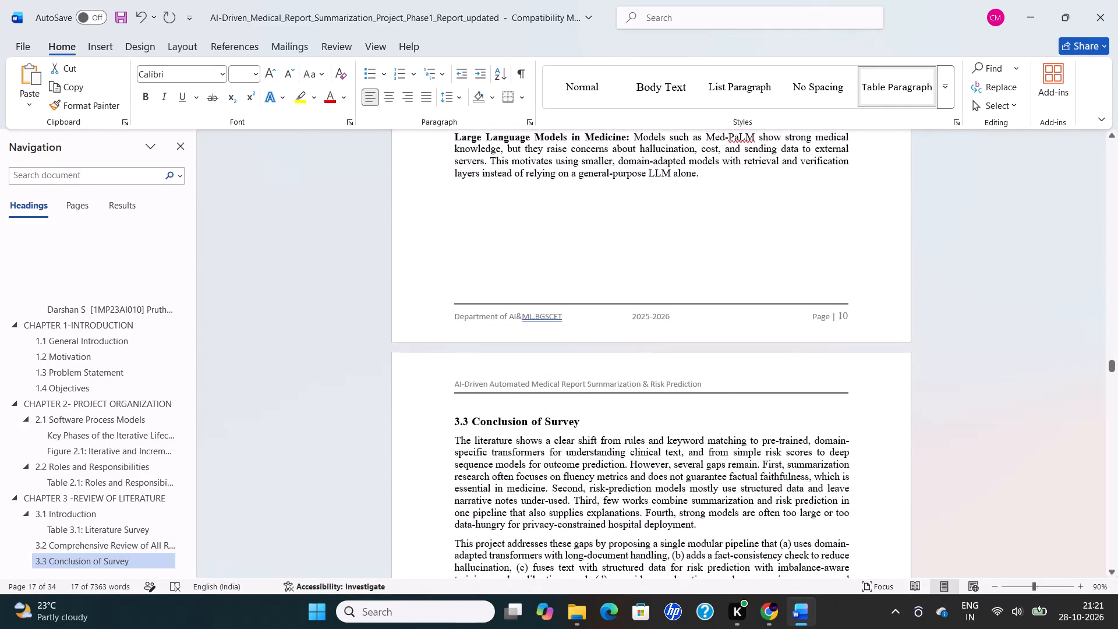
pyautogui.scroll(-6, 421, 197)
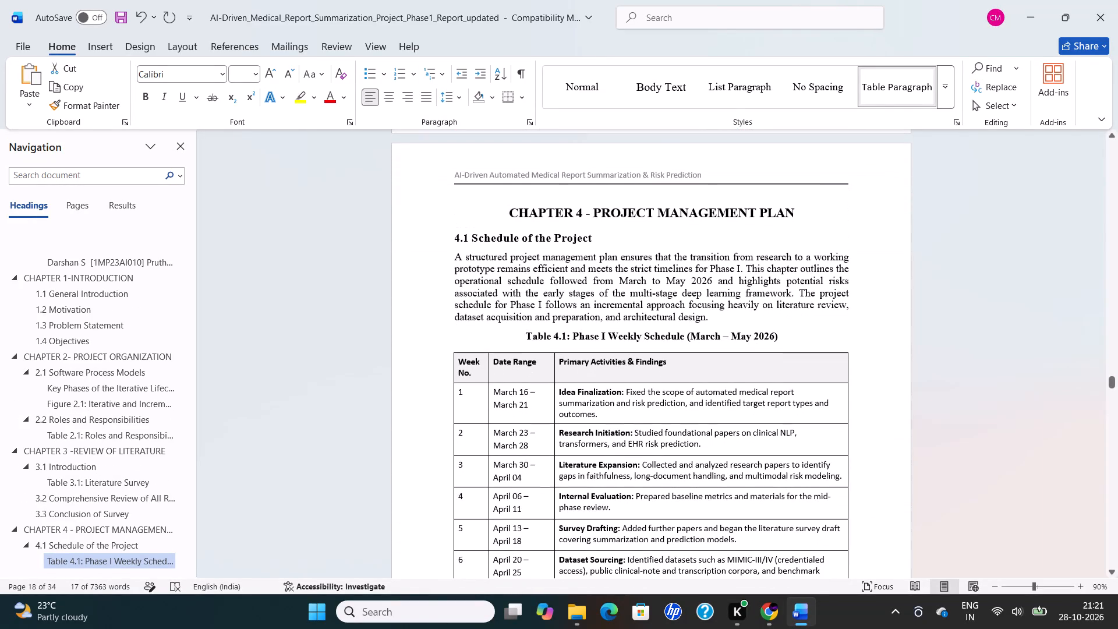
pyautogui.scroll(-1, 421, 197)
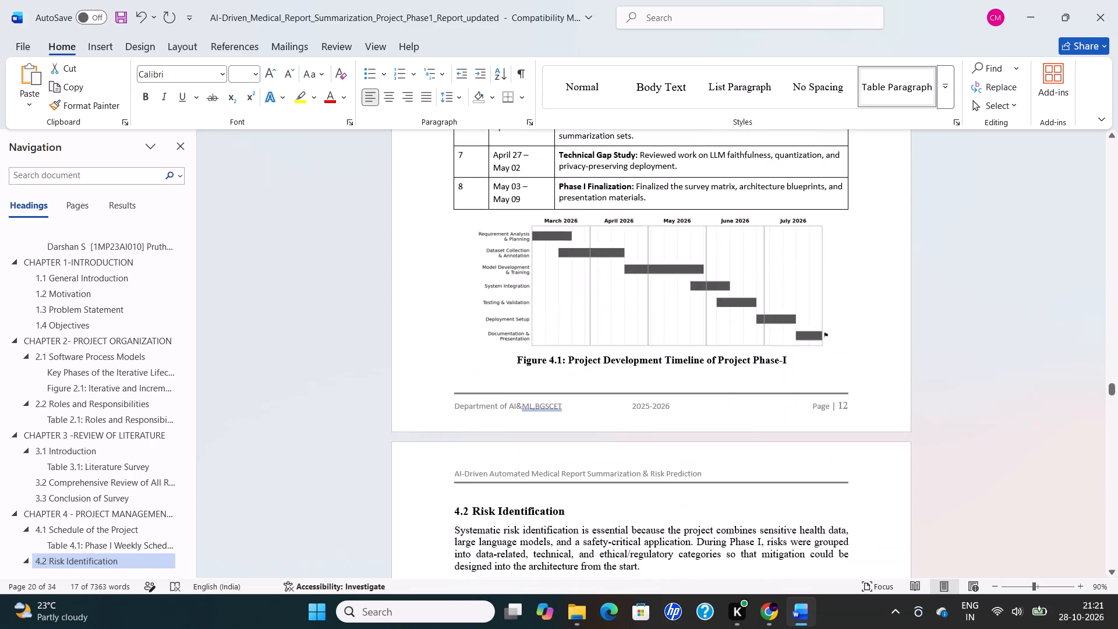
pyautogui.scroll(-1, 421, 197)
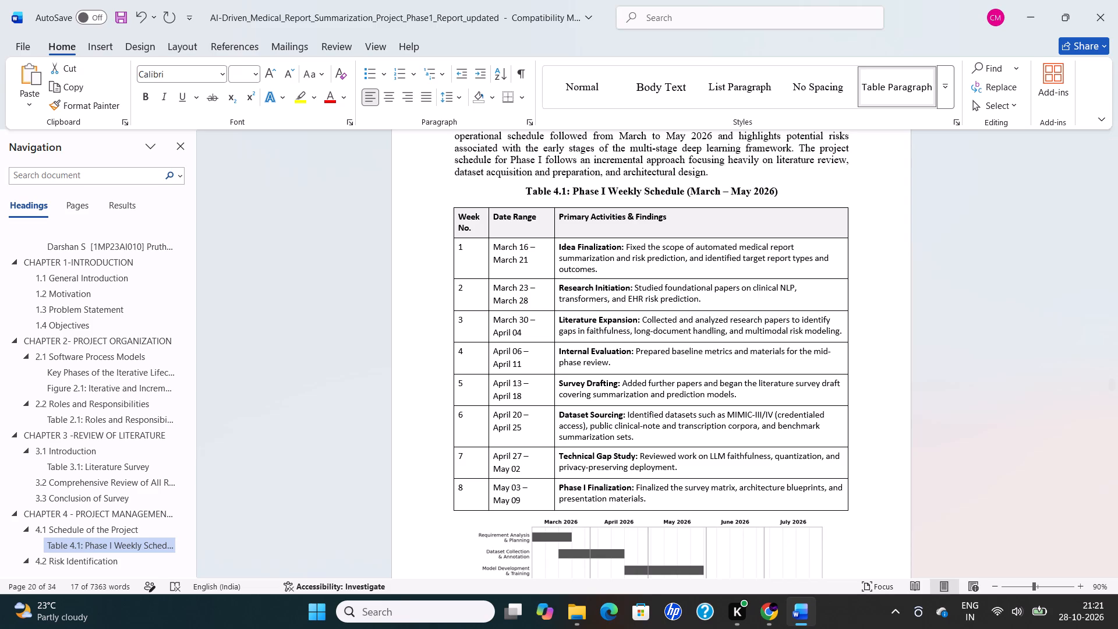
pyautogui.scroll(-4, 421, 197)
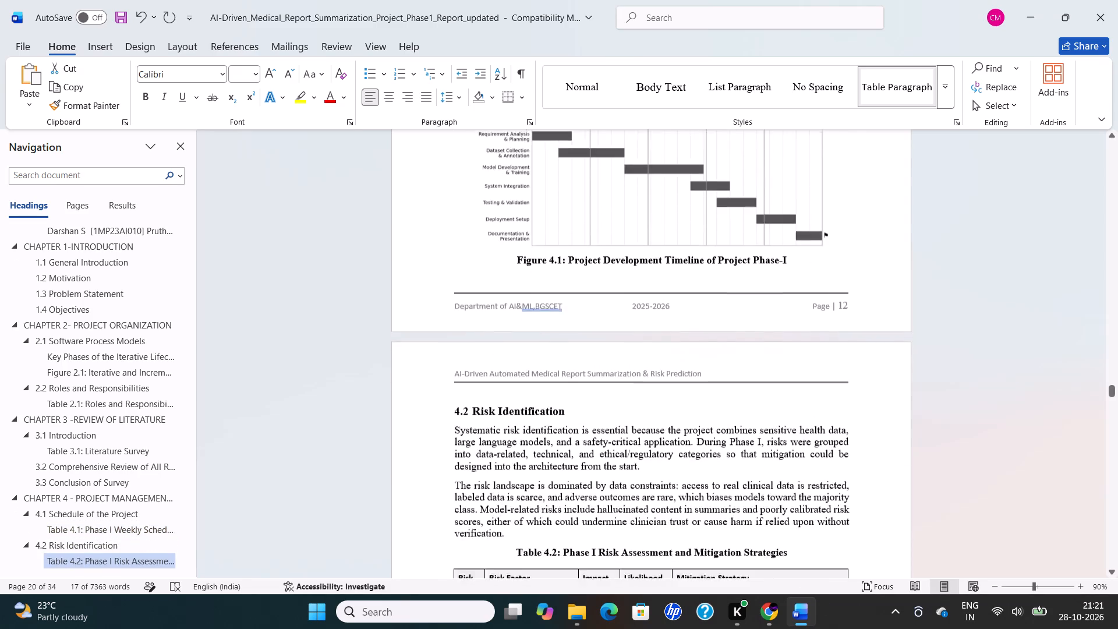
pyautogui.scroll(-3, 421, 197)
pyautogui.scroll(1, 421, 197)
pyautogui.scroll(-1, 421, 197)
pyautogui.scroll(2, 421, 197)
pyautogui.scroll(-3, 421, 197)
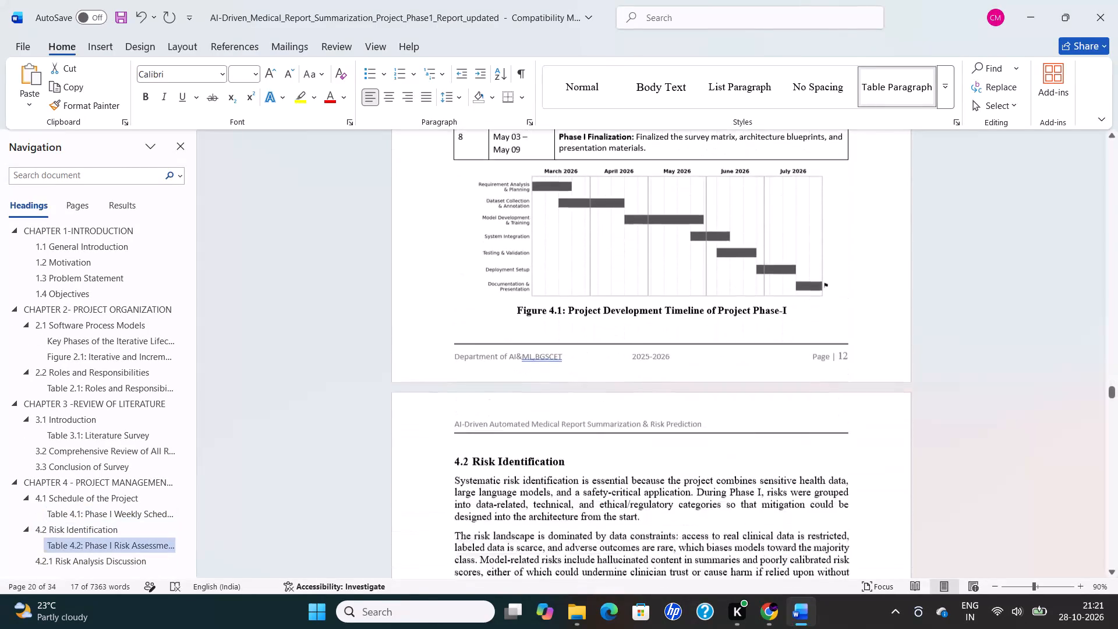
pyautogui.scroll(-4, 421, 197)
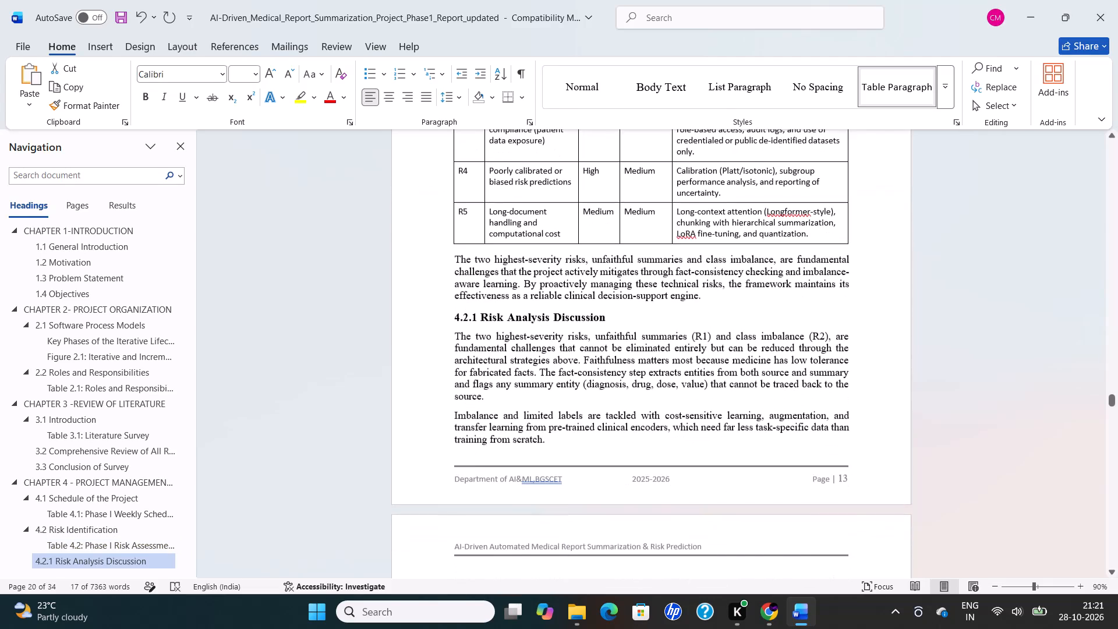
pyautogui.scroll(-5, 421, 197)
pyautogui.scroll(2, 421, 197)
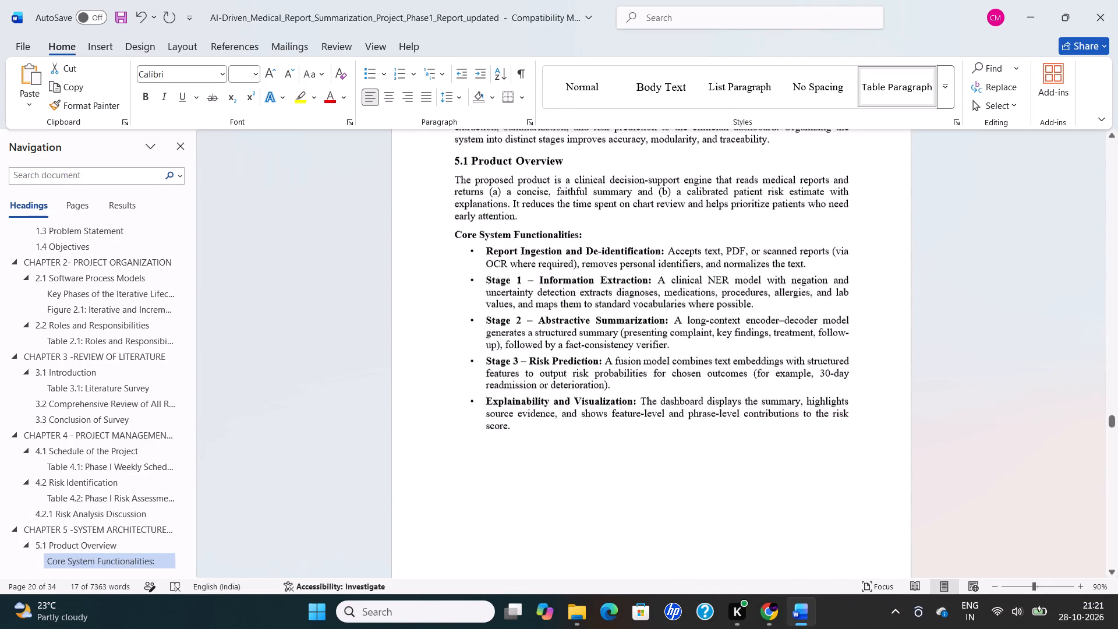
pyautogui.scroll(8, 421, 197)
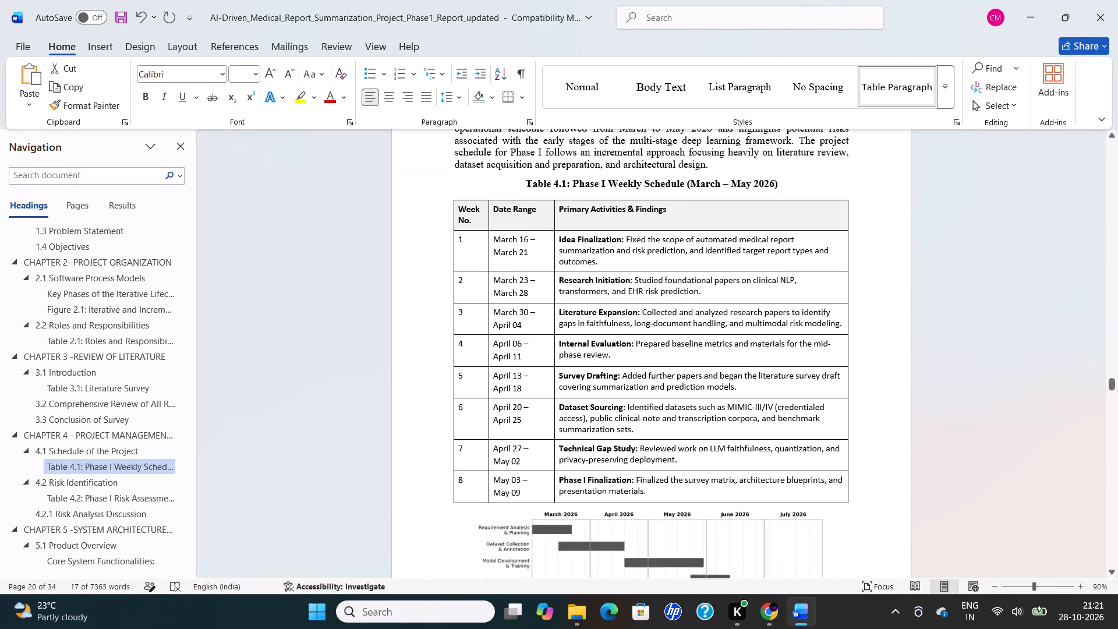
pyautogui.scroll(10, 421, 197)
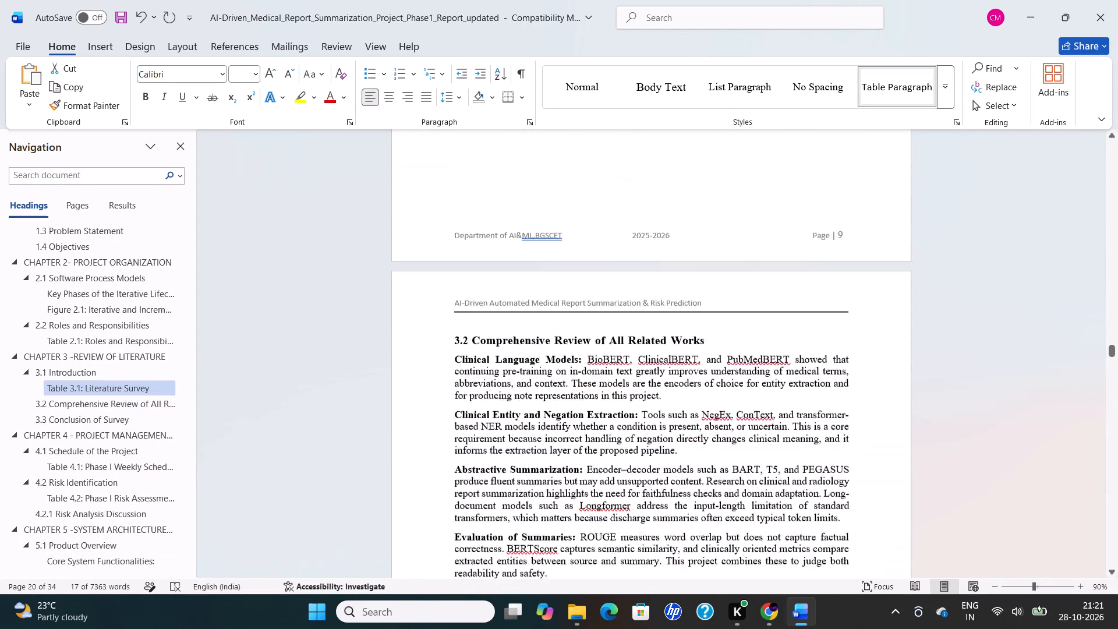
pyautogui.scroll(-3, 421, 197)
pyautogui.scroll(1, 421, 197)
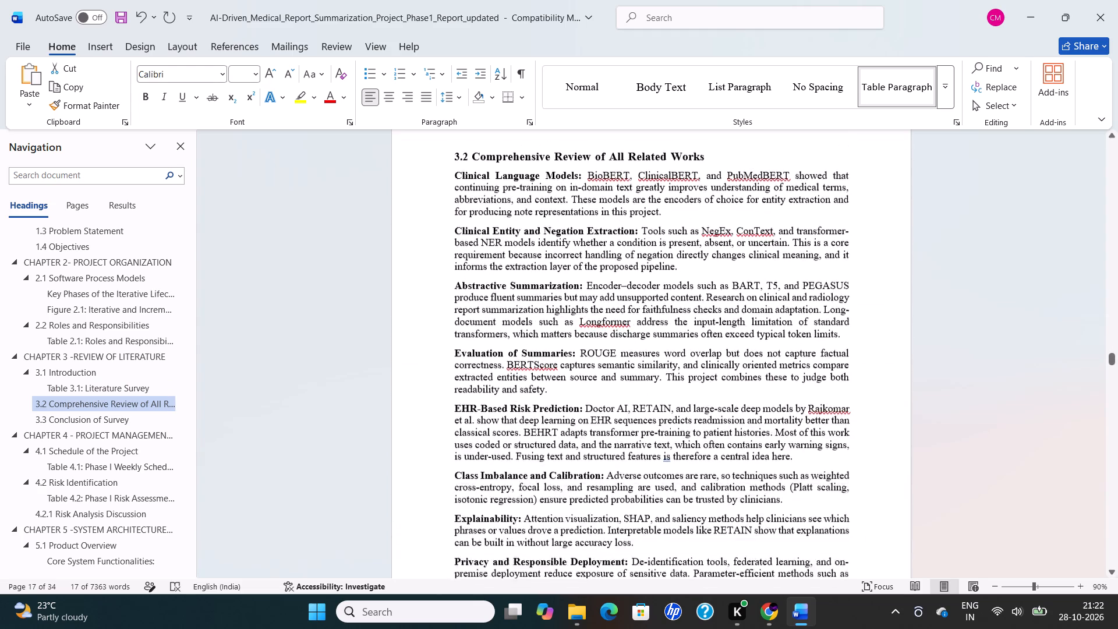
pyautogui.scroll(9, 421, 197)
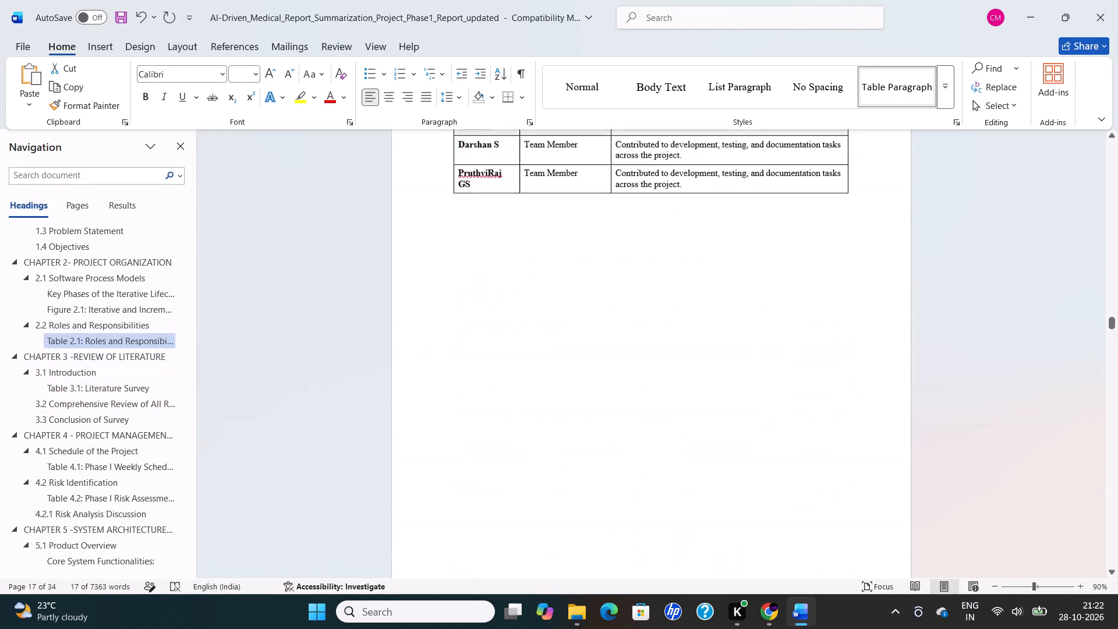
pyautogui.scroll(1, 421, 197)
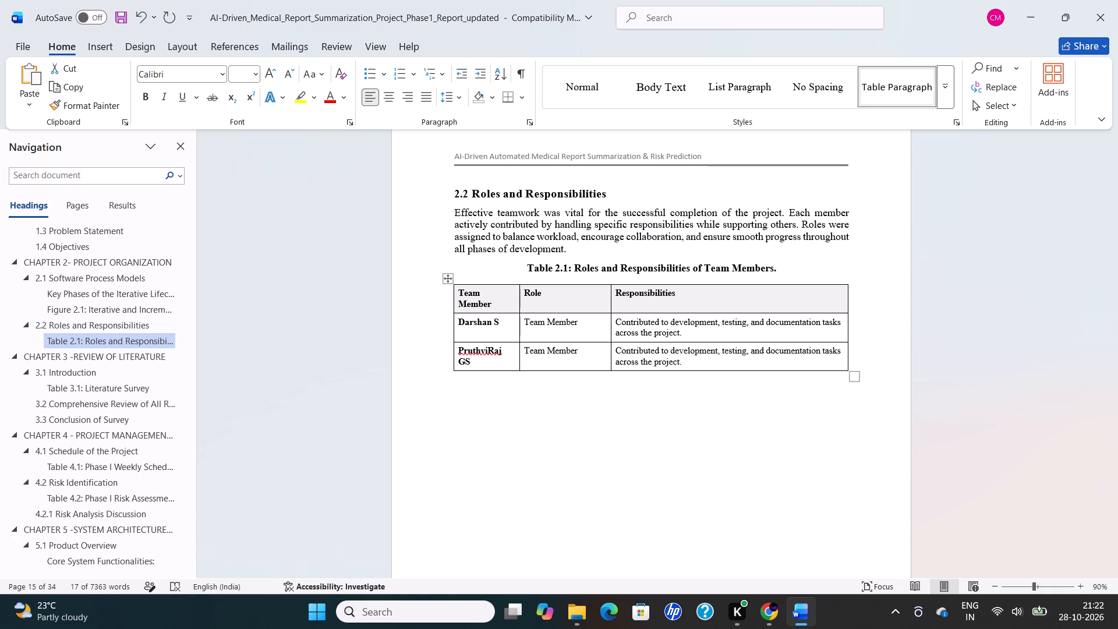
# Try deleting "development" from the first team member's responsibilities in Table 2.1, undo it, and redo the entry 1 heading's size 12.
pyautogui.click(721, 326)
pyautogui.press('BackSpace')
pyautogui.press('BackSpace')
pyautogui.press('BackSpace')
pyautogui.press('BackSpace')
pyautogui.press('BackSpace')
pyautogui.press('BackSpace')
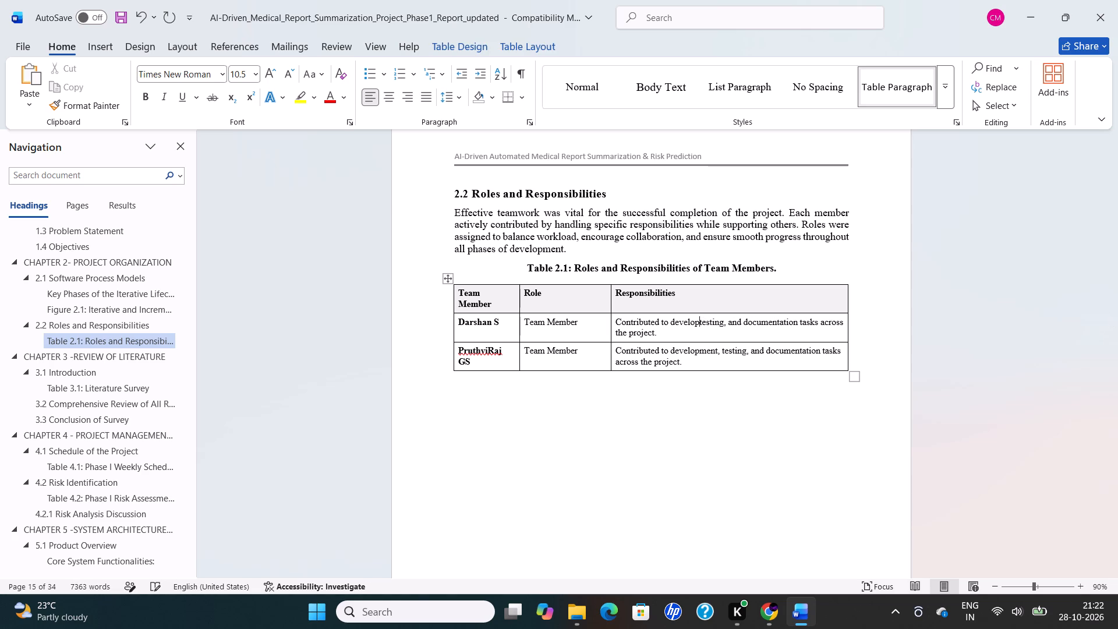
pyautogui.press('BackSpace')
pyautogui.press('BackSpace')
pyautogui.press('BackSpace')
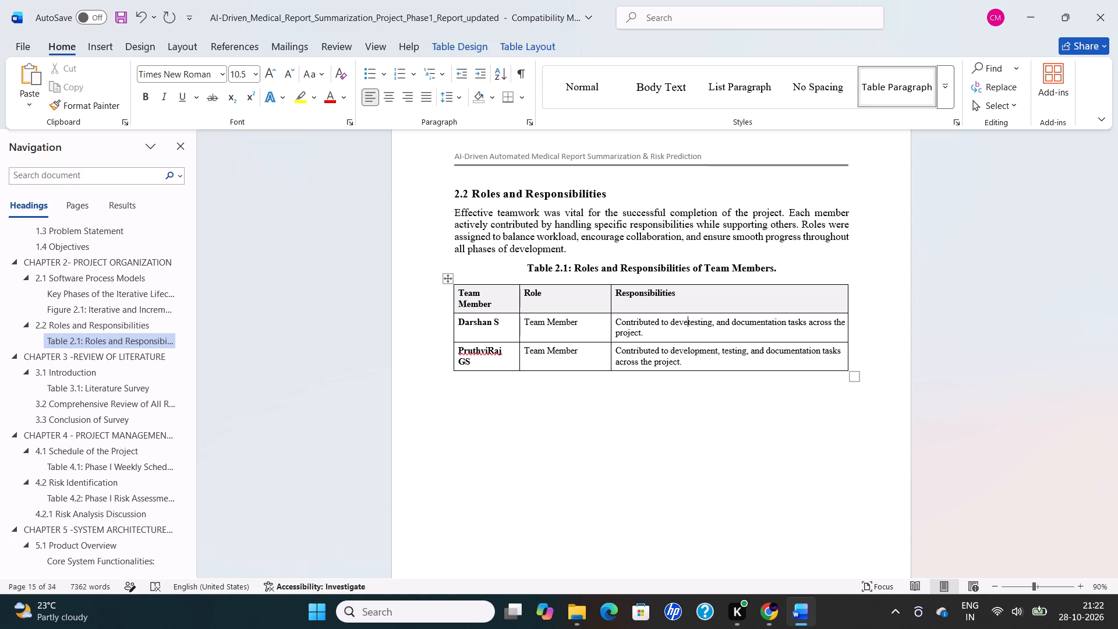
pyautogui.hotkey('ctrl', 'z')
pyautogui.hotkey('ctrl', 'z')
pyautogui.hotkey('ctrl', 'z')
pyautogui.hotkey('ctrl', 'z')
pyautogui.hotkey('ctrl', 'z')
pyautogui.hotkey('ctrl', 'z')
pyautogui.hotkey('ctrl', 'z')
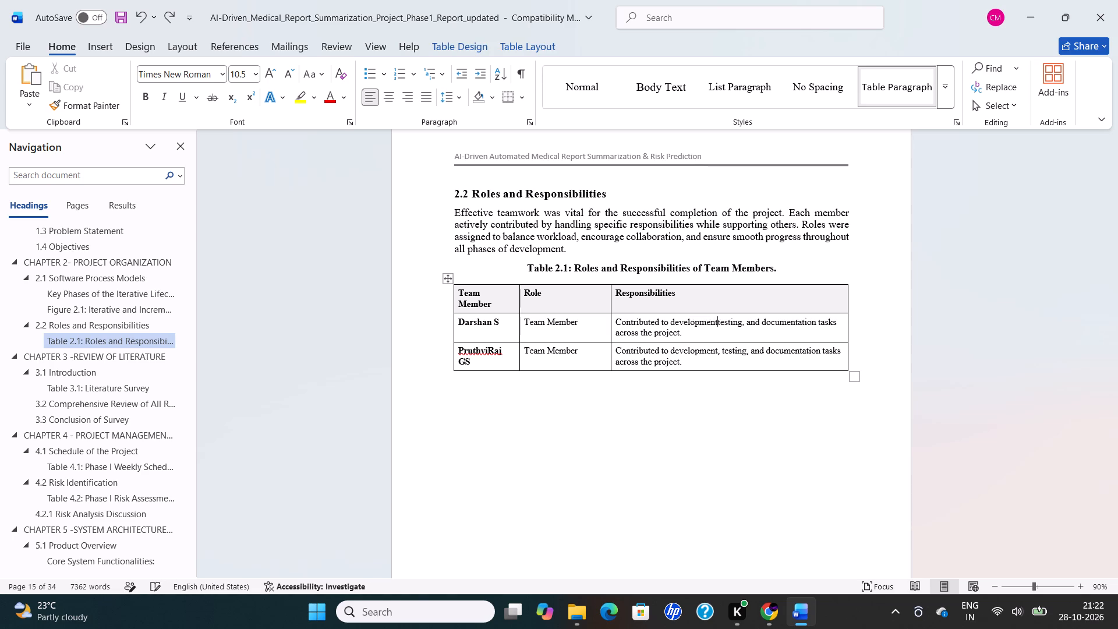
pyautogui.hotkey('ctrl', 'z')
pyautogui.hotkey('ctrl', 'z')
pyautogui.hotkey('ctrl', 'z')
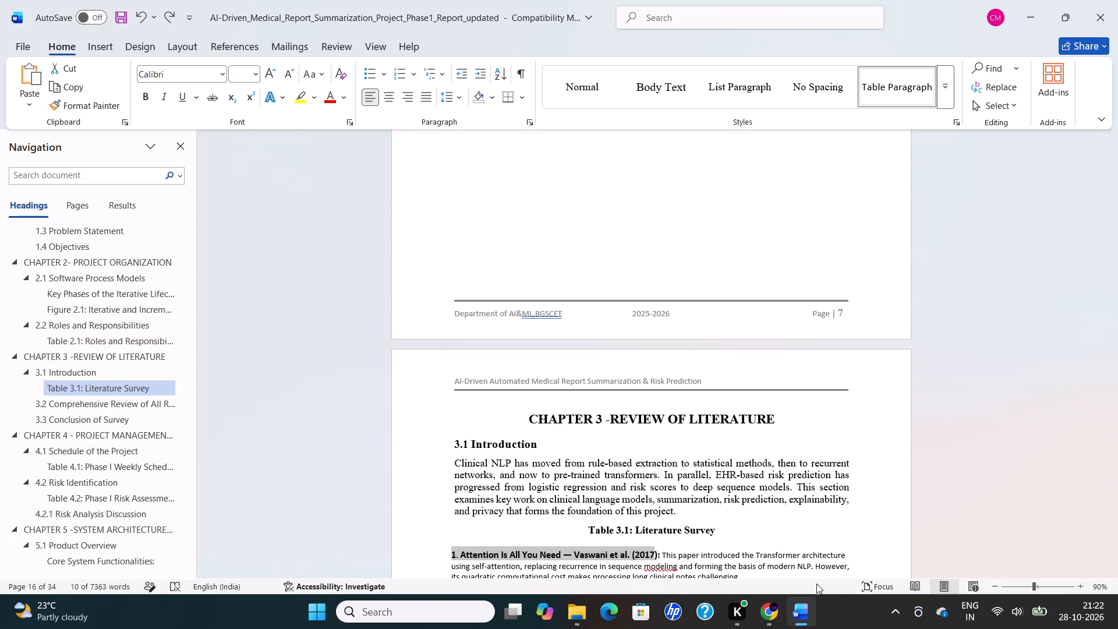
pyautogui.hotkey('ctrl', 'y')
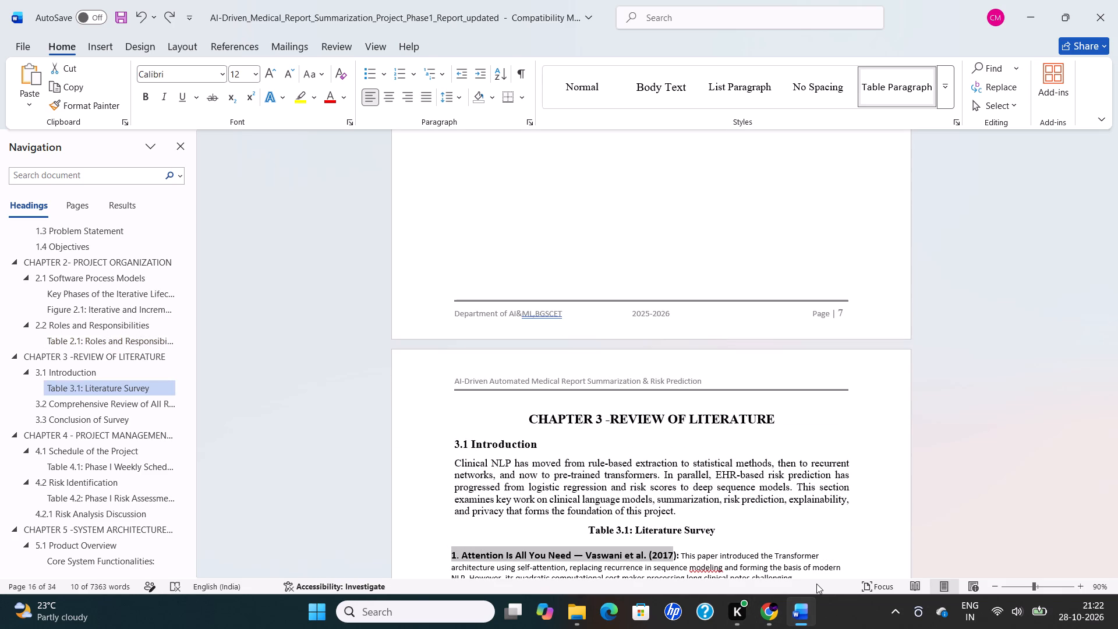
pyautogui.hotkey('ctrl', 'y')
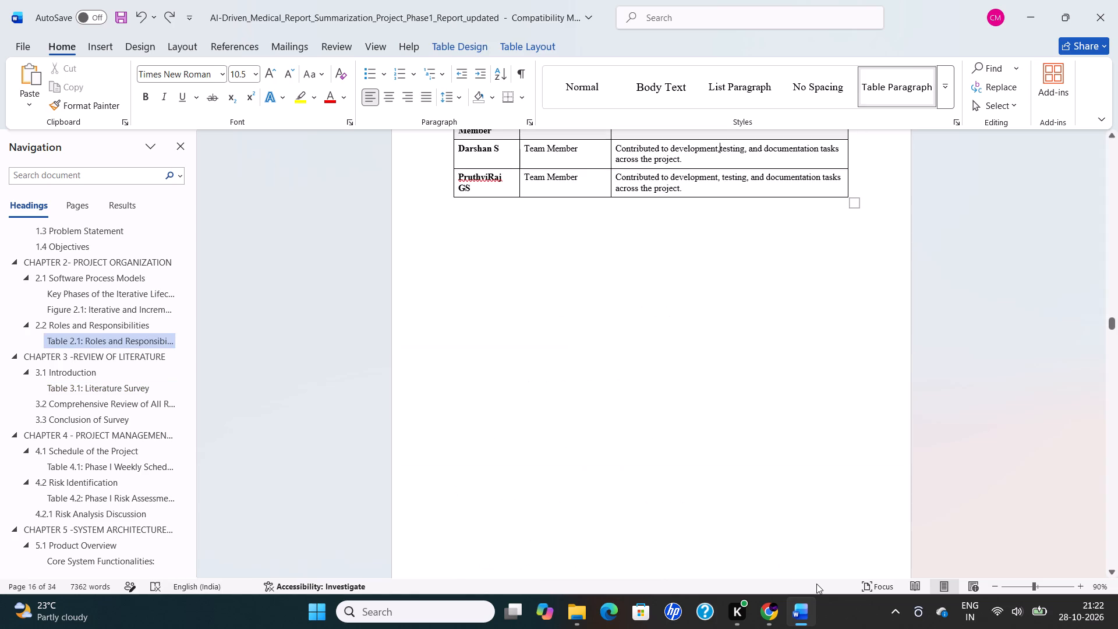
# Shorten the first team member's responsibilities in Table 2.1 to "Contributed to development.".
pyautogui.scroll(2, 816, 584)
pyautogui.click(765, 151)
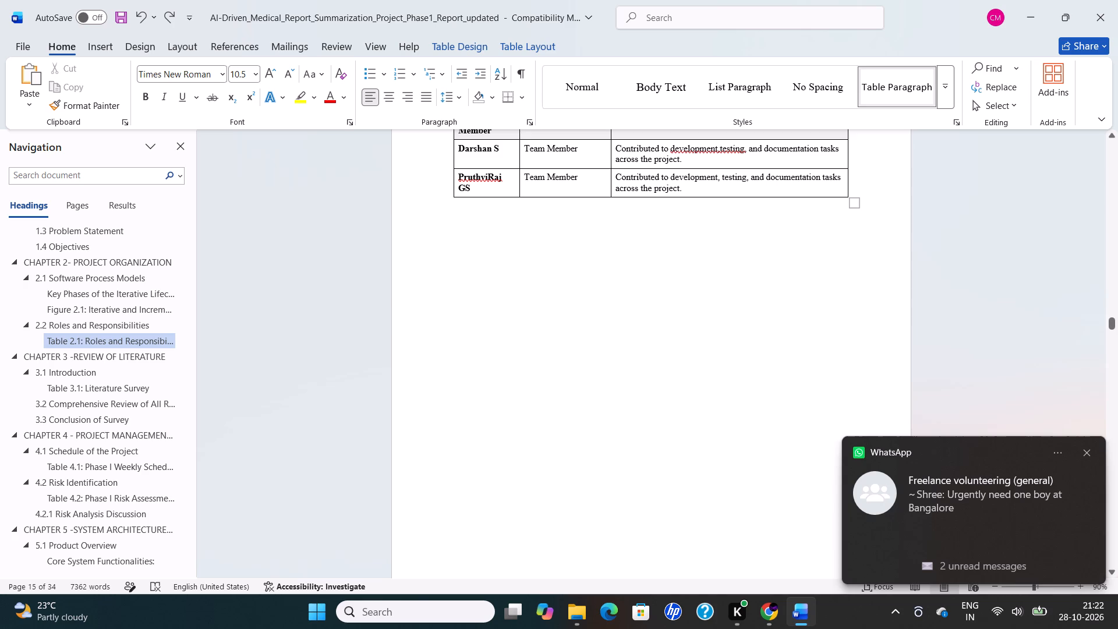
pyautogui.moveTo(719, 149); pyautogui.dragTo(723, 172)
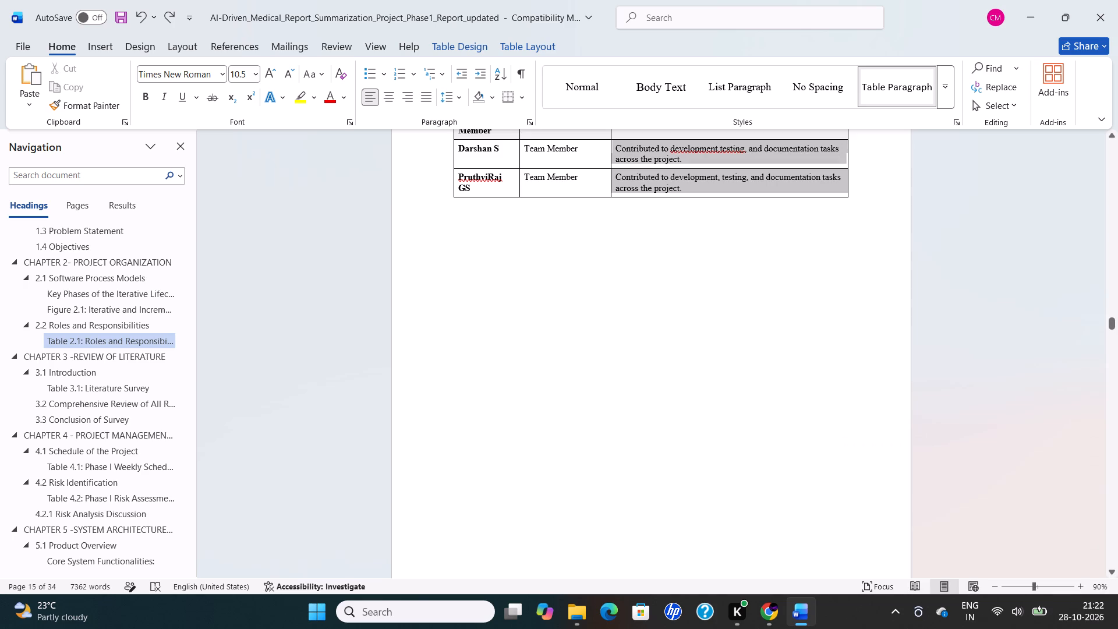
pyautogui.moveTo(723, 172); pyautogui.dragTo(755, 147)
pyautogui.moveTo(755, 147); pyautogui.dragTo(755, 149)
pyautogui.click(728, 161)
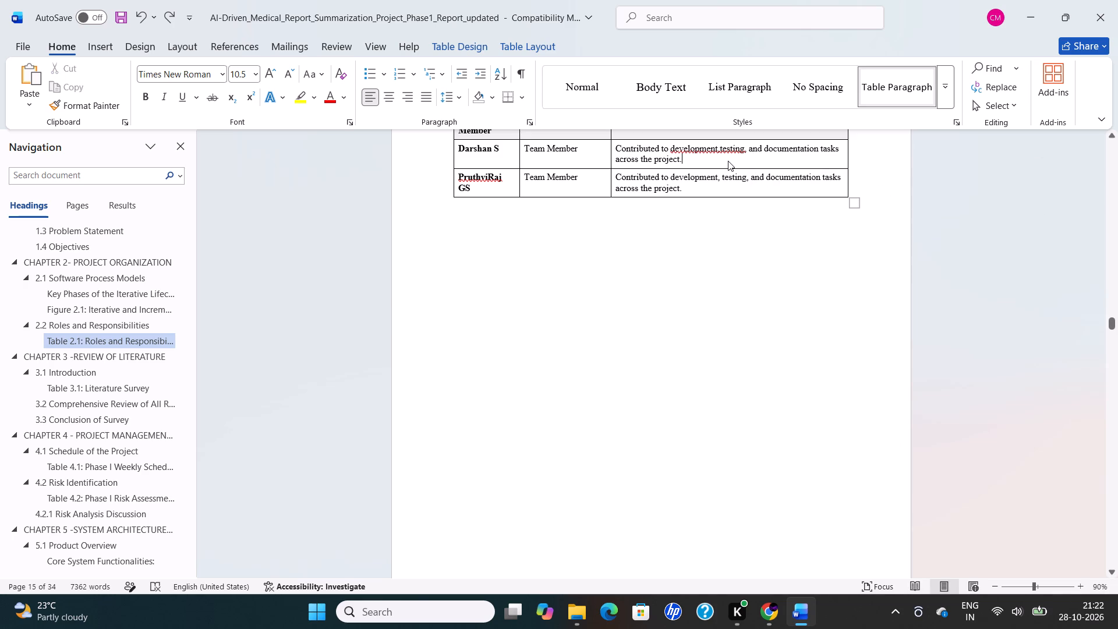
pyautogui.press('\\')
pyautogui.press('BackSpace')
pyautogui.press('BackSpace')
pyautogui.press('BackSpace')
pyautogui.press('BackSpace')
pyautogui.press('BackSpace')
pyautogui.press('BackSpace')
pyautogui.press('BackSpace')
pyautogui.press('BackSpace')
pyautogui.press('BackSpace')
pyautogui.press('BackSpace')
pyautogui.press('BackSpace')
pyautogui.press('BackSpace')
pyautogui.press('BackSpace')
pyautogui.press('BackSpace')
pyautogui.press('BackSpace')
pyautogui.press('BackSpace')
pyautogui.press('BackSpace')
pyautogui.press('BackSpace')
pyautogui.press('BackSpace')
pyautogui.press('BackSpace')
pyautogui.press('BackSpace')
pyautogui.press('BackSpace')
pyautogui.press('BackSpace')
pyautogui.press('BackSpace')
pyautogui.press('BackSpace')
pyautogui.press('BackSpace')
pyautogui.press('BackSpace')
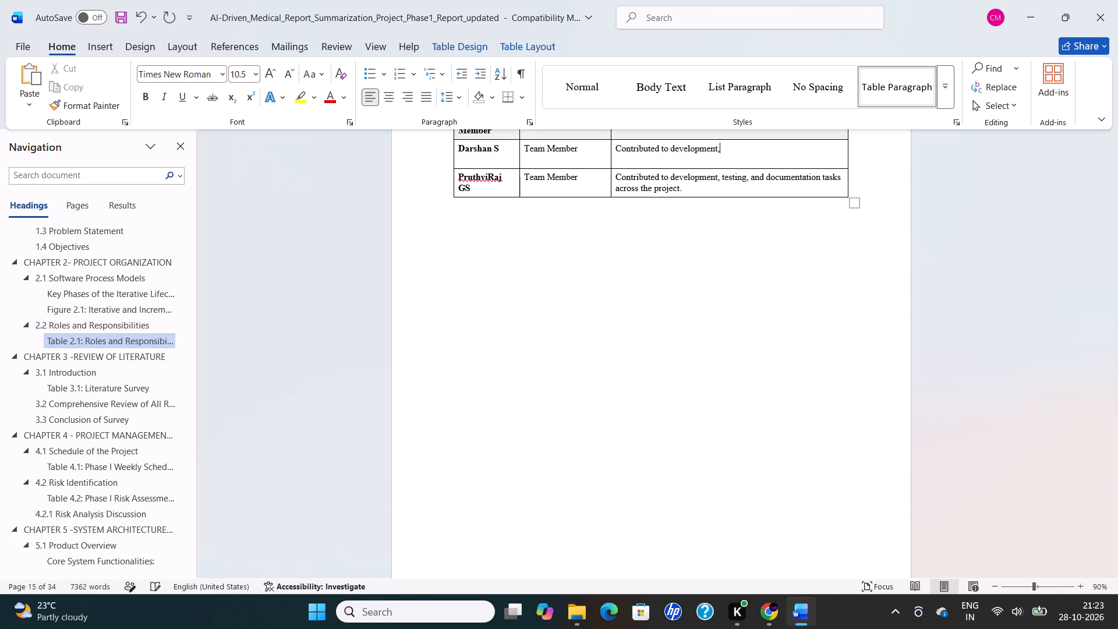
pyautogui.press('BackSpace')
pyautogui.press('.')
# Shorten the second team member's responsibilities in Table 2.1 to "Testing, and documentation tasks across the project.".
pyautogui.click(720, 176)
pyautogui.press('BackSpace')
pyautogui.press('BackSpace')
pyautogui.press('BackSpace')
pyautogui.press('BackSpace')
pyautogui.press('BackSpace')
pyautogui.press('BackSpace')
pyautogui.press('BackSpace')
pyautogui.press('BackSpace')
pyautogui.press('BackSpace')
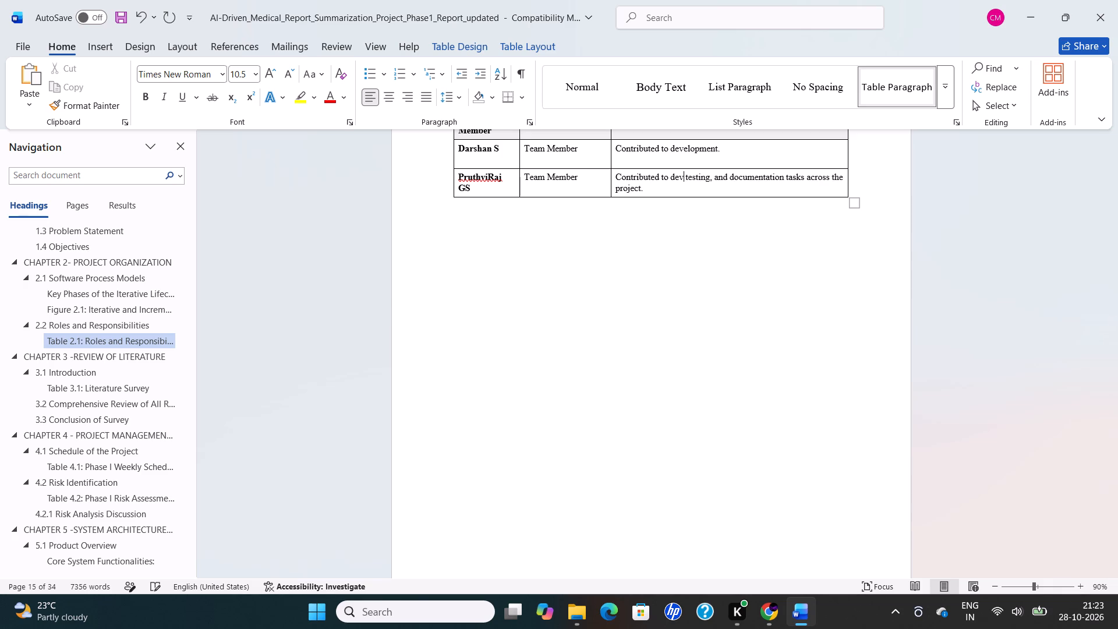
pyautogui.press('BackSpace')
pyautogui.press('BackSpace')
pyautogui.press('BackSpace')
pyautogui.press('BackSpace')
pyautogui.press('BackSpace')
pyautogui.press('BackSpace')
pyautogui.press('BackSpace')
pyautogui.press('BackSpace')
pyautogui.press('BackSpace')
pyautogui.press('BackSpace')
pyautogui.press('BackSpace')
pyautogui.press('BackSpace')
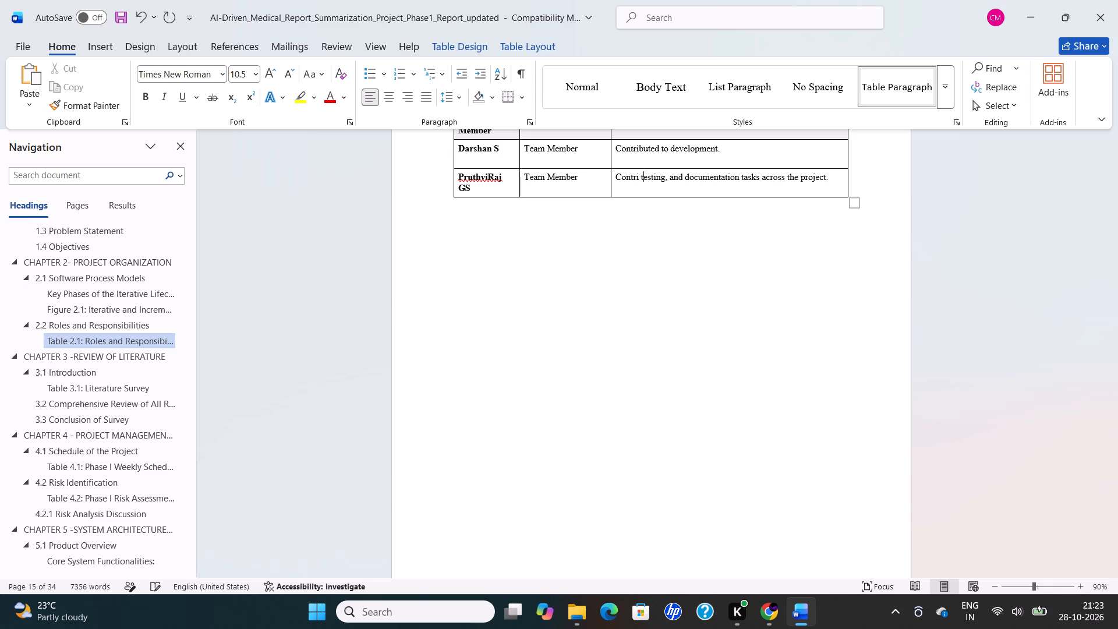
pyautogui.press('BackSpace')
pyautogui.press('BackSpace')
pyautogui.press('BackSpace')
pyautogui.press('BackSpace')
pyautogui.press('BackSpace')
pyautogui.press('BackSpace')
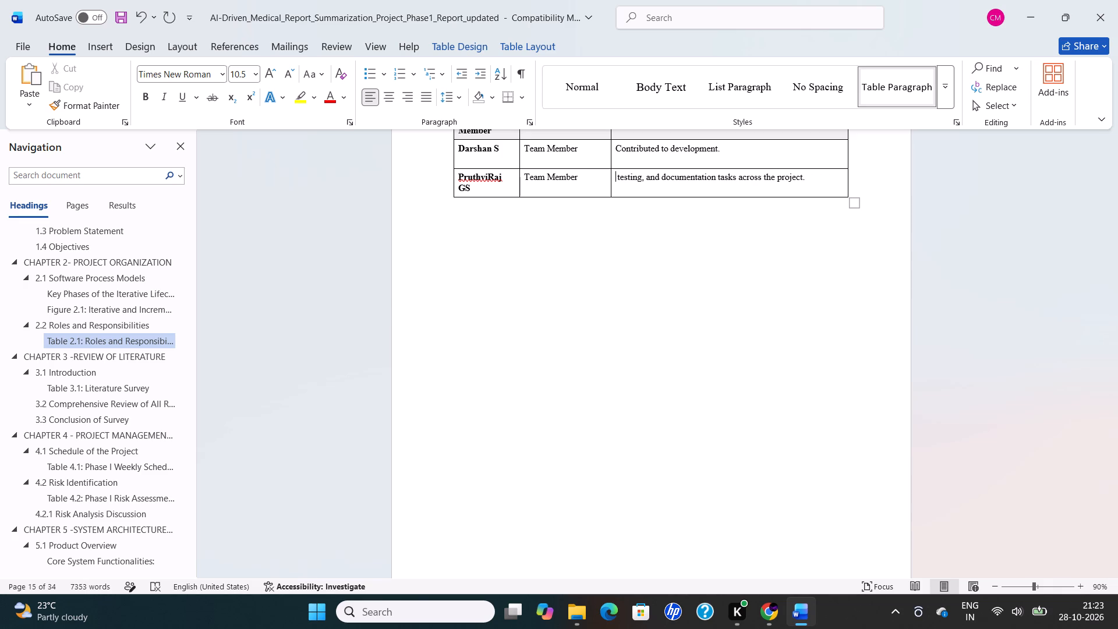
pyautogui.press('Right')
pyautogui.press('Right')
pyautogui.press('BackSpace')
pyautogui.press('BackSpace')
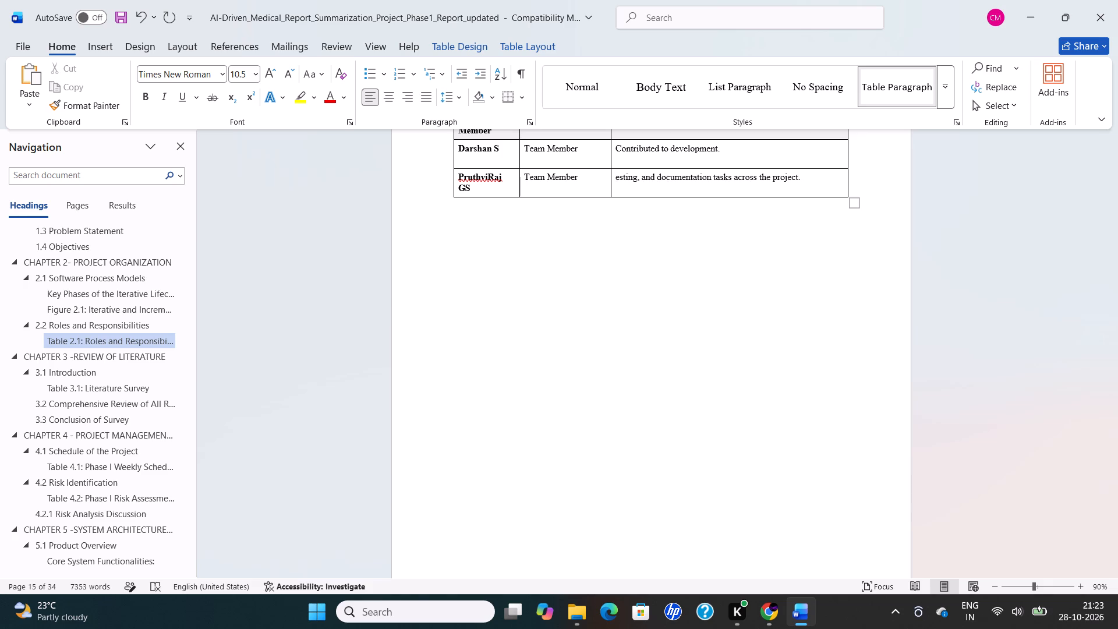
pyautogui.press('t')
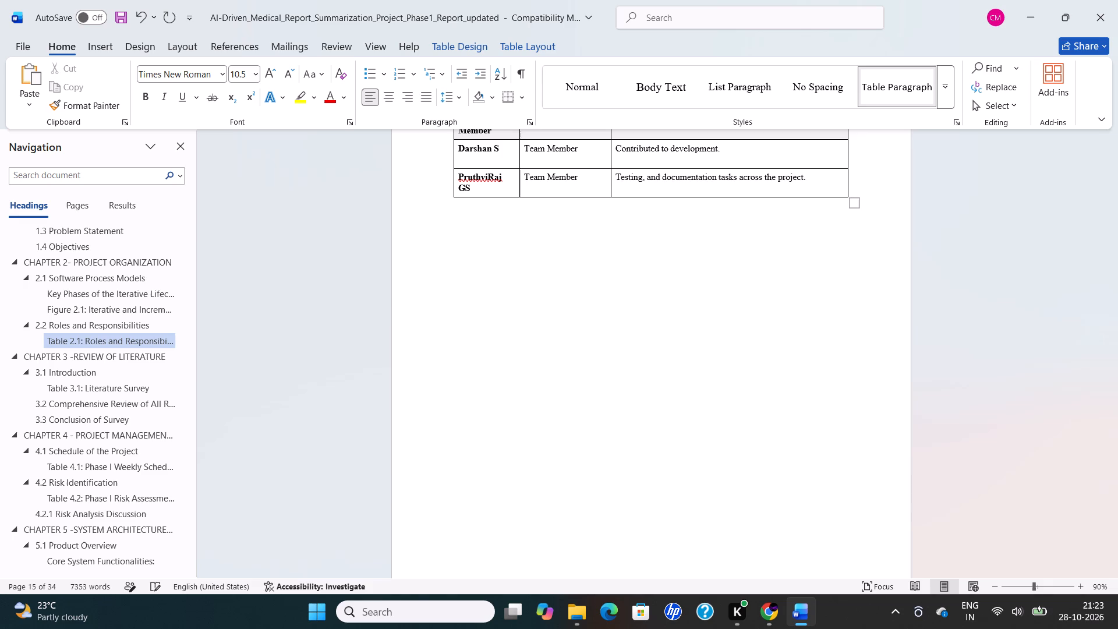
pyautogui.click(314, 299)
# Go back to the start of the report and review the cover page's layout and details.
pyautogui.scroll(11, 476, 380)
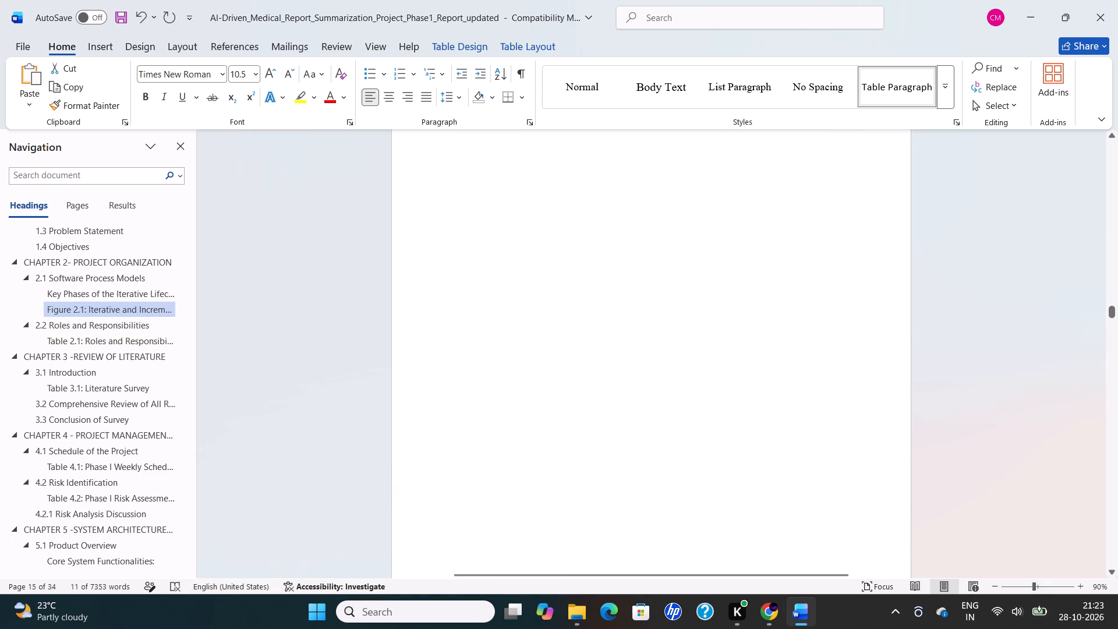
pyautogui.scroll(19, 476, 380)
pyautogui.scroll(4, 476, 380)
pyautogui.scroll(-1, 476, 380)
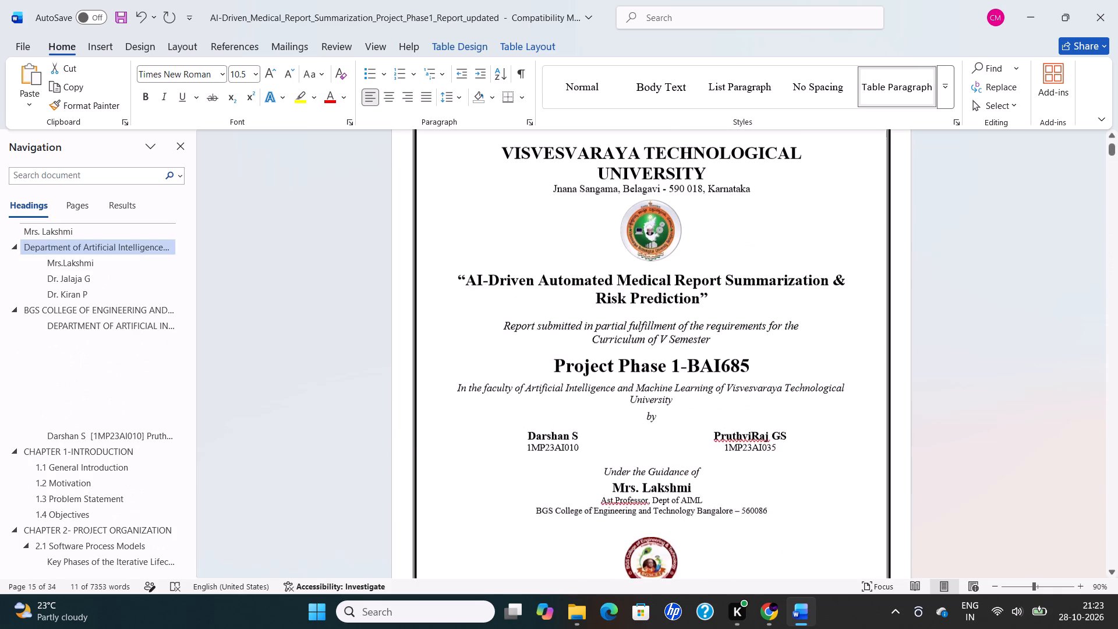
pyautogui.scroll(-2, 476, 380)
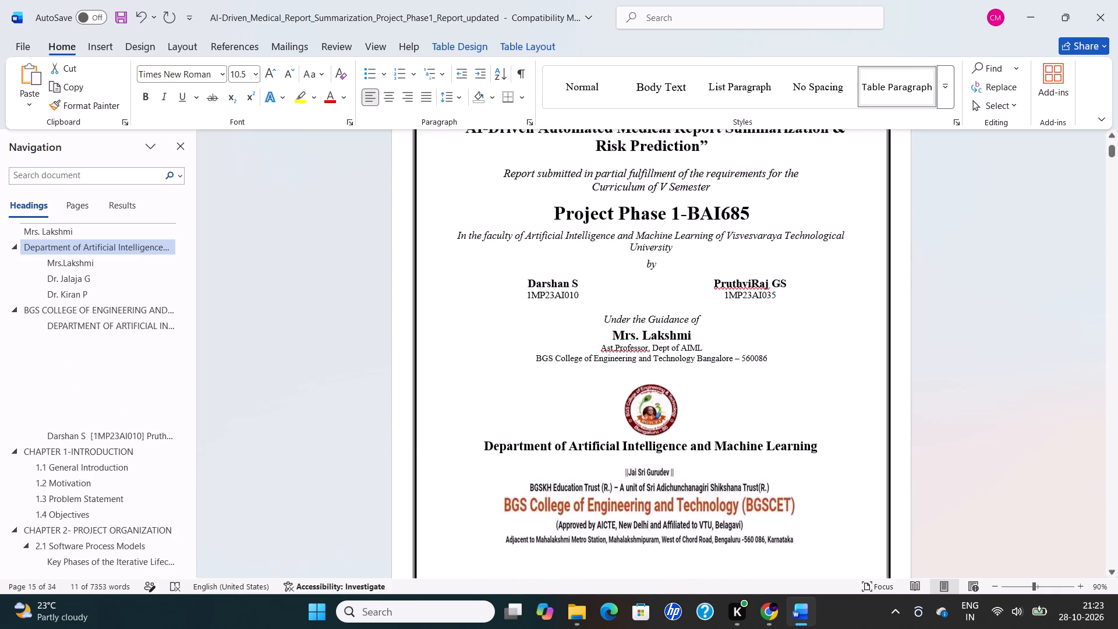
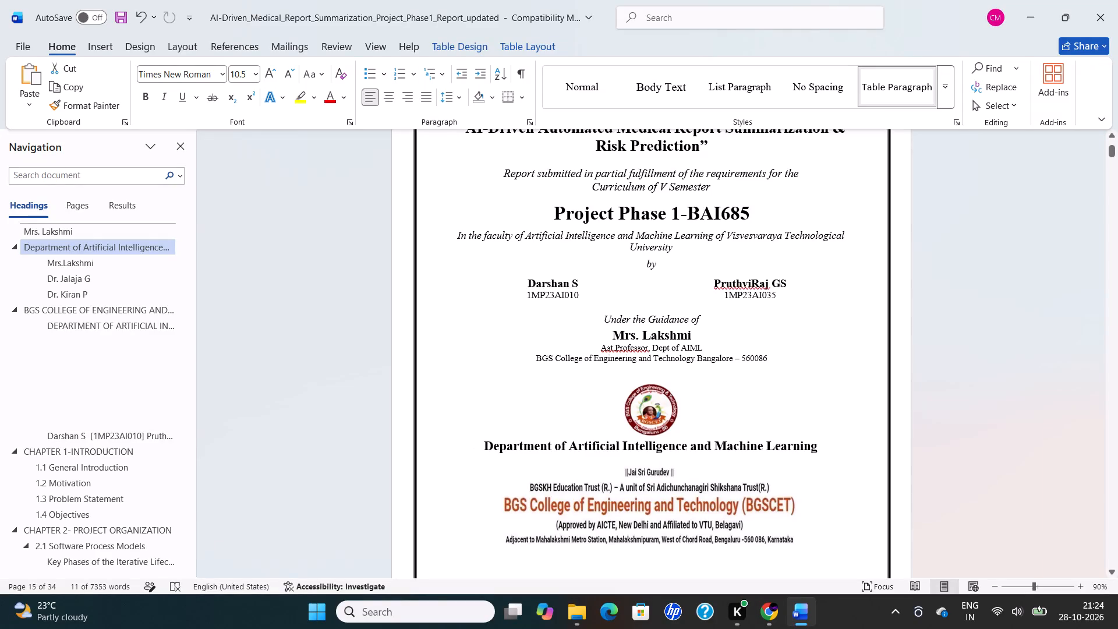
# Change the spelling of the guide's name on the cover page to "Laxmi", keeping the "Mrs." title.
pyautogui.click(676, 335)
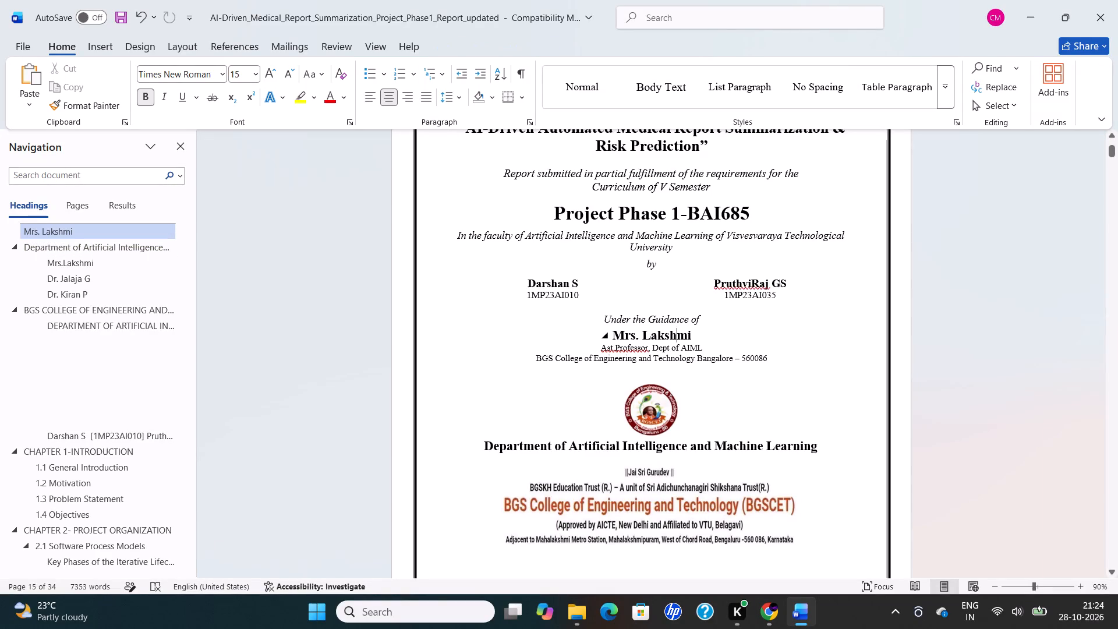
pyautogui.press('BackSpace')
pyautogui.press('BackSpace')
pyautogui.press('BackSpace')
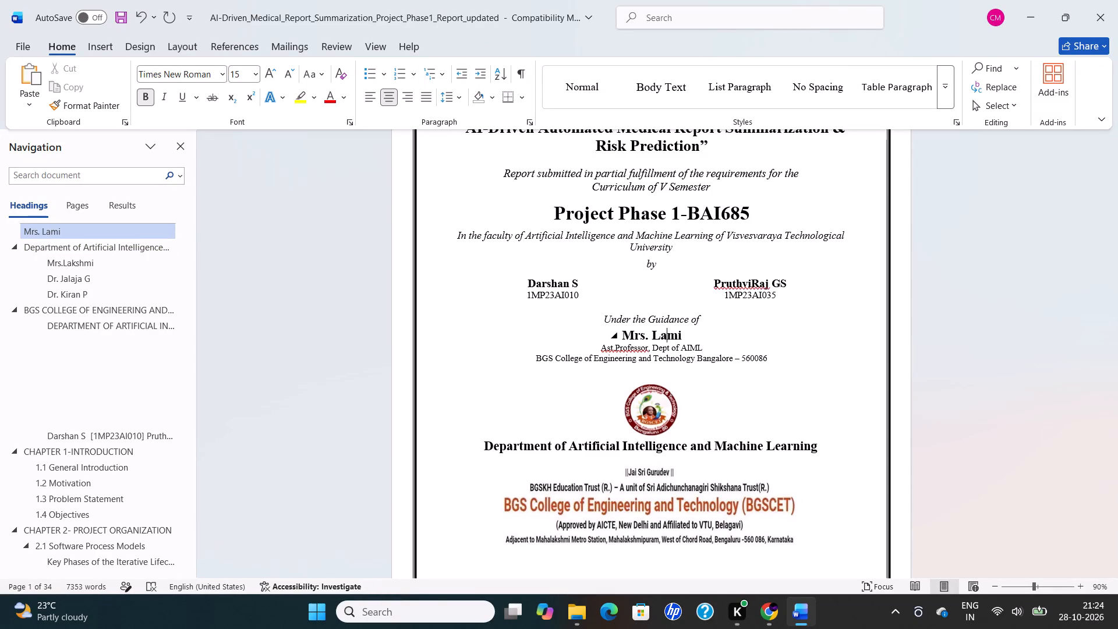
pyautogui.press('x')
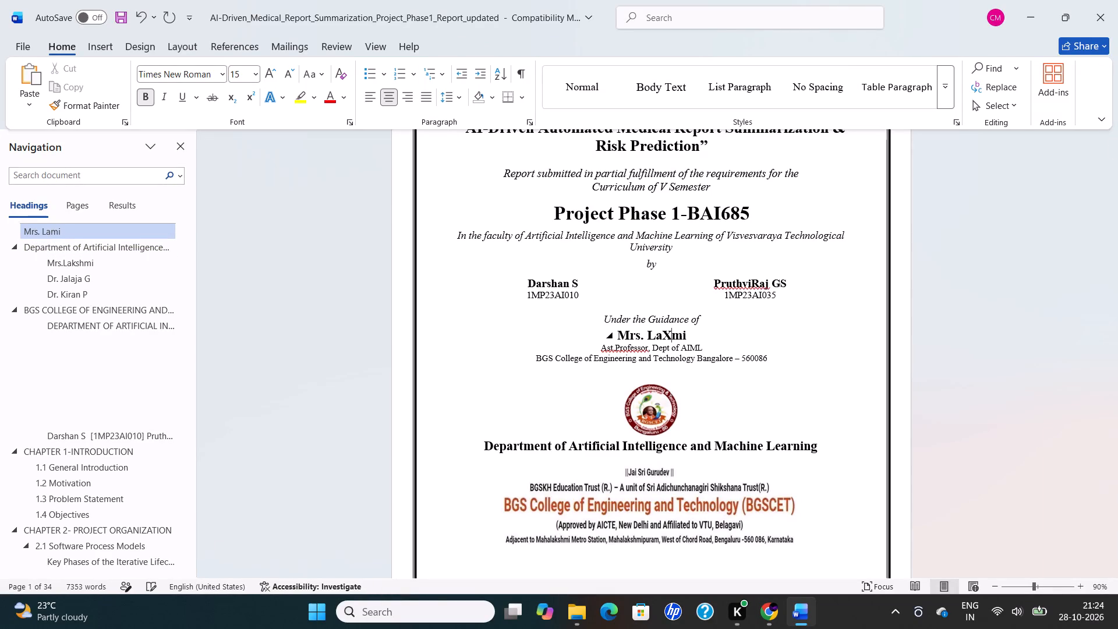
pyautogui.press('BackSpace')
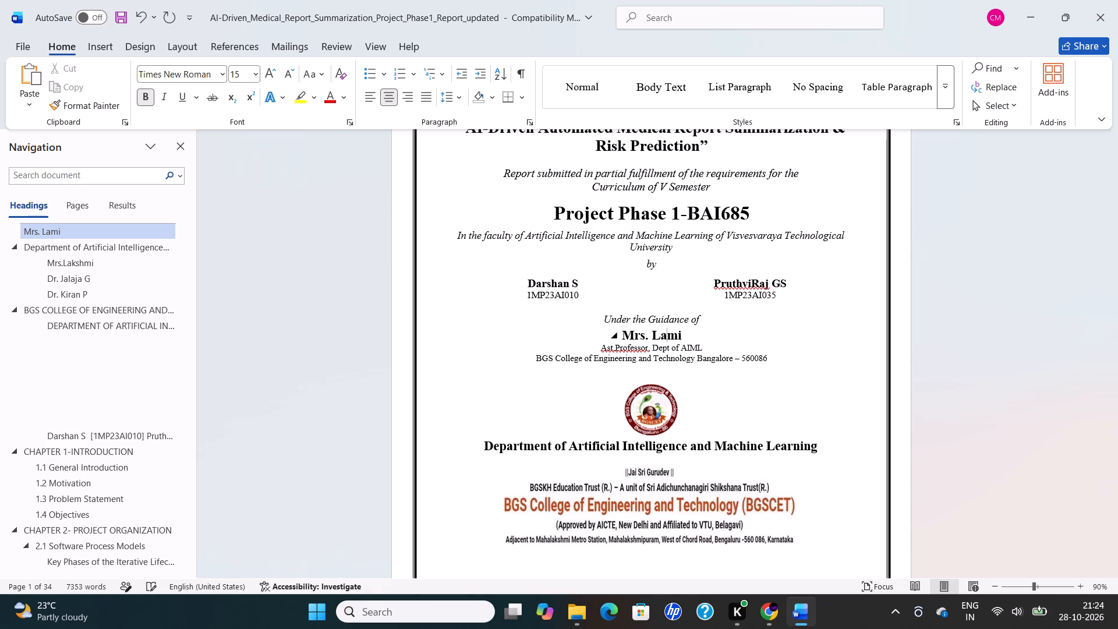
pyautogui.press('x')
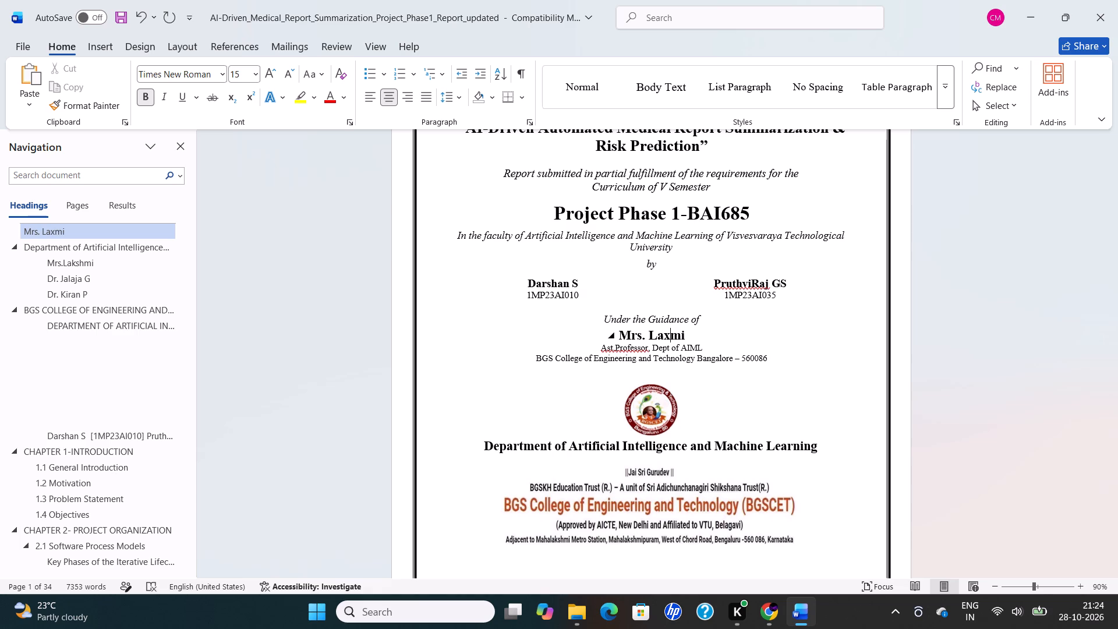
# Change the spelling of the guide's name in the certificate page's signature block to "Laxmi".
pyautogui.scroll(-2, 676, 335)
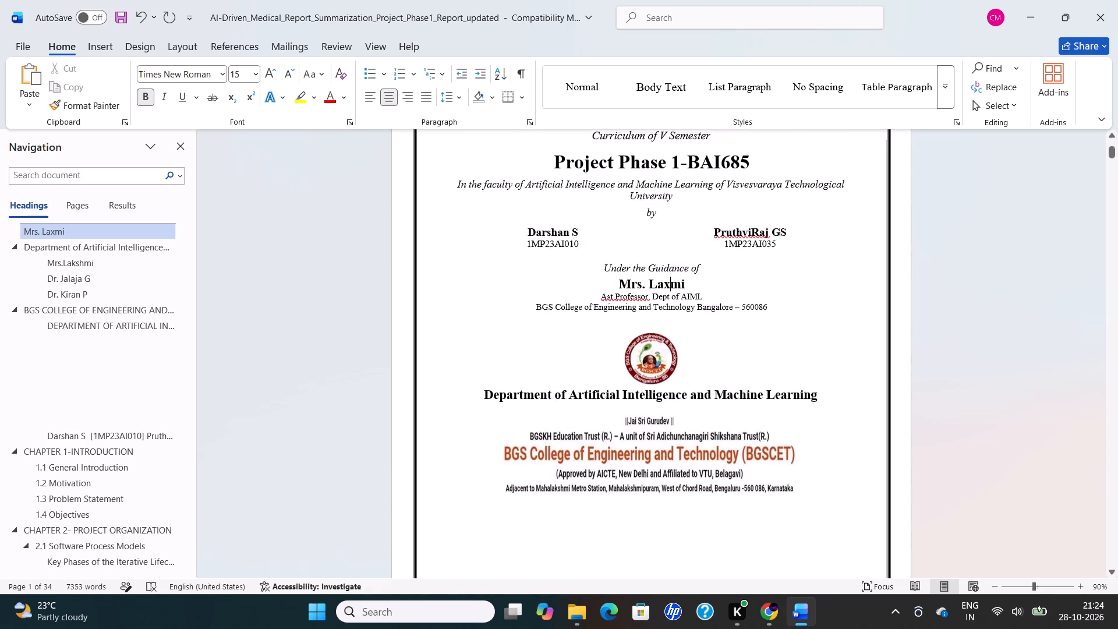
pyautogui.scroll(-5, 676, 335)
pyautogui.scroll(1, 676, 335)
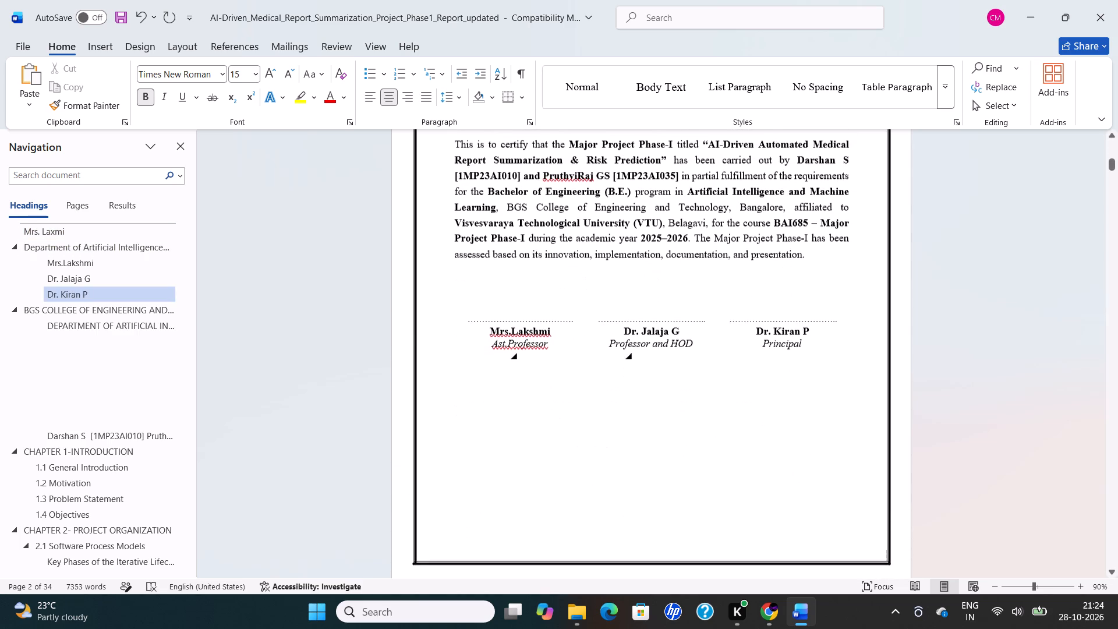
pyautogui.scroll(1, 676, 335)
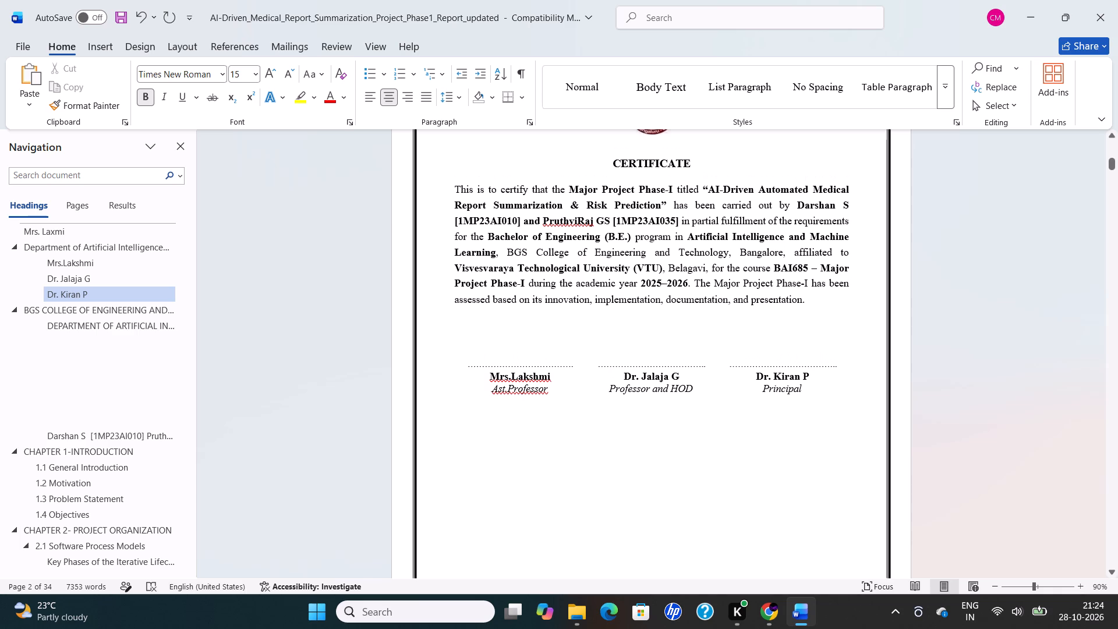
pyautogui.scroll(-1, 676, 335)
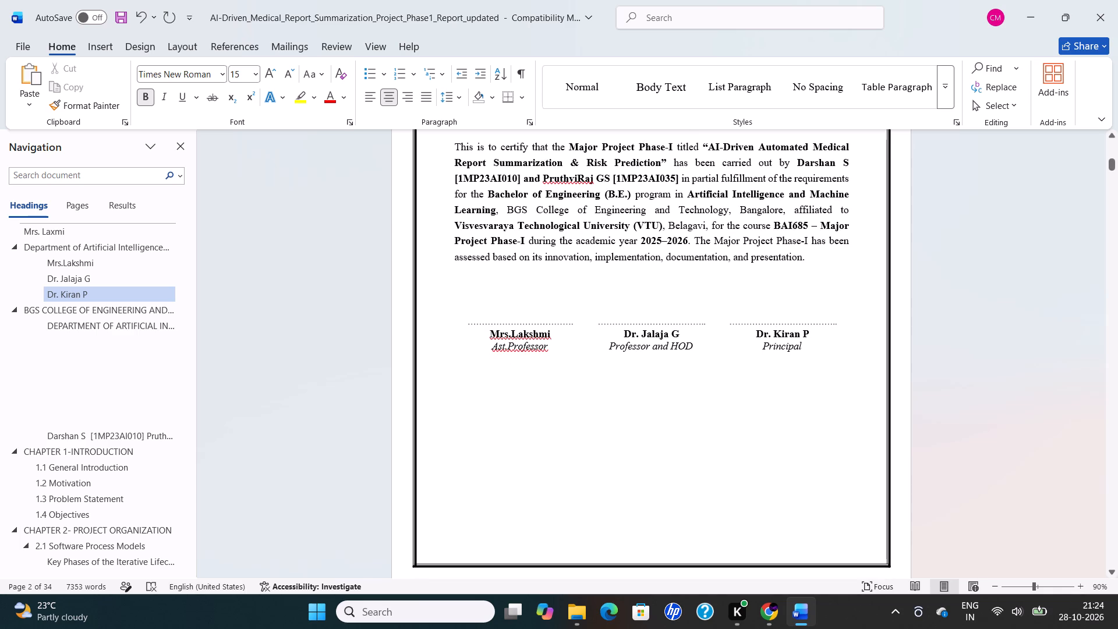
pyautogui.click(537, 330)
pyautogui.press('BackSpace')
pyautogui.press('BackSpace')
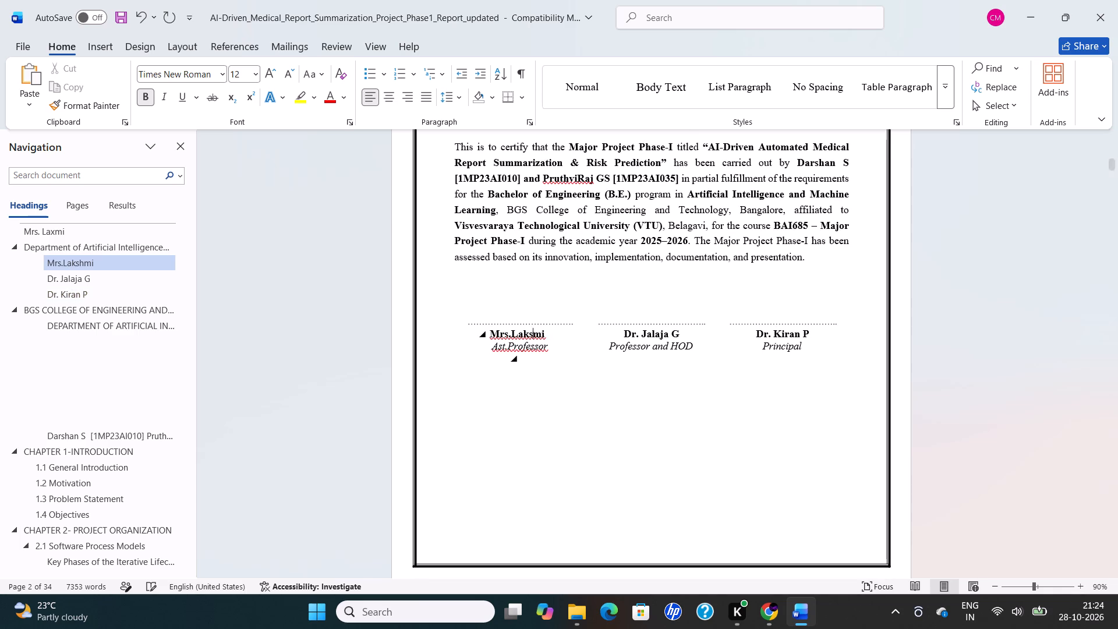
pyautogui.press('BackSpace')
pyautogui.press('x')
# Add eight spaces after the first student's name on the declaration page to line up both students' registration numbers.
pyautogui.scroll(-7, 537, 330)
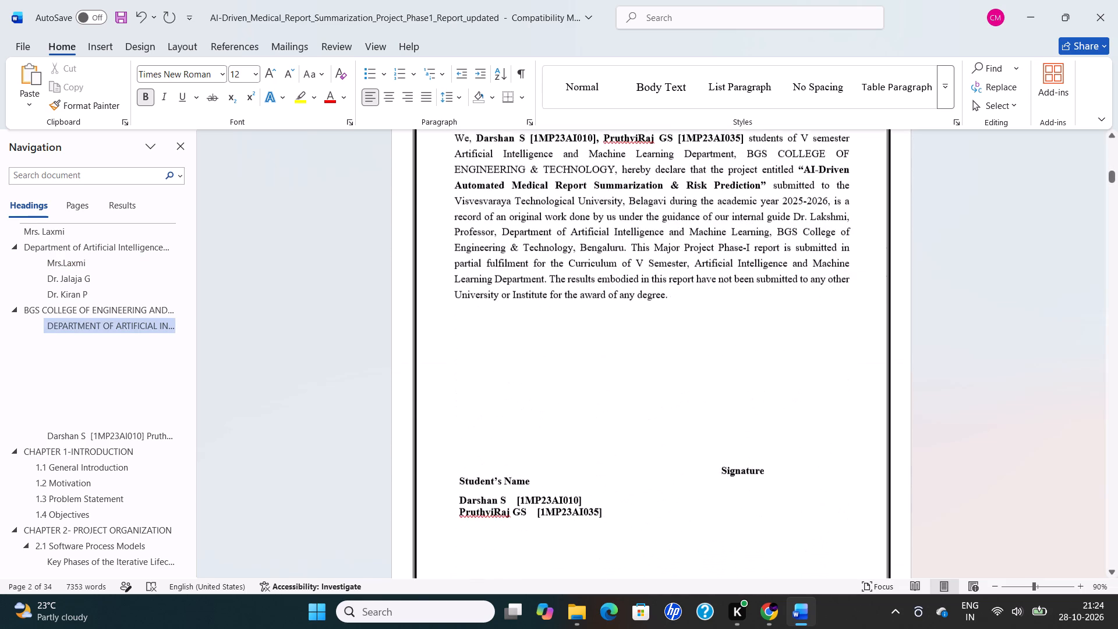
pyautogui.scroll(1, 537, 330)
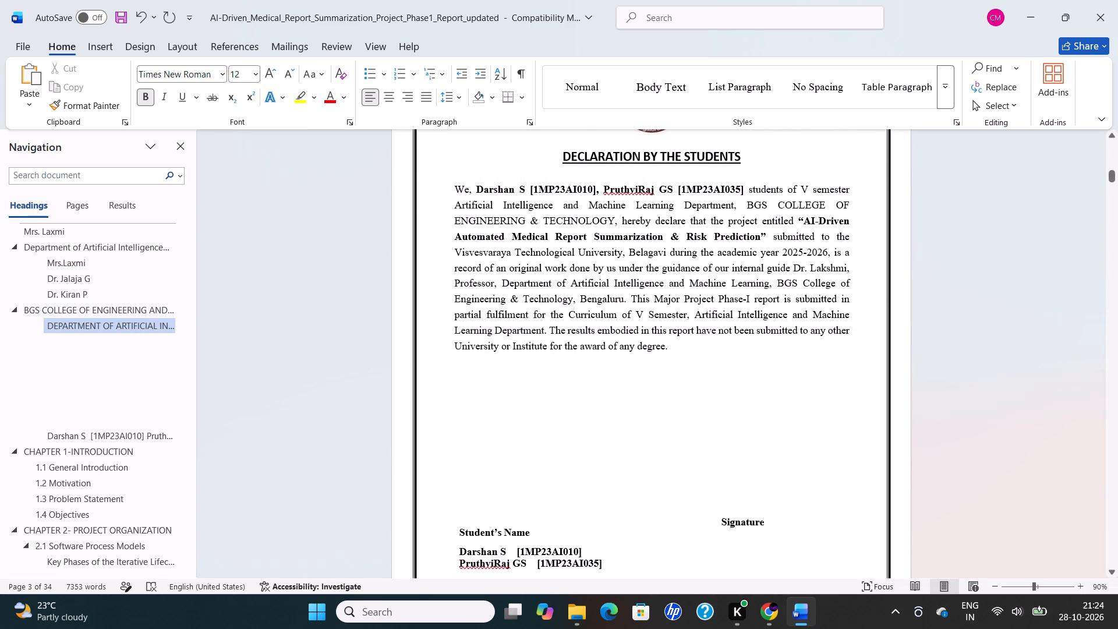
pyautogui.scroll(-1, 537, 330)
pyautogui.hscroll(-1, 537, 330)
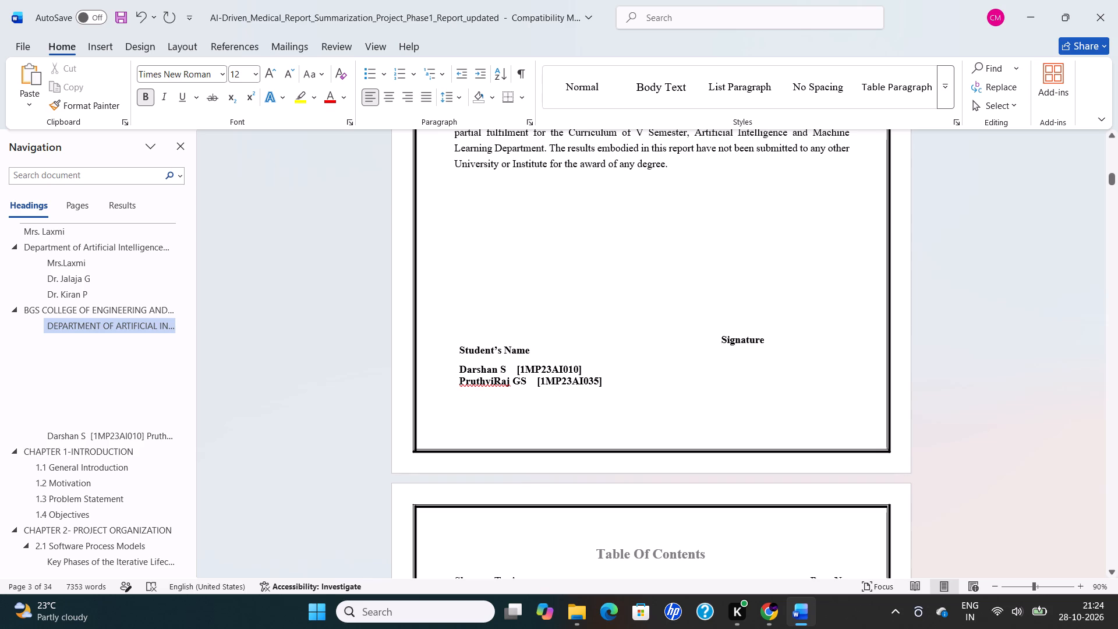
pyautogui.click(514, 370)
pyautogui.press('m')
pyautogui.press('BackSpace')
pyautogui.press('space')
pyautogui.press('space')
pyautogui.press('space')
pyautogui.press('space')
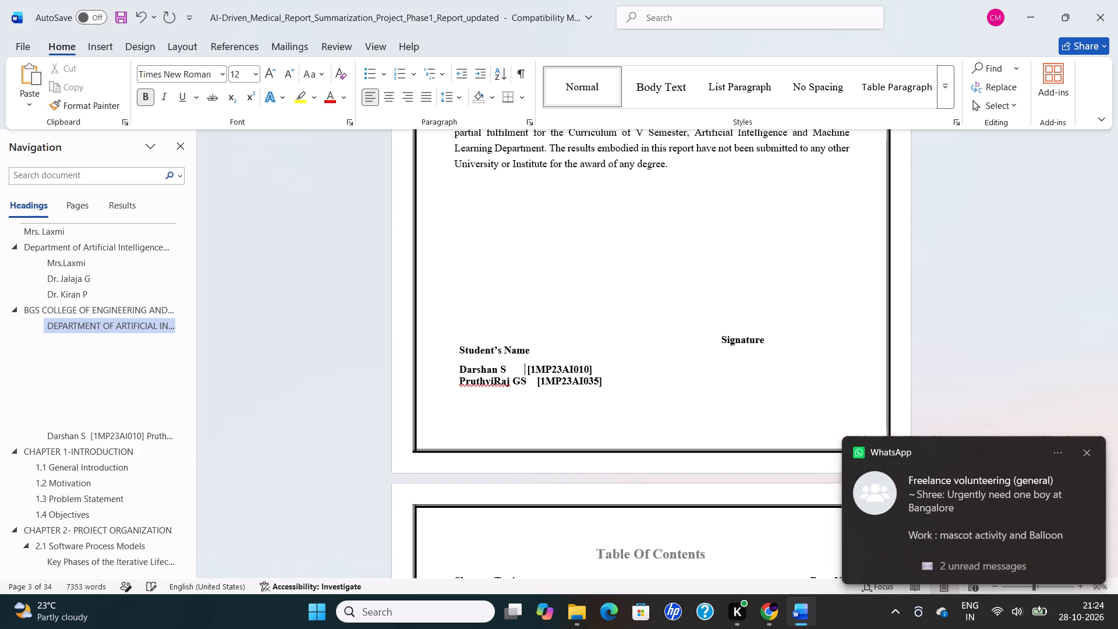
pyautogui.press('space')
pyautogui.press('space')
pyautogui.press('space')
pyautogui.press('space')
pyautogui.scroll(-1, 547, 463)
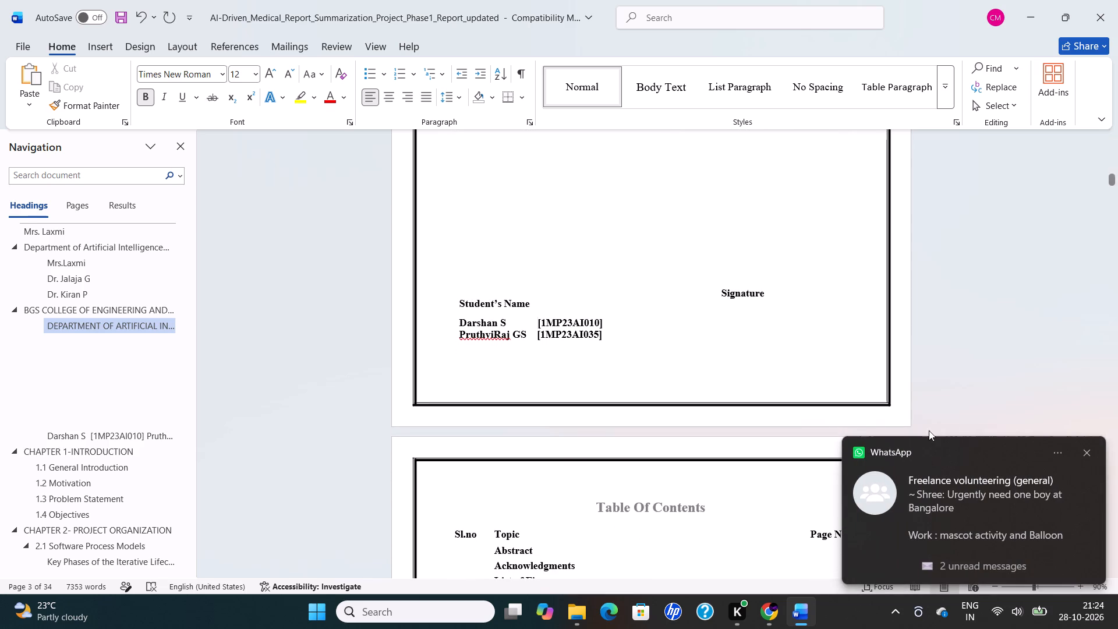
pyautogui.click(1087, 450)
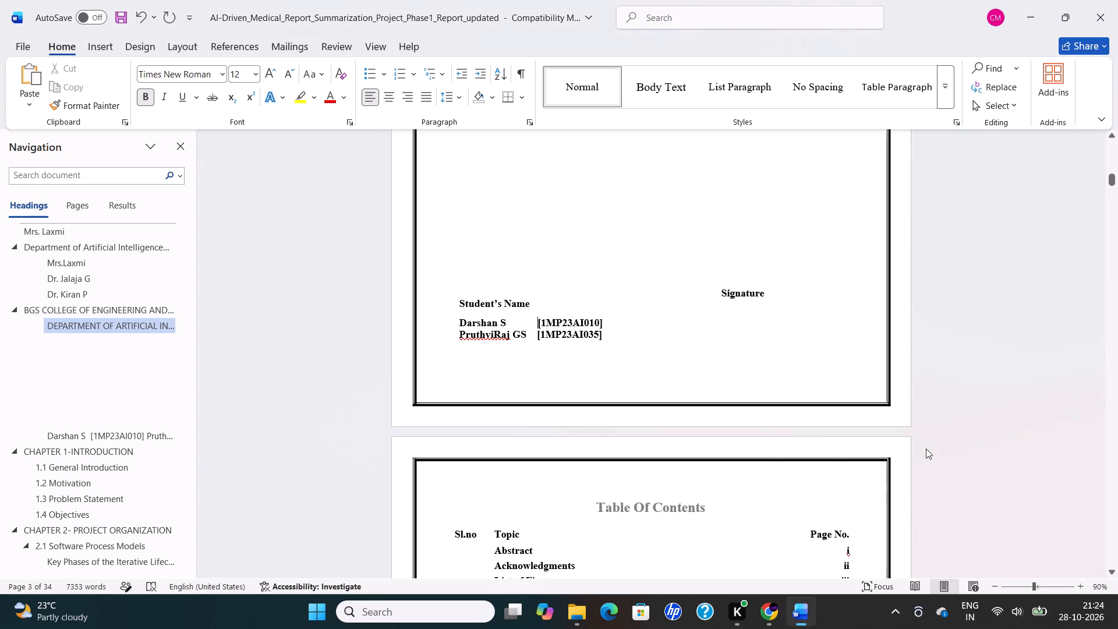
# Look through the table of contents and the pages that follow, up to the Abstract.
pyautogui.scroll(-7, 843, 434)
pyautogui.scroll(4, 843, 434)
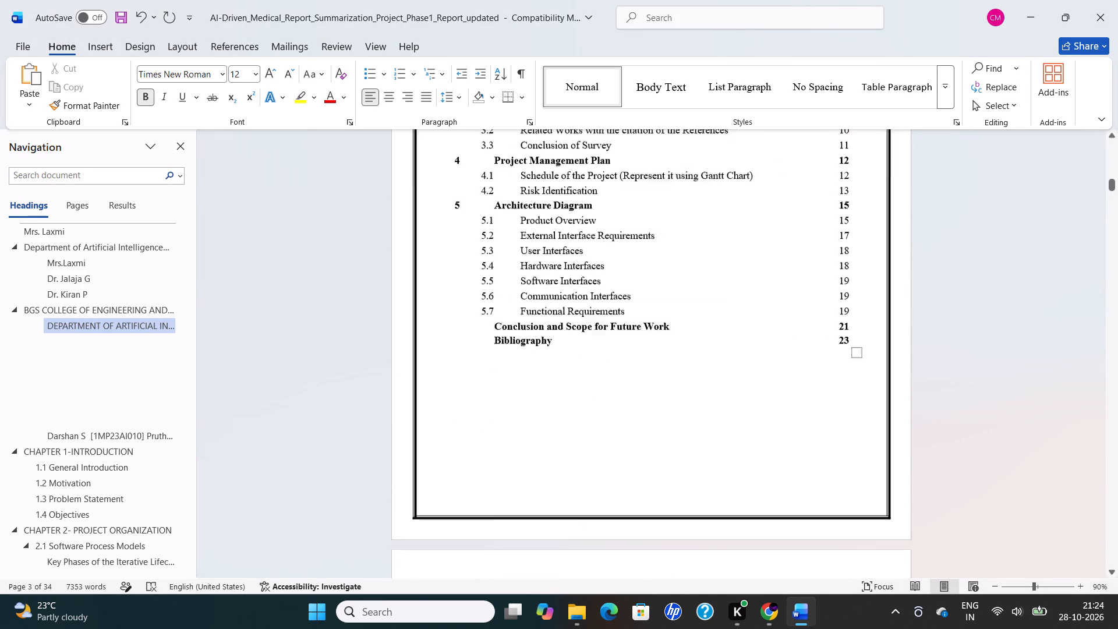
pyautogui.scroll(-5, 843, 434)
pyautogui.rightClick(843, 434)
pyautogui.scroll(-1, 843, 434)
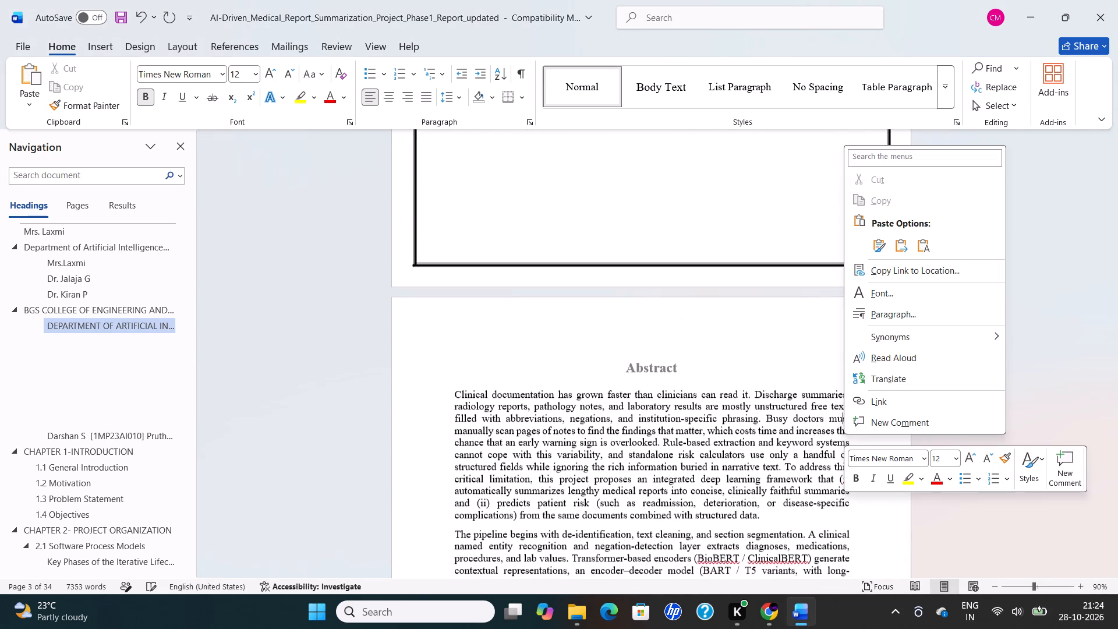
# Review the layout and details of the Abstract, Acknowledgements and opening Chapter 1 pages up to section 1.2 Motivation.
pyautogui.hscroll(-1, 843, 434)
pyautogui.click(741, 327)
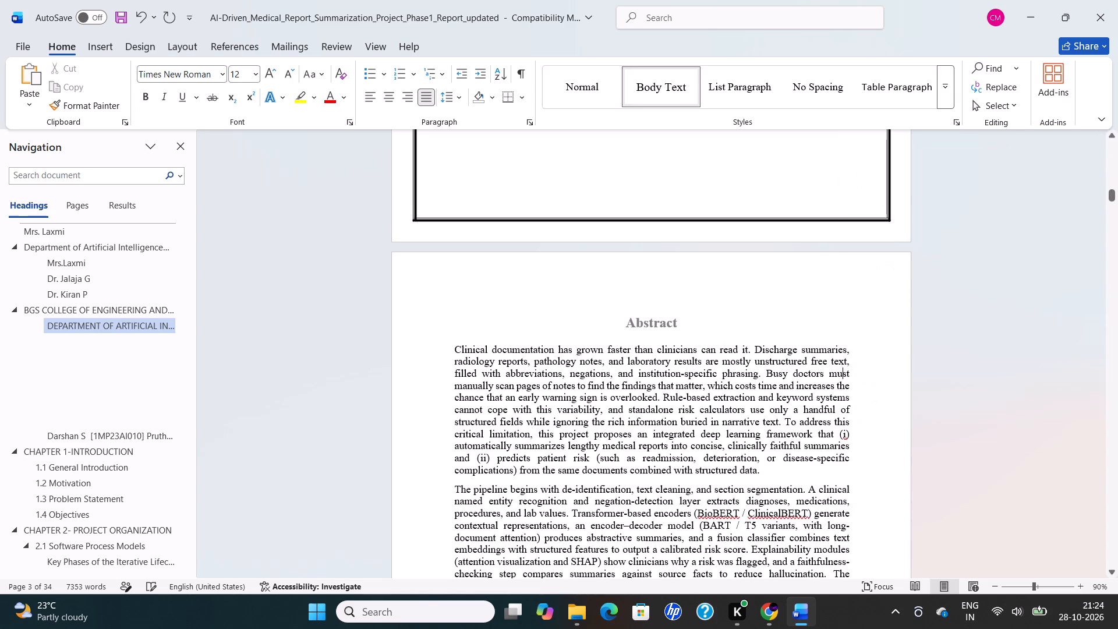
pyautogui.scroll(-5, 741, 327)
pyautogui.scroll(2, 741, 327)
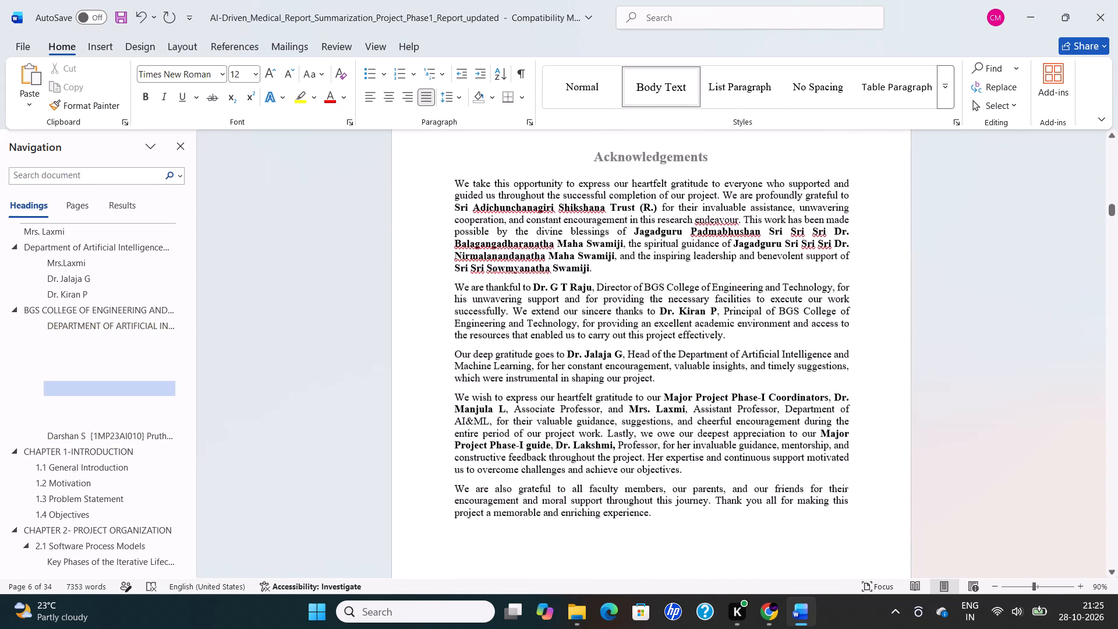
pyautogui.click(741, 327)
pyautogui.scroll(1, 741, 327)
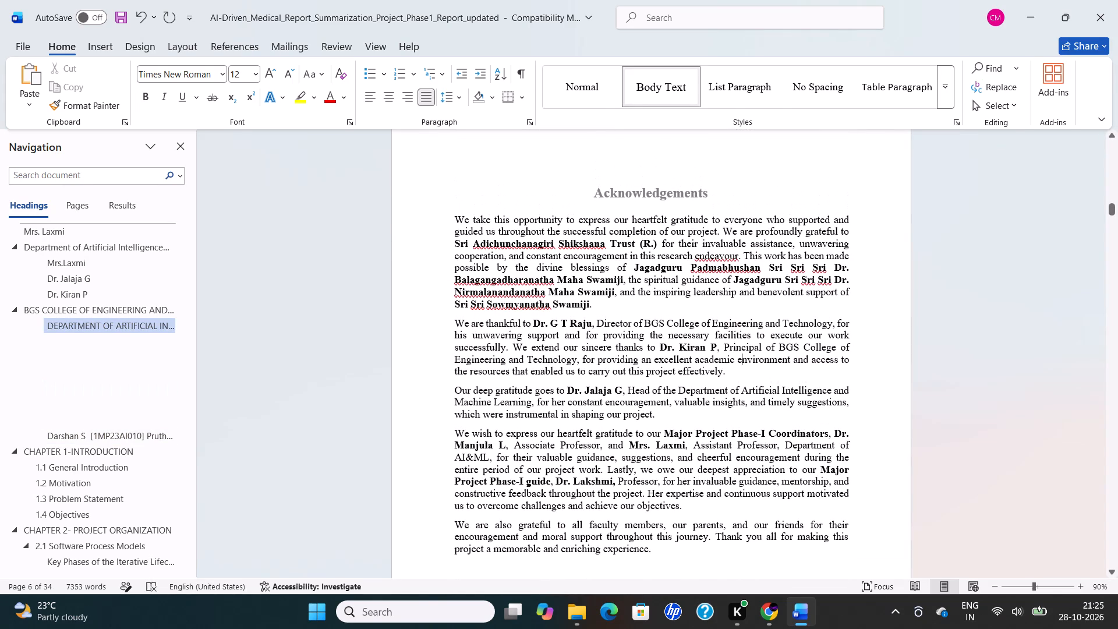
pyautogui.scroll(-5, 741, 327)
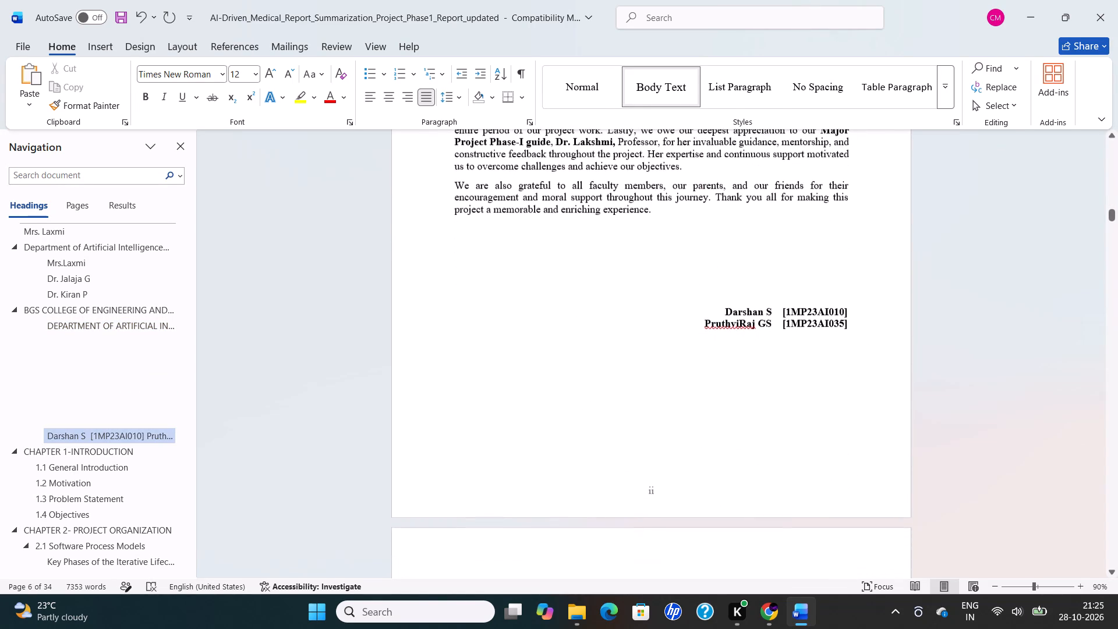
pyautogui.scroll(-14, 741, 327)
pyautogui.scroll(3, 741, 327)
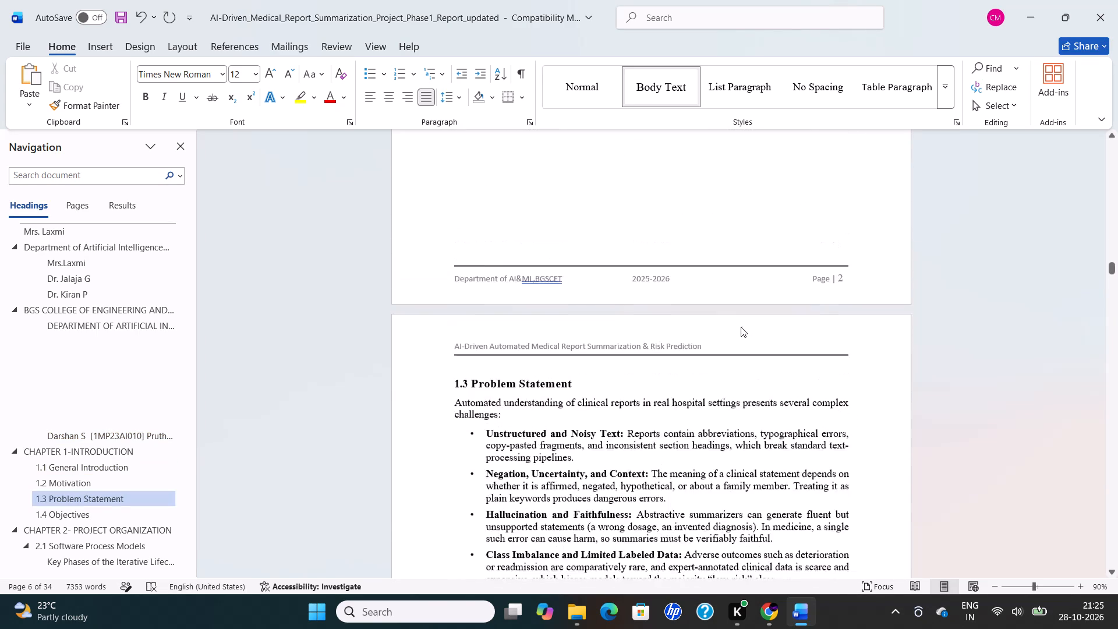
pyautogui.scroll(2, 741, 327)
pyautogui.scroll(-1, 741, 327)
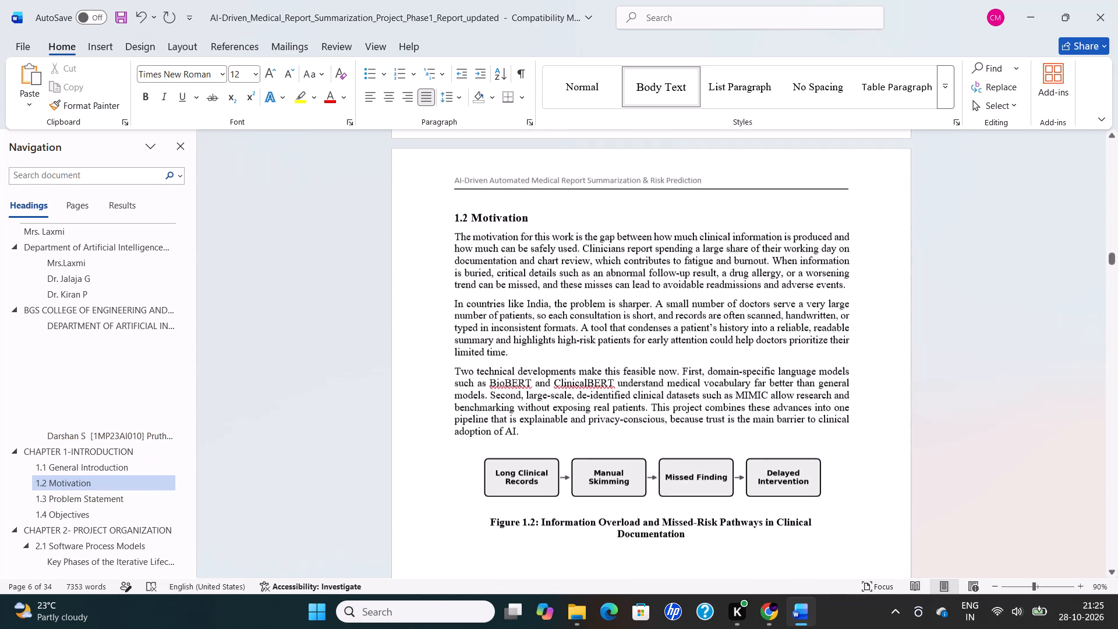
pyautogui.scroll(-1, 741, 327)
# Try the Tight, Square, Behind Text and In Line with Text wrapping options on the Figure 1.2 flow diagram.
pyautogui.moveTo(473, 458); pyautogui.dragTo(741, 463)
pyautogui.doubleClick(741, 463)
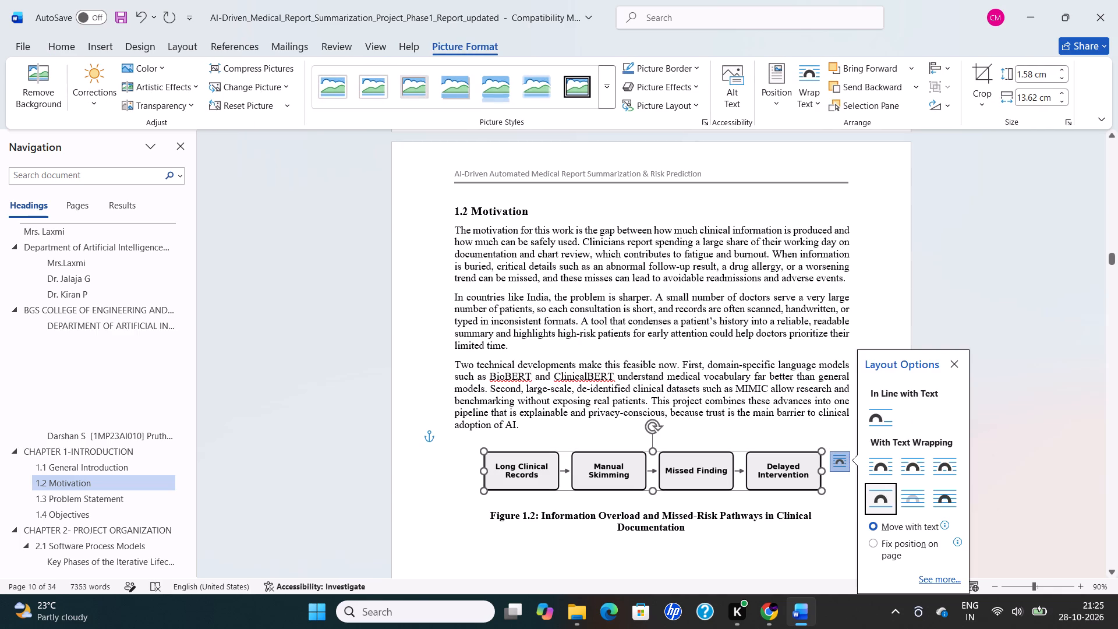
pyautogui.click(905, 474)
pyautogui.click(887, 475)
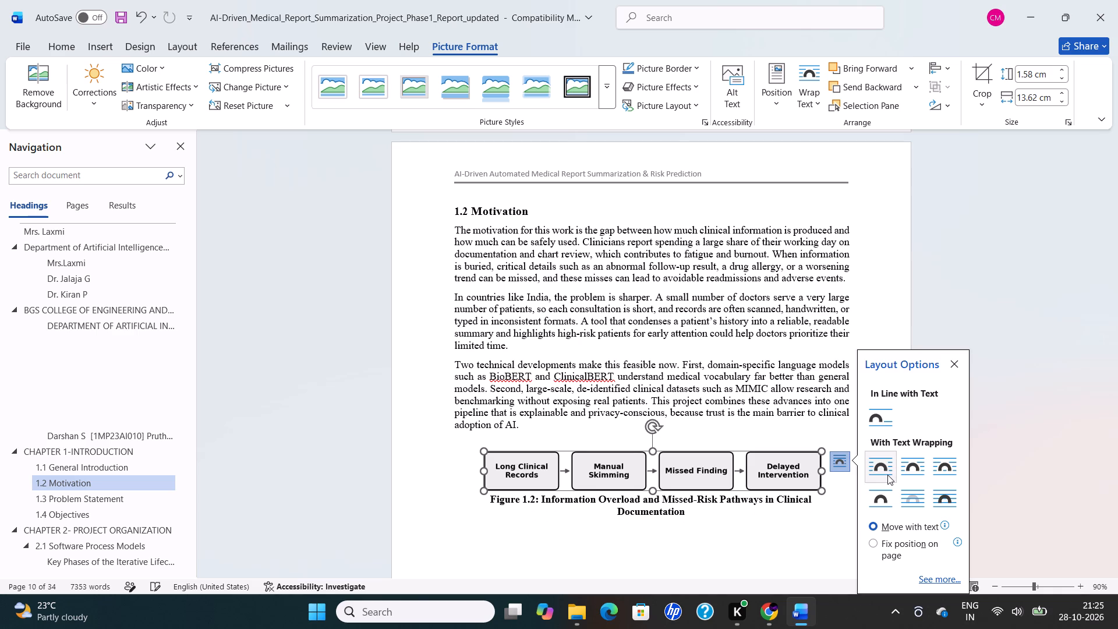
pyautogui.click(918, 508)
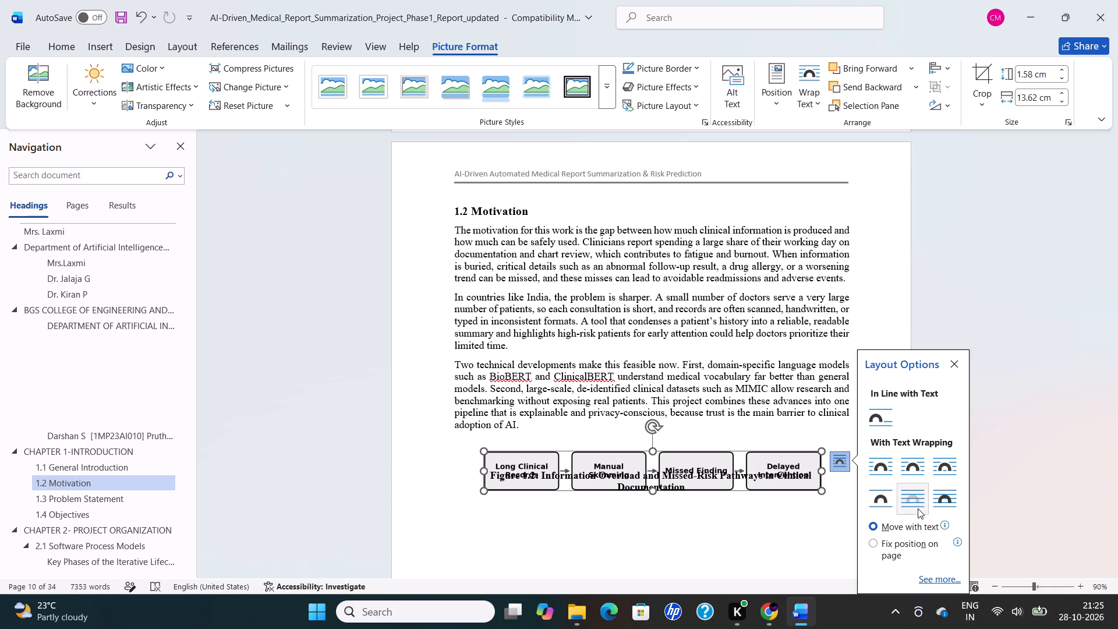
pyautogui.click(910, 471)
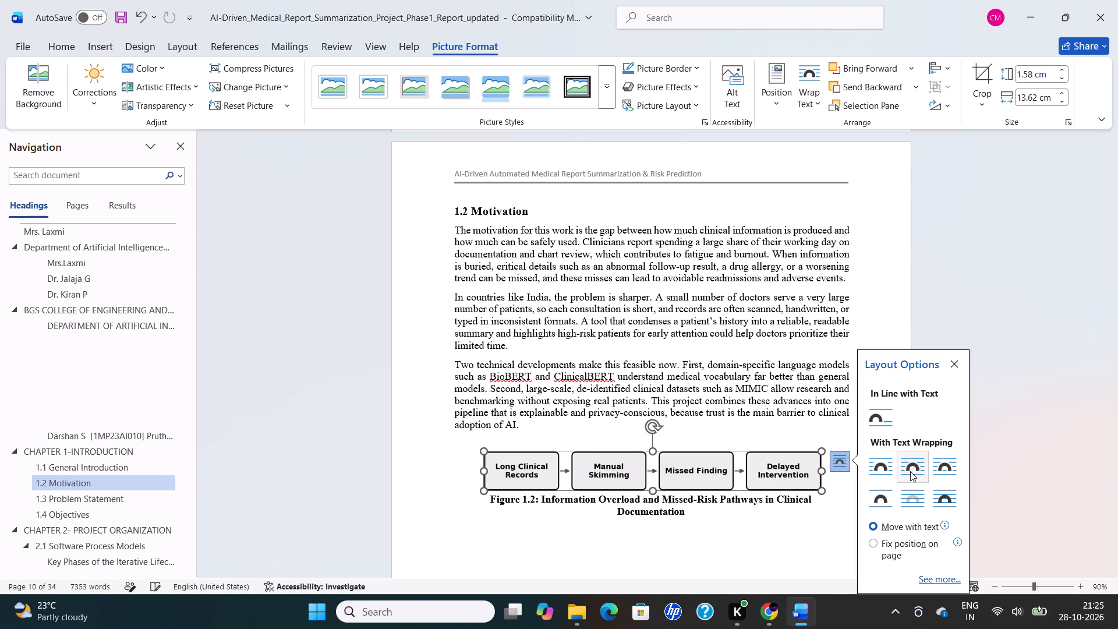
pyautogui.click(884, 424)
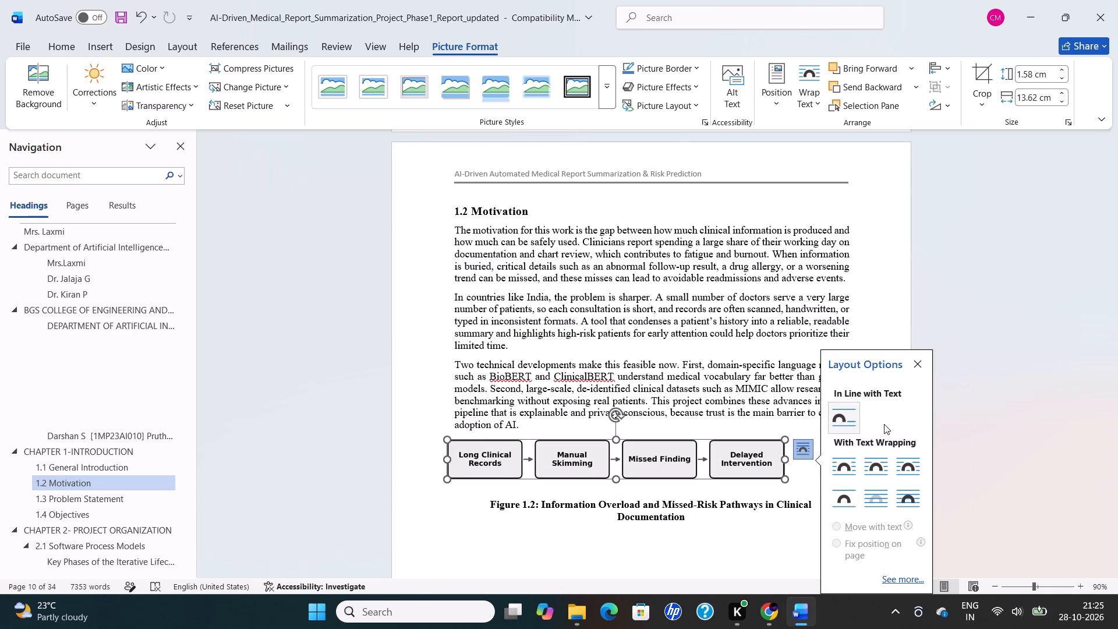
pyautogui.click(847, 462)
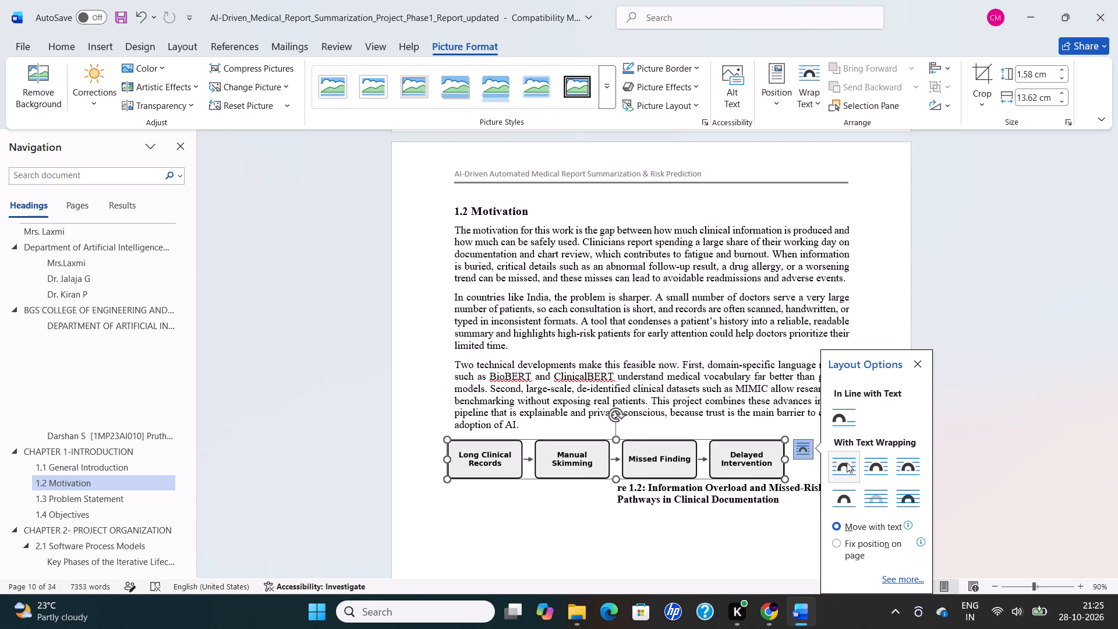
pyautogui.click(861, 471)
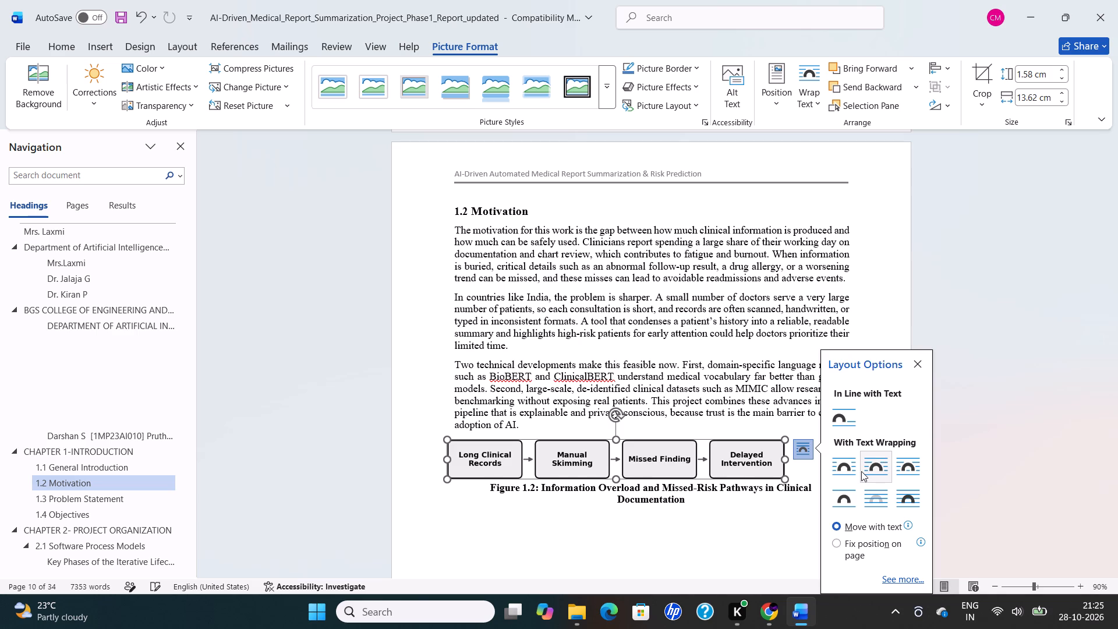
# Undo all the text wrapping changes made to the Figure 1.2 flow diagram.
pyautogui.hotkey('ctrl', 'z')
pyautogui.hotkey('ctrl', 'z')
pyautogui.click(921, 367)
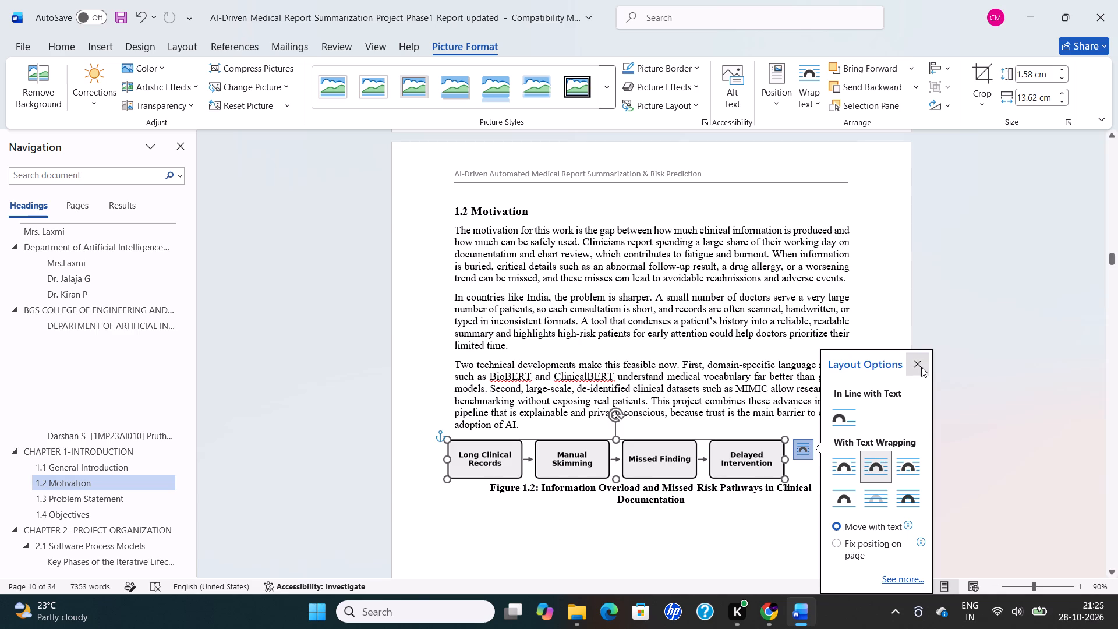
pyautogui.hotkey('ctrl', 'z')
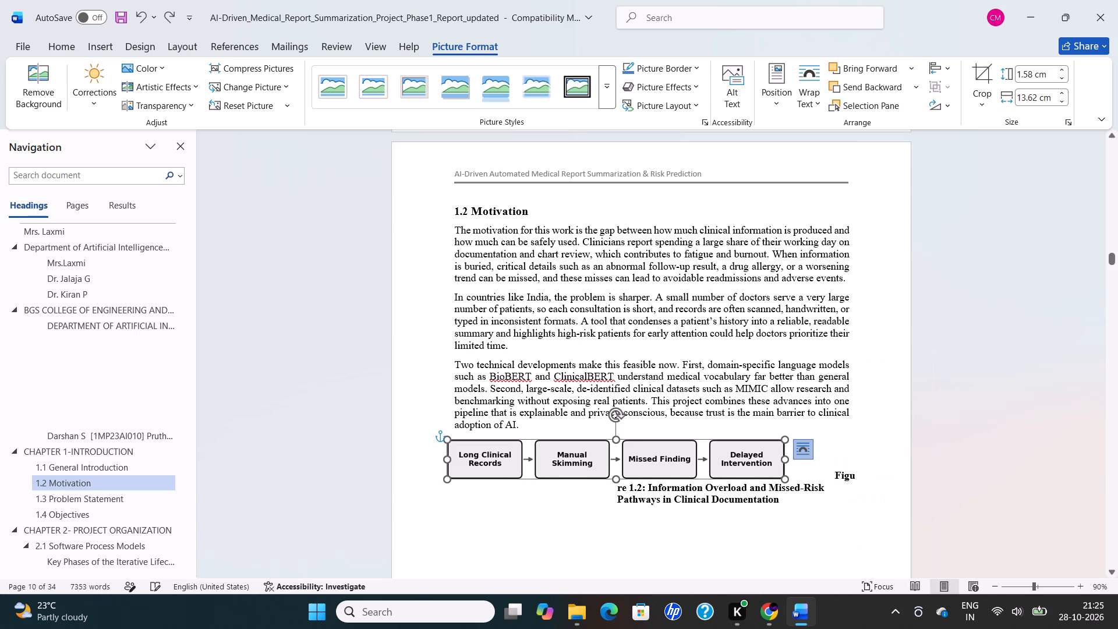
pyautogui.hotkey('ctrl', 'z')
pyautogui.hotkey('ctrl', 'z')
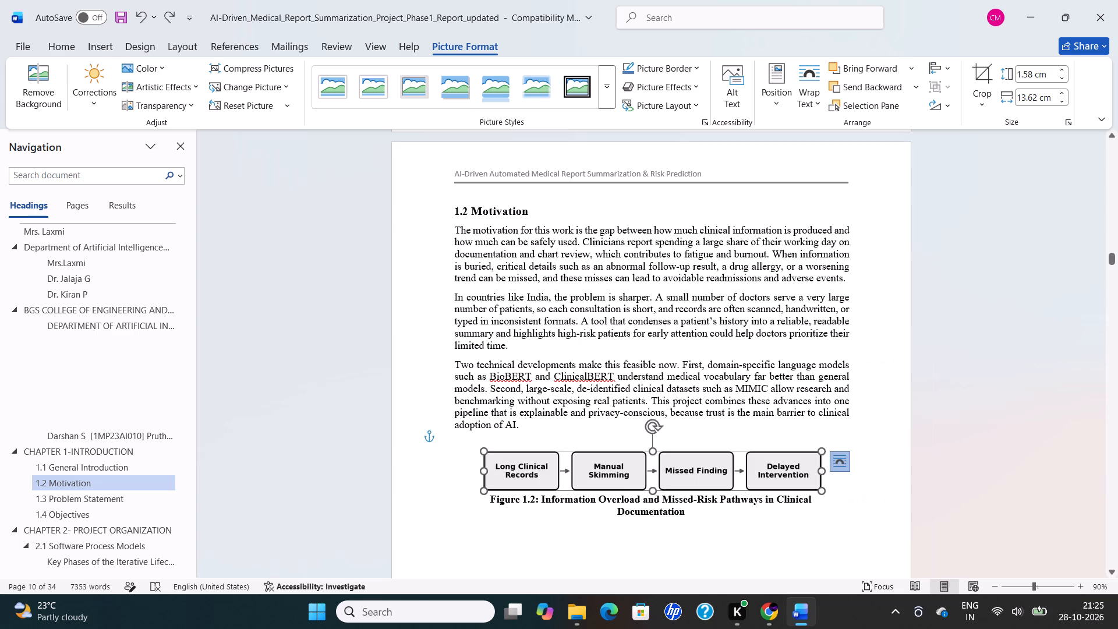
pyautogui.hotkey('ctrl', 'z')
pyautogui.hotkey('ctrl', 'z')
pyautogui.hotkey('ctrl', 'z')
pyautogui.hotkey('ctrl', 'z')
# Change the academic year in the page footer below section 1.2 to 2026-2027.
pyautogui.scroll(-1, 921, 367)
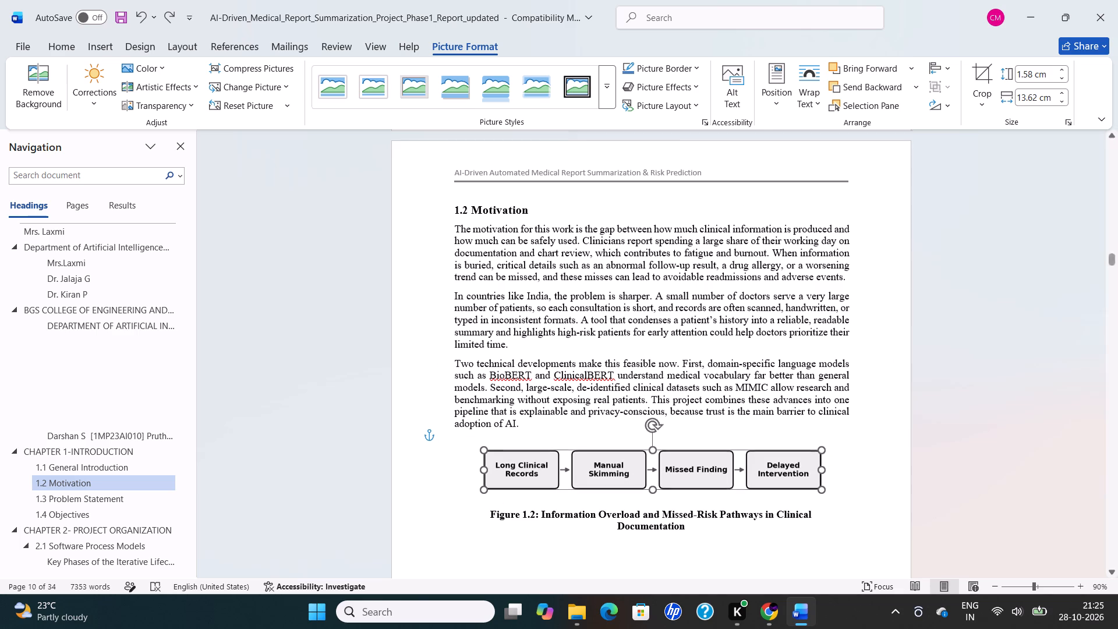
pyautogui.scroll(-4, 921, 367)
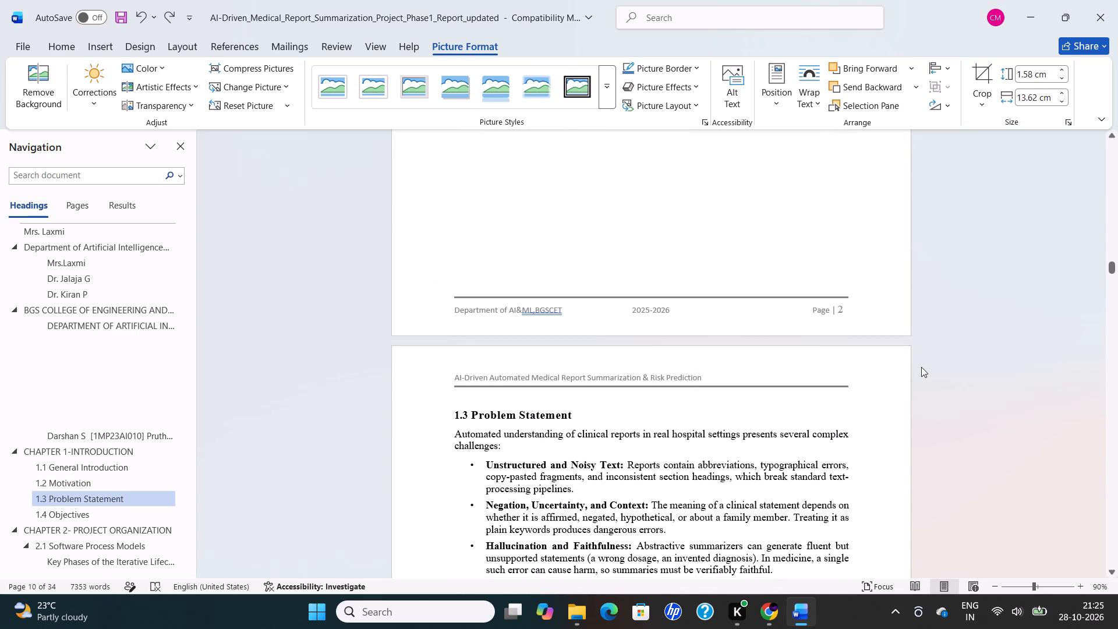
pyautogui.doubleClick(728, 313)
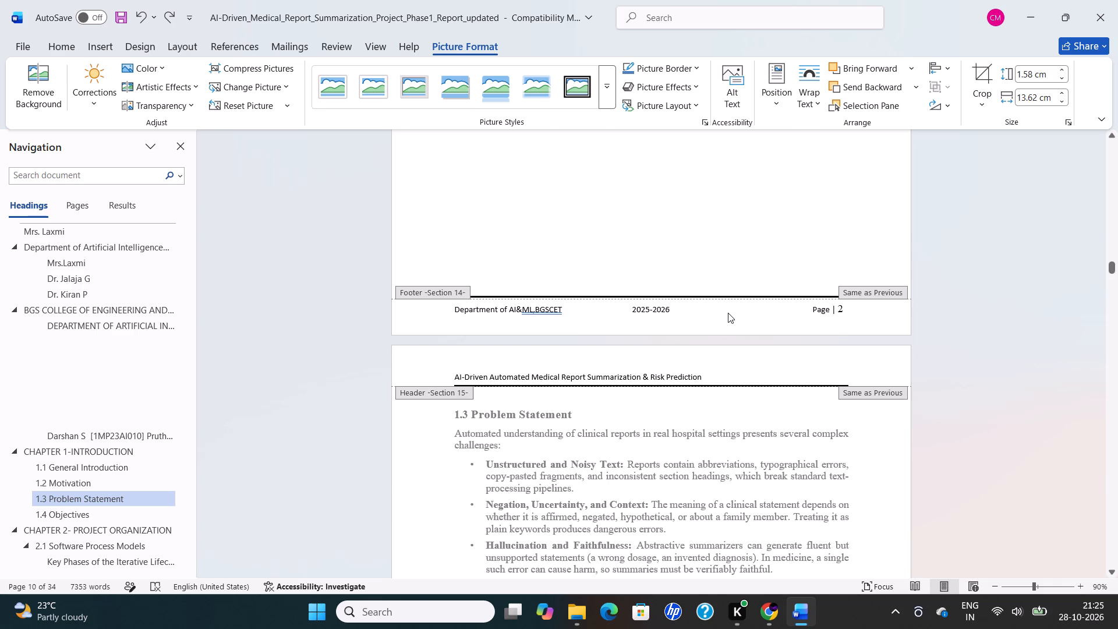
pyautogui.click(668, 307)
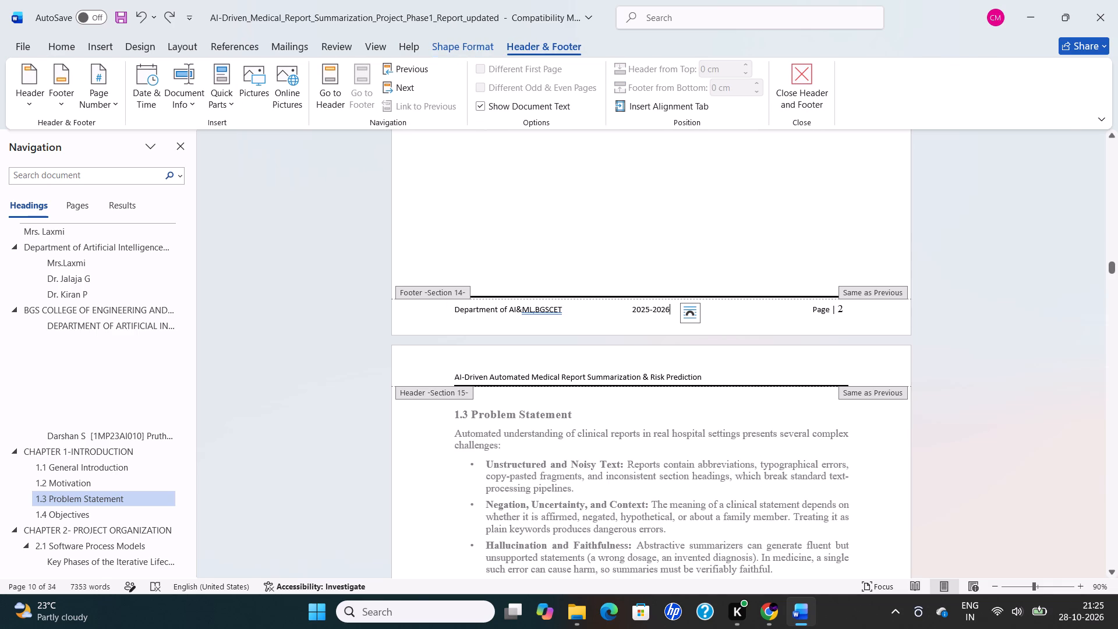
pyautogui.click(649, 308)
pyautogui.press('BackSpace')
pyautogui.press('6')
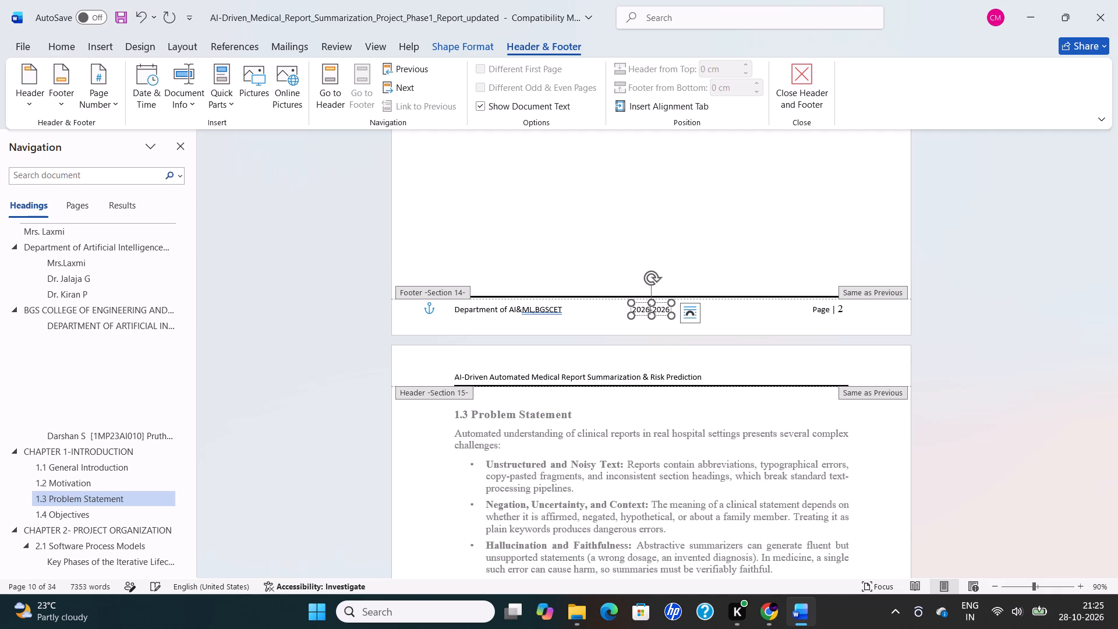
pyautogui.press('Right')
pyautogui.press('Right')
pyautogui.press('Right')
pyautogui.press('Right')
pyautogui.press('Right')
pyautogui.press('BackSpace')
pyautogui.press('7')
# Go back to the start of the report and check the cover and certificate pages, including the certificate's academic year.
pyautogui.scroll(7, 670, 312)
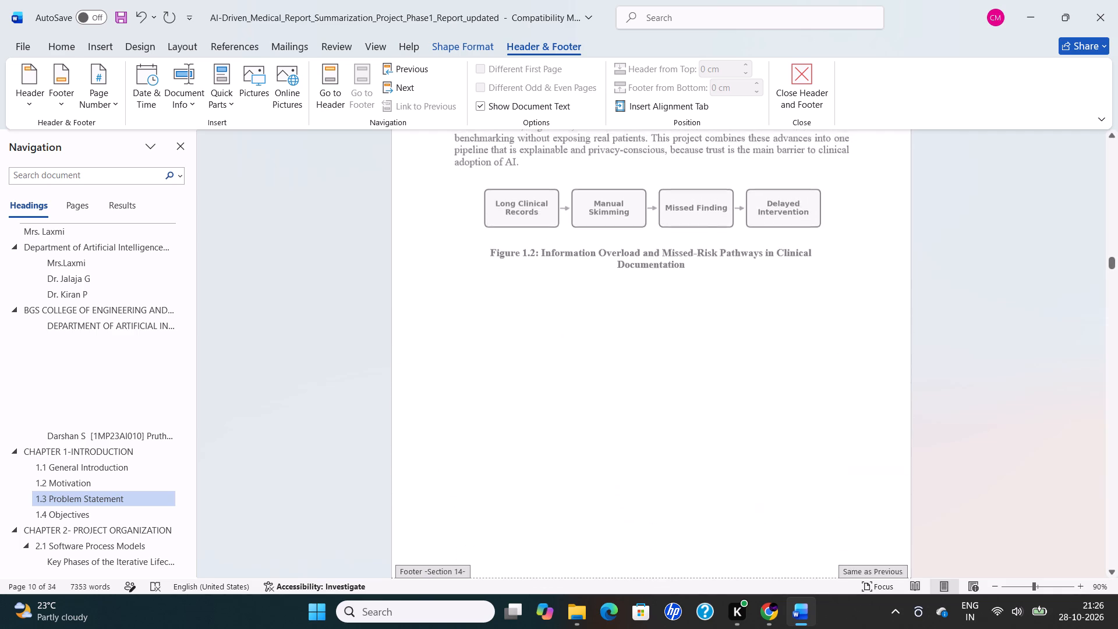
pyautogui.scroll(13, 670, 312)
pyautogui.scroll(-1, 670, 312)
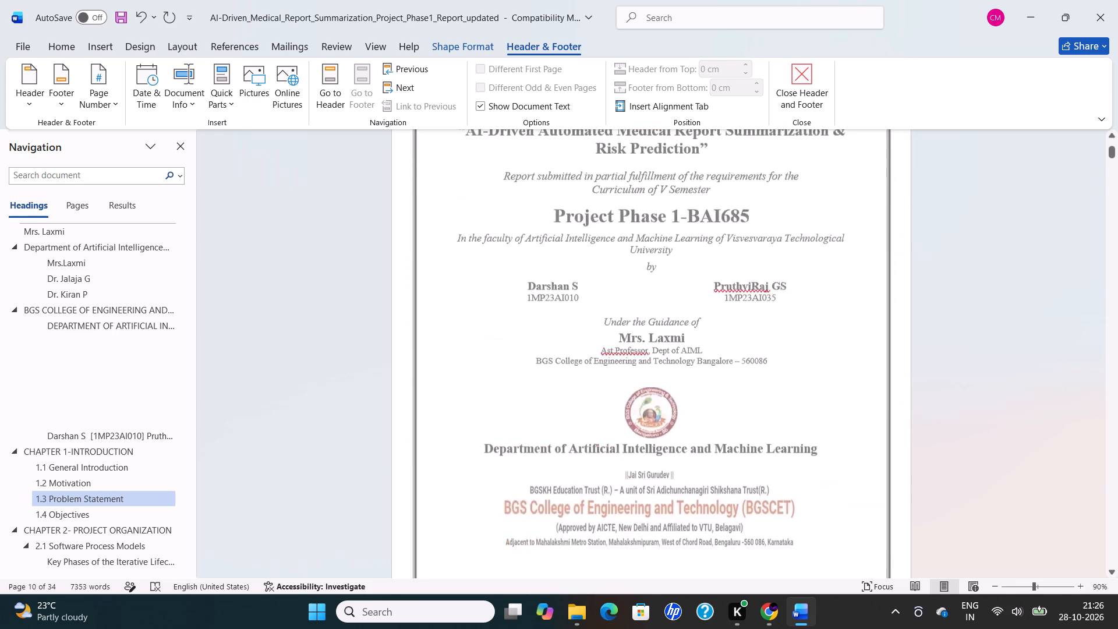
pyautogui.scroll(-3, 670, 312)
pyautogui.scroll(7, 670, 312)
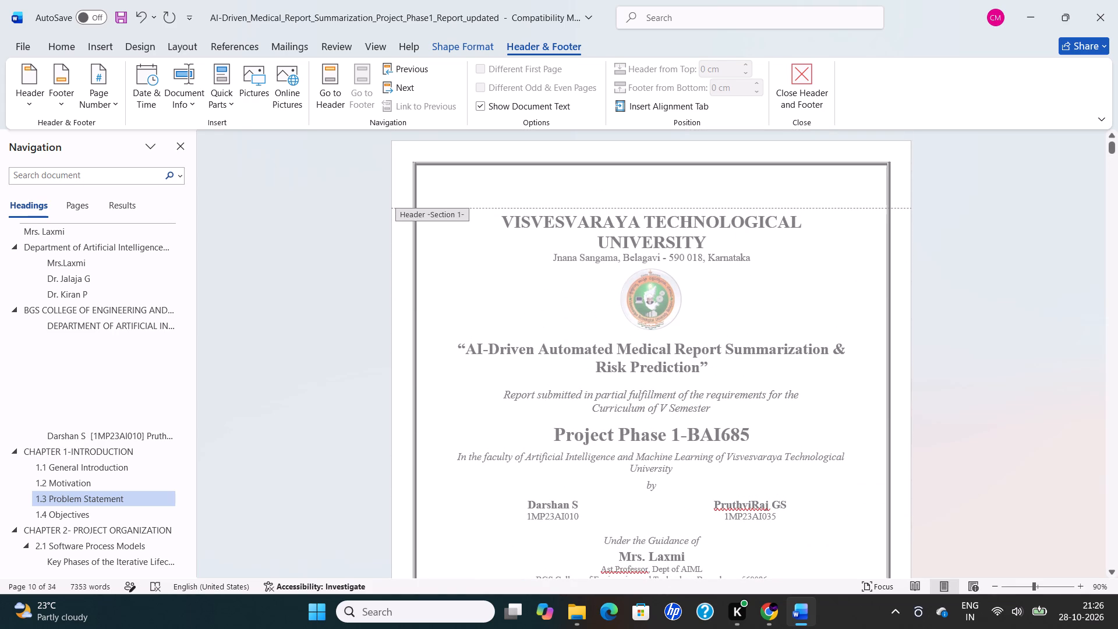
pyautogui.scroll(-4, 670, 312)
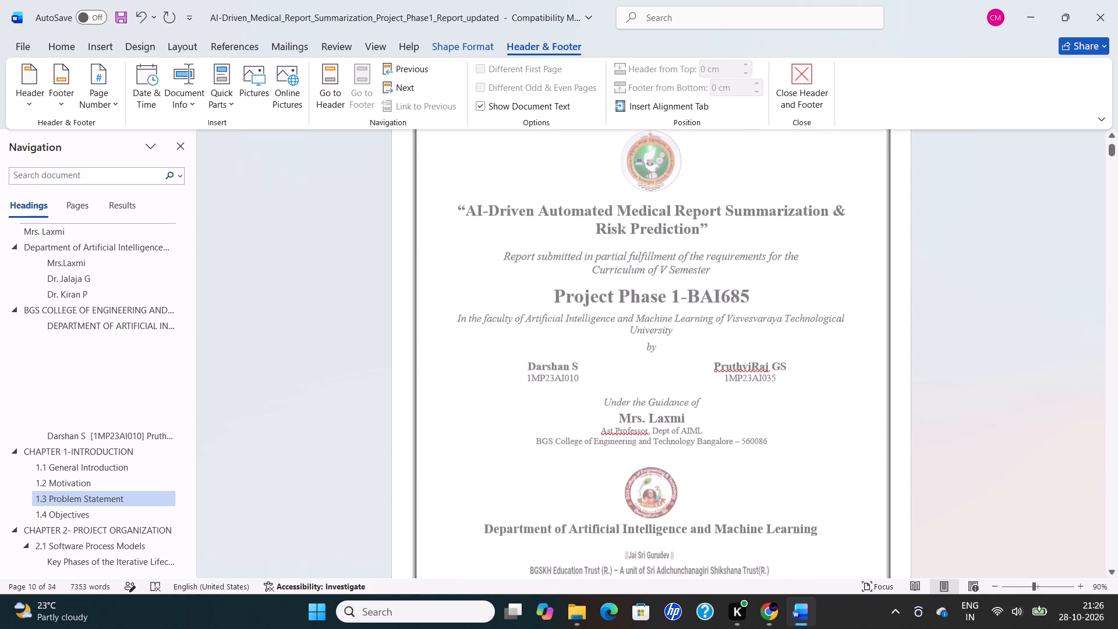
pyautogui.scroll(-4, 670, 312)
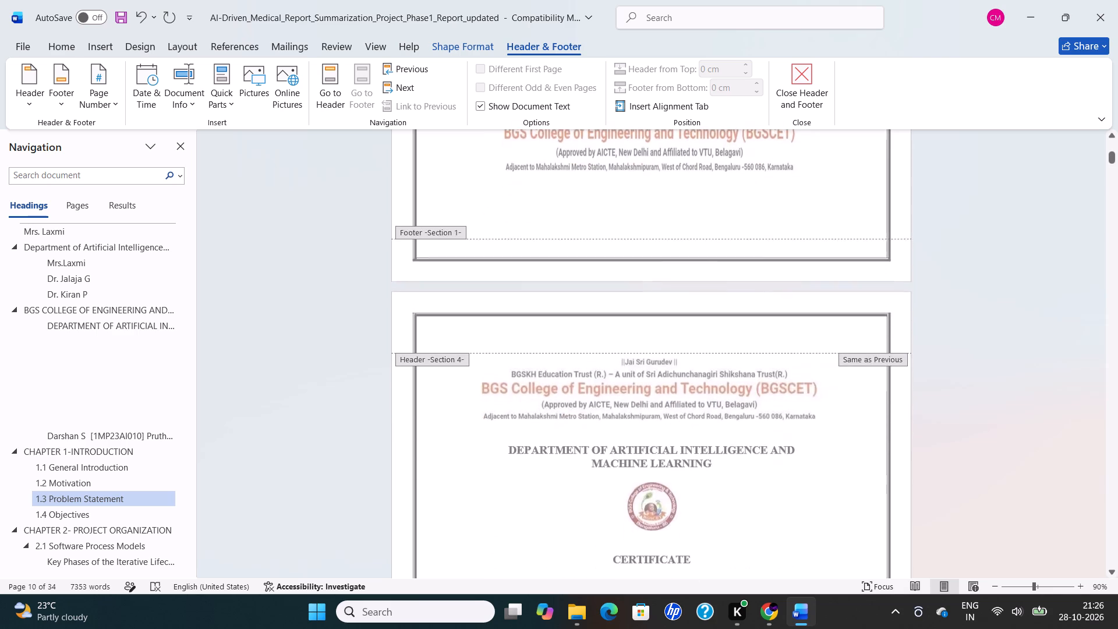
pyautogui.scroll(-2, 670, 312)
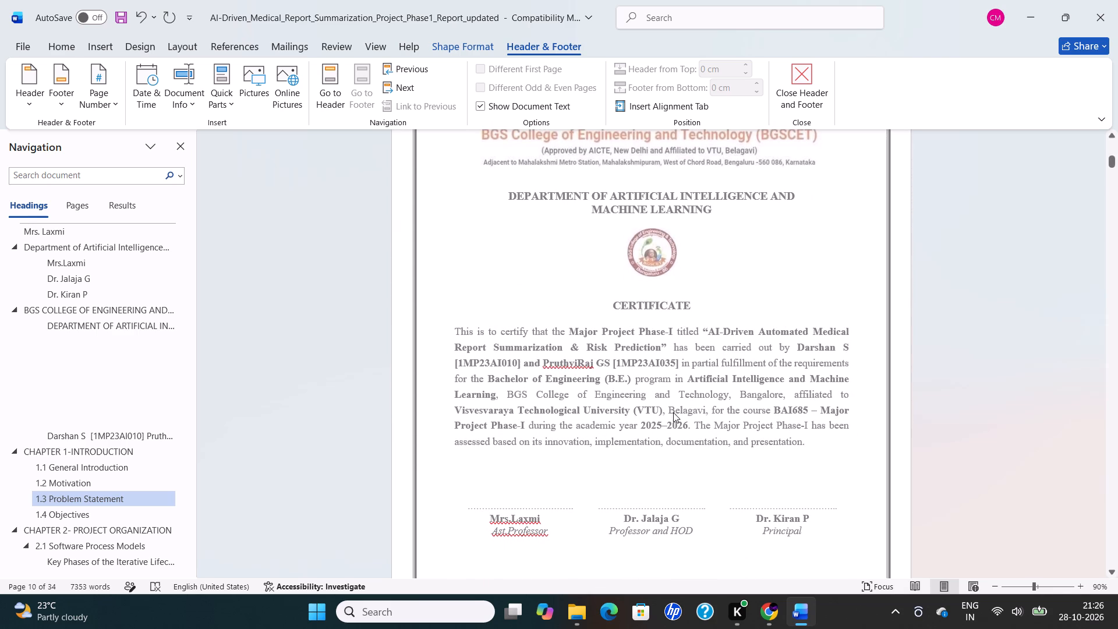
# Leave the footer and change the academic year in the certificate text to 2026–2027.
pyautogui.doubleClick(674, 425)
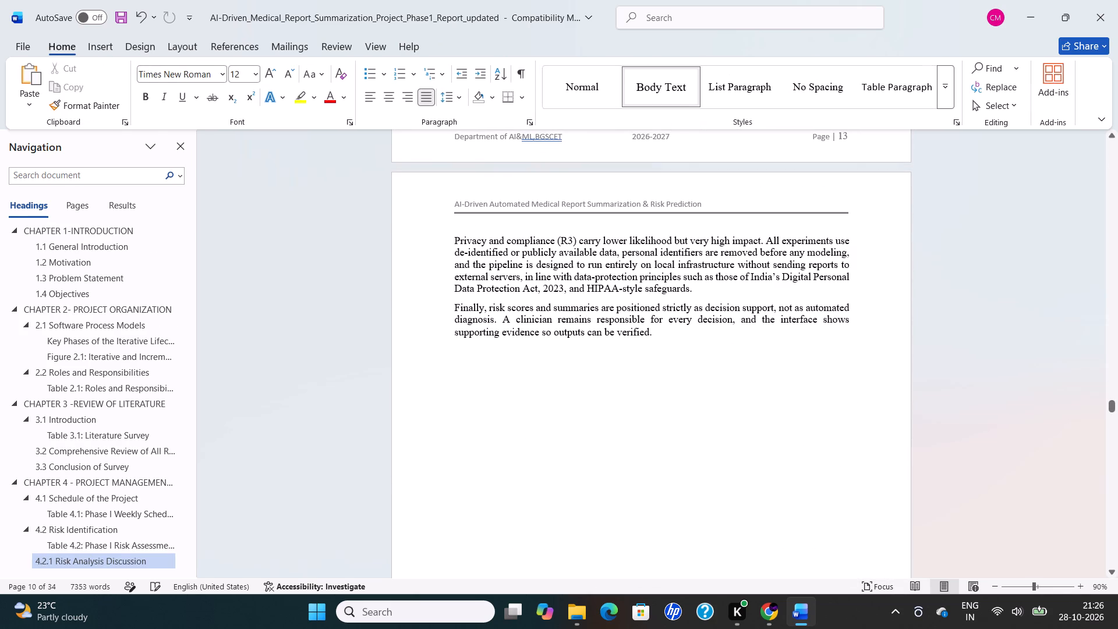
pyautogui.scroll(4, 674, 425)
pyautogui.scroll(19, 674, 425)
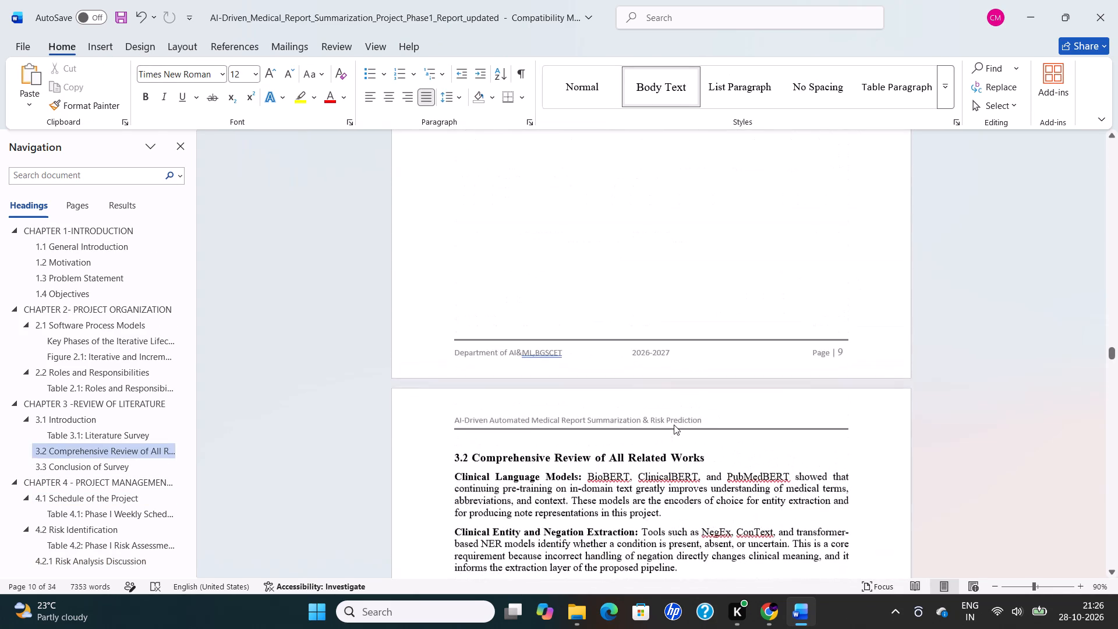
pyautogui.scroll(12, 674, 425)
pyautogui.scroll(12, 674, 425)
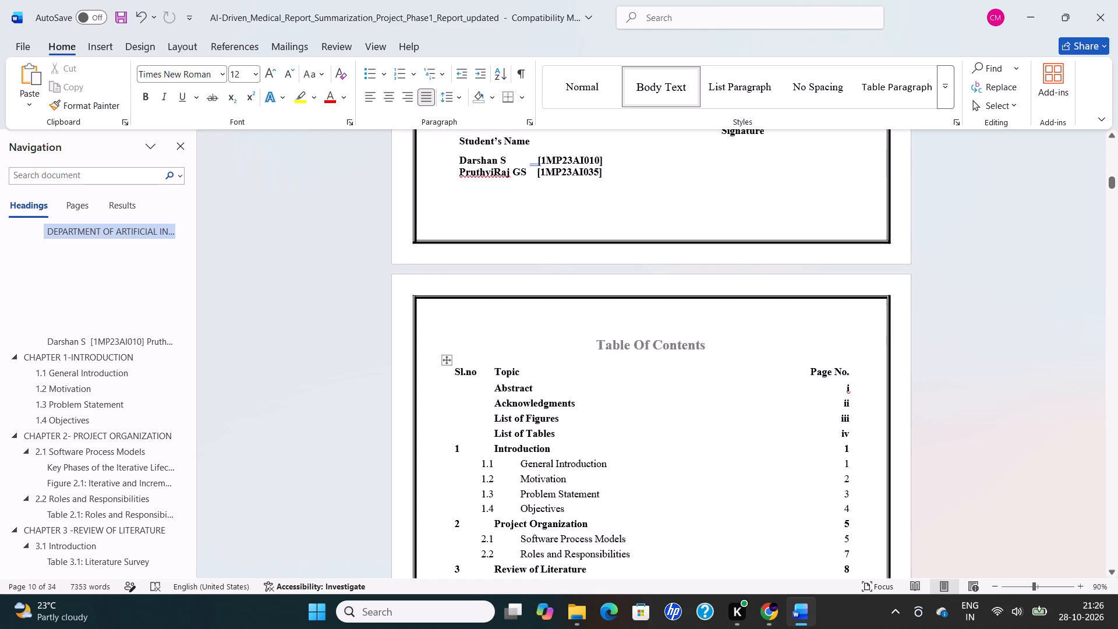
pyautogui.scroll(11, 674, 425)
pyautogui.scroll(-3, 674, 425)
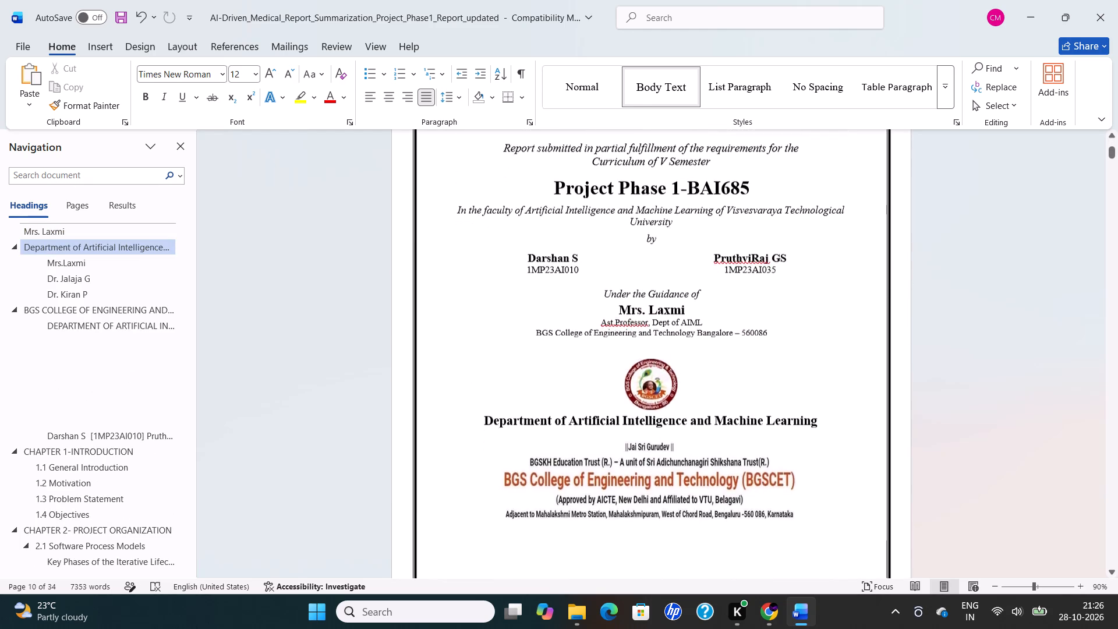
pyautogui.scroll(-5, 674, 425)
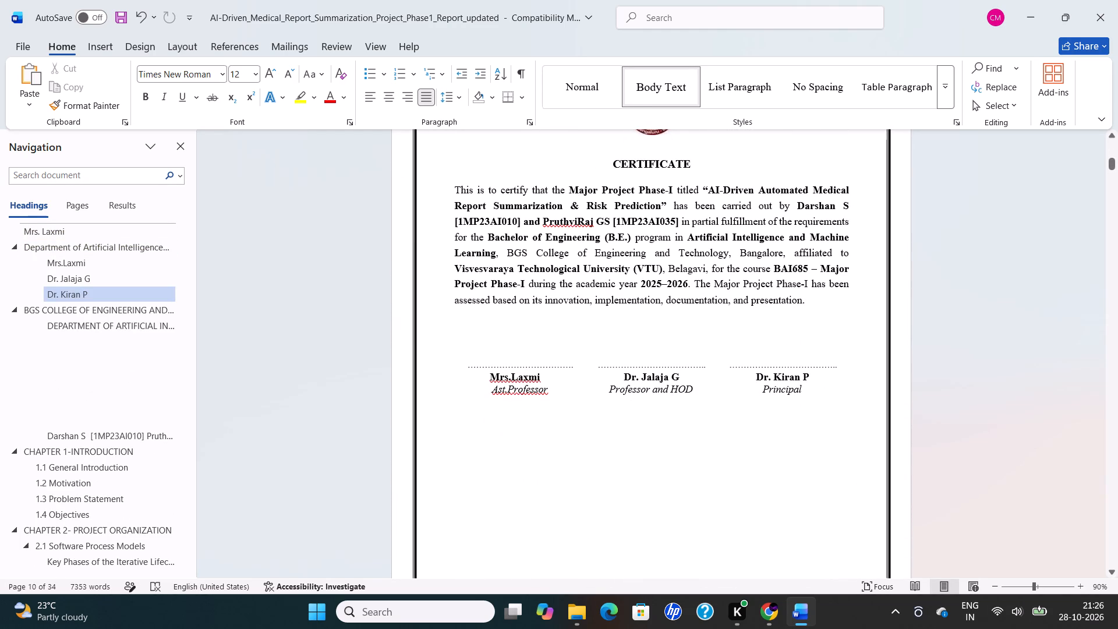
pyautogui.click(687, 281)
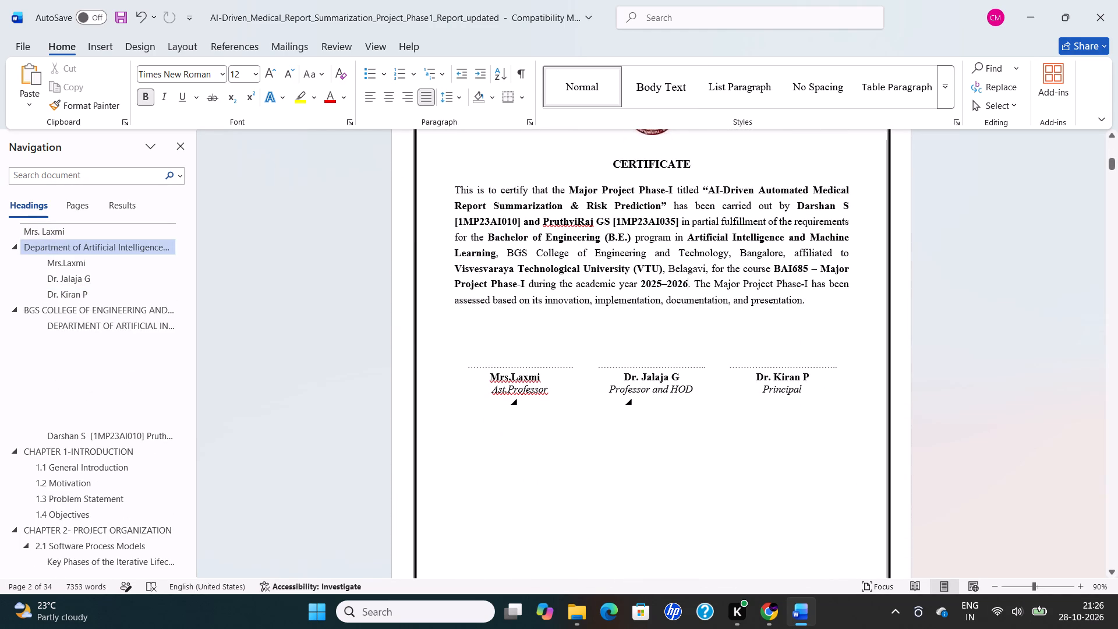
pyautogui.press('BackSpace')
pyautogui.press('7')
pyautogui.click(661, 282)
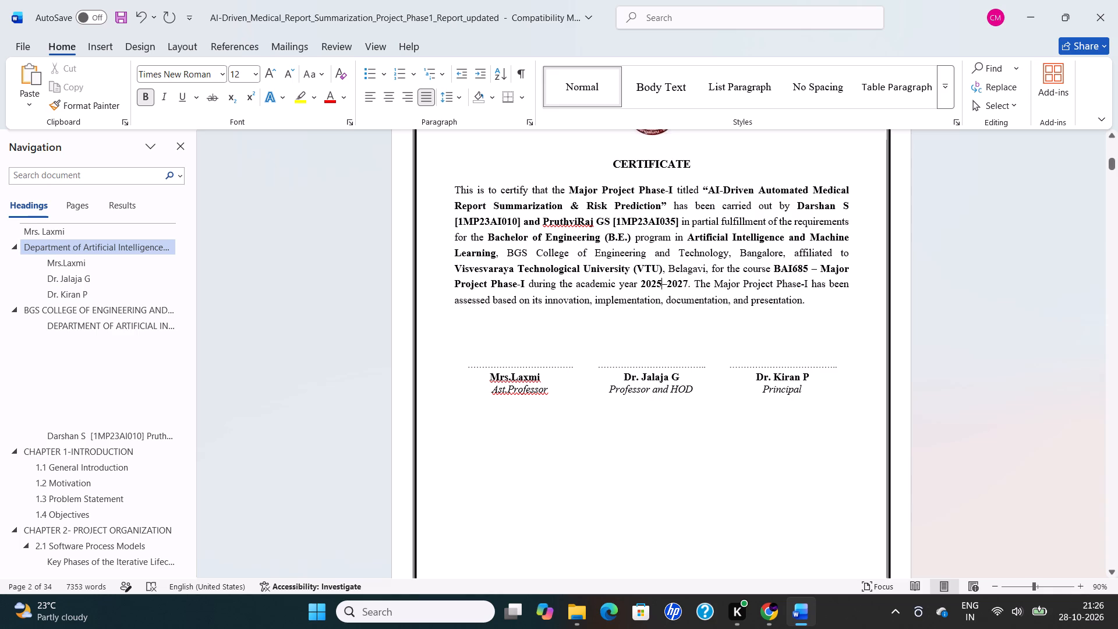
pyautogui.press('BackSpace')
pyautogui.press('6')
# Check the pages following the certificate, including the students' declaration and the table of contents.
pyautogui.scroll(-1, 661, 282)
pyautogui.keyDown('ctrl'); pyautogui.scroll(1, 661, 282); pyautogui.keyUp('ctrl')
pyautogui.keyDown('ctrl'); pyautogui.scroll(-1, 661, 282); pyautogui.keyUp('ctrl')
pyautogui.scroll(-1, 661, 282)
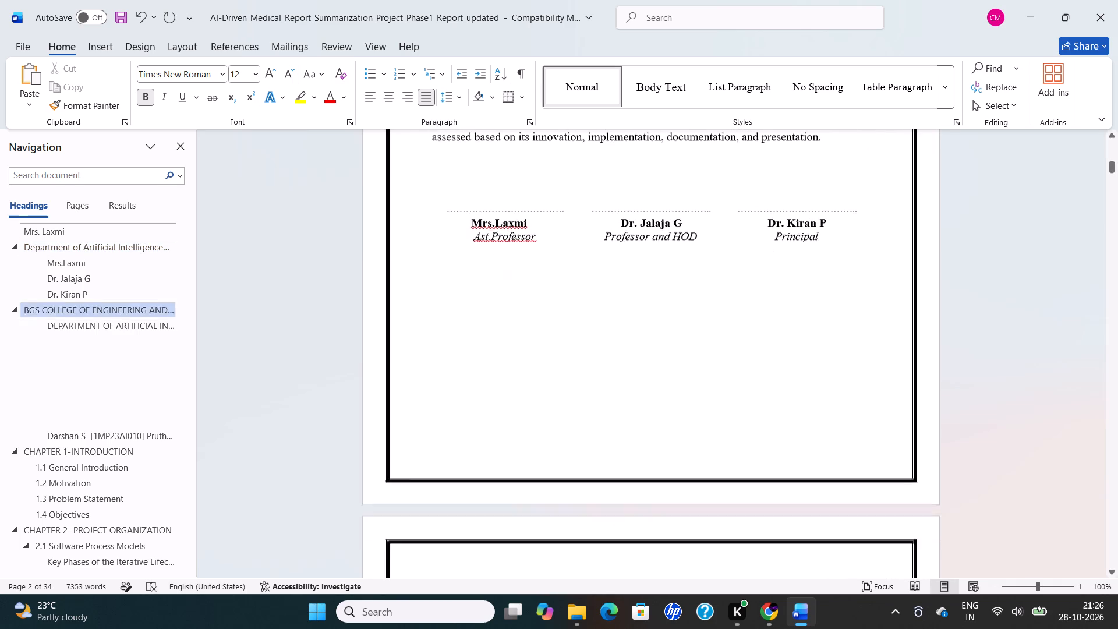
pyautogui.scroll(-4, 661, 282)
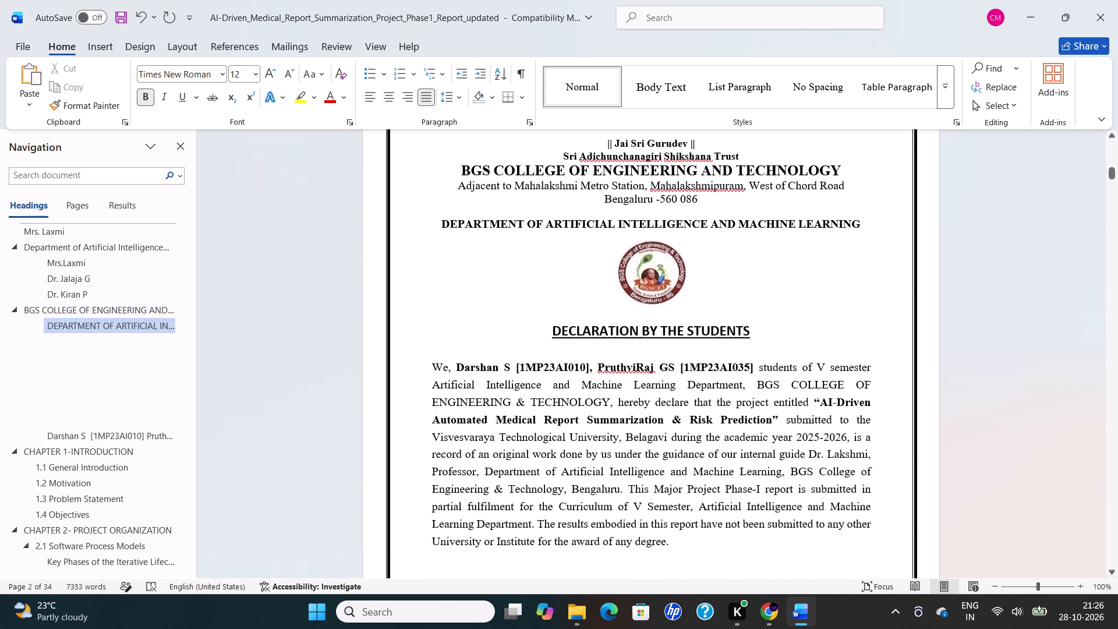
pyautogui.scroll(-5, 661, 282)
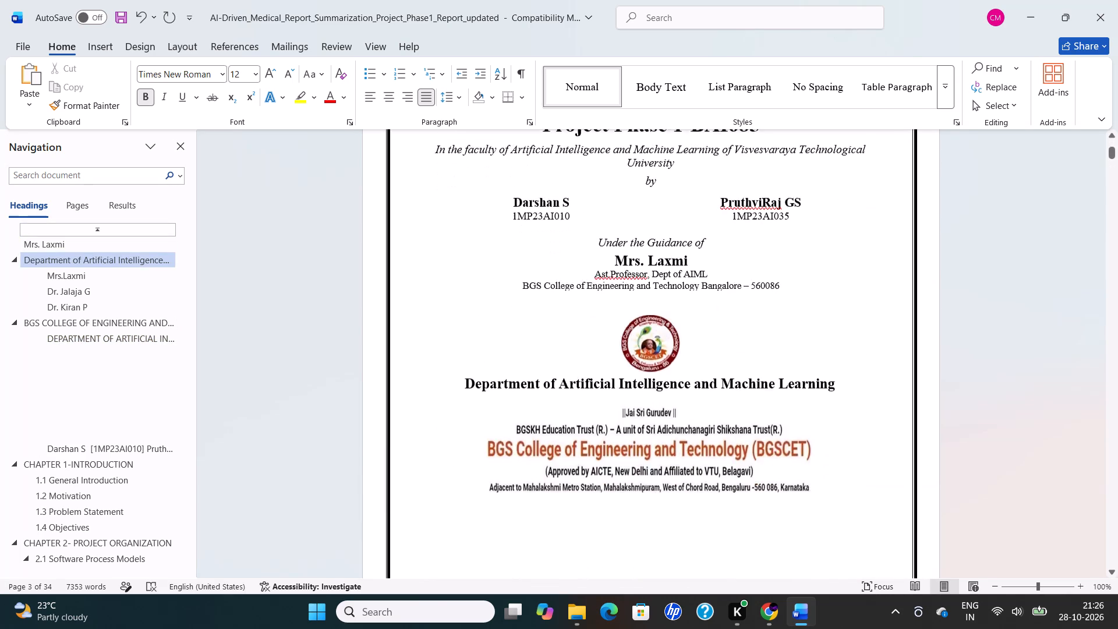
pyautogui.scroll(-9, 661, 282)
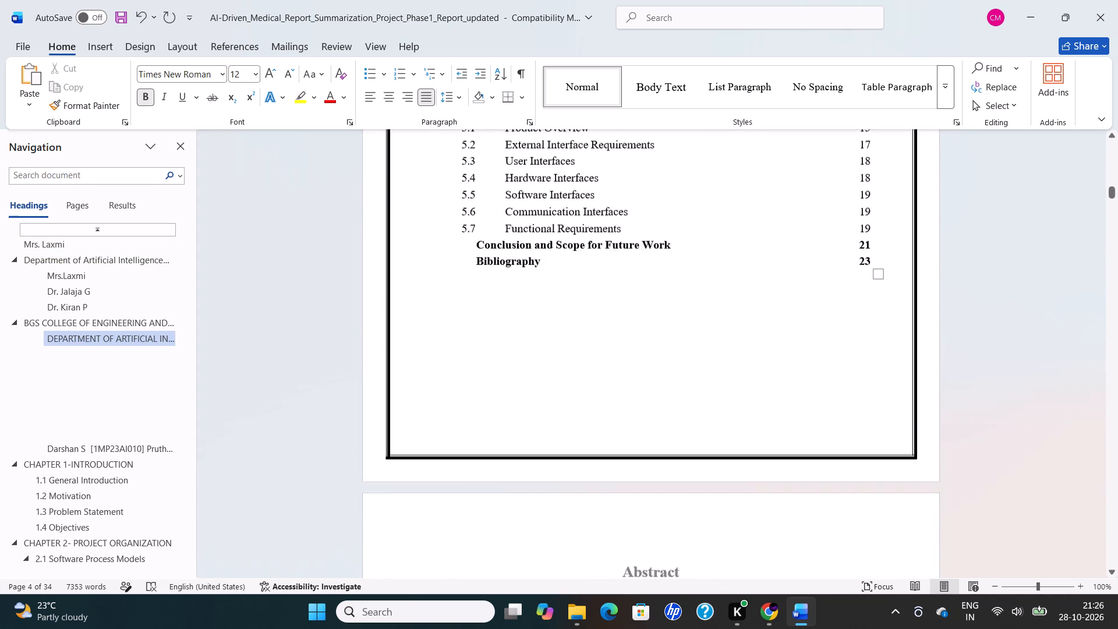
pyautogui.scroll(-2, 661, 282)
# Look through the Abstract and Acknowledgements pages for details needing correction.
pyautogui.press('Down')
pyautogui.press('Down')
pyautogui.press('Down')
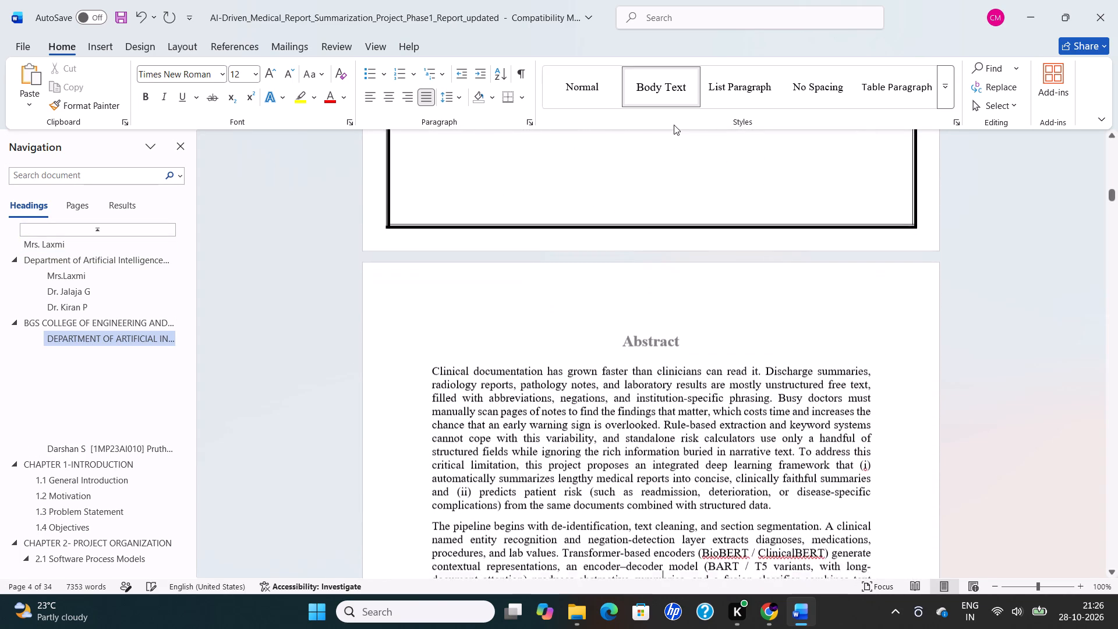
pyautogui.press('Down')
pyautogui.press('Down')
pyautogui.press('Down')
pyautogui.press('Down')
pyautogui.press('Down')
pyautogui.press('Down')
pyautogui.press('Down')
pyautogui.press('Down')
pyautogui.press('Down')
pyautogui.press('Down')
pyautogui.press('Down')
pyautogui.press('Down')
pyautogui.press('Down')
pyautogui.press('Down')
pyautogui.press('Down')
pyautogui.press('Down')
pyautogui.press('Down')
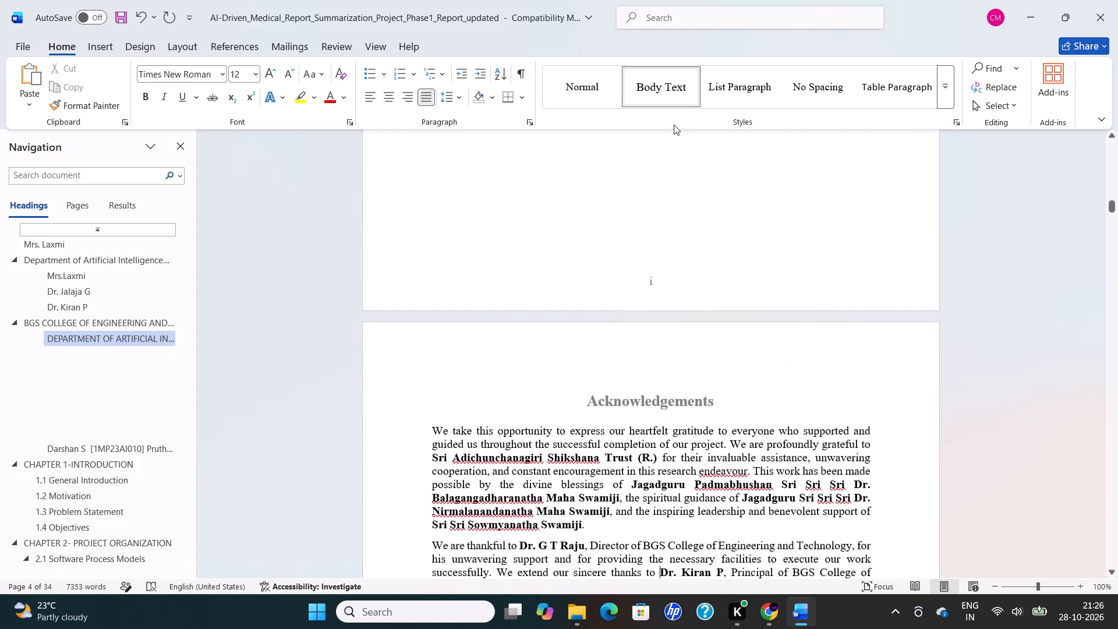
pyautogui.press('Down')
pyautogui.press('Down')
pyautogui.press('Down')
pyautogui.press('Down')
pyautogui.press('Down')
pyautogui.press('Down')
pyautogui.press('Down')
pyautogui.press('Up')
pyautogui.press('Up')
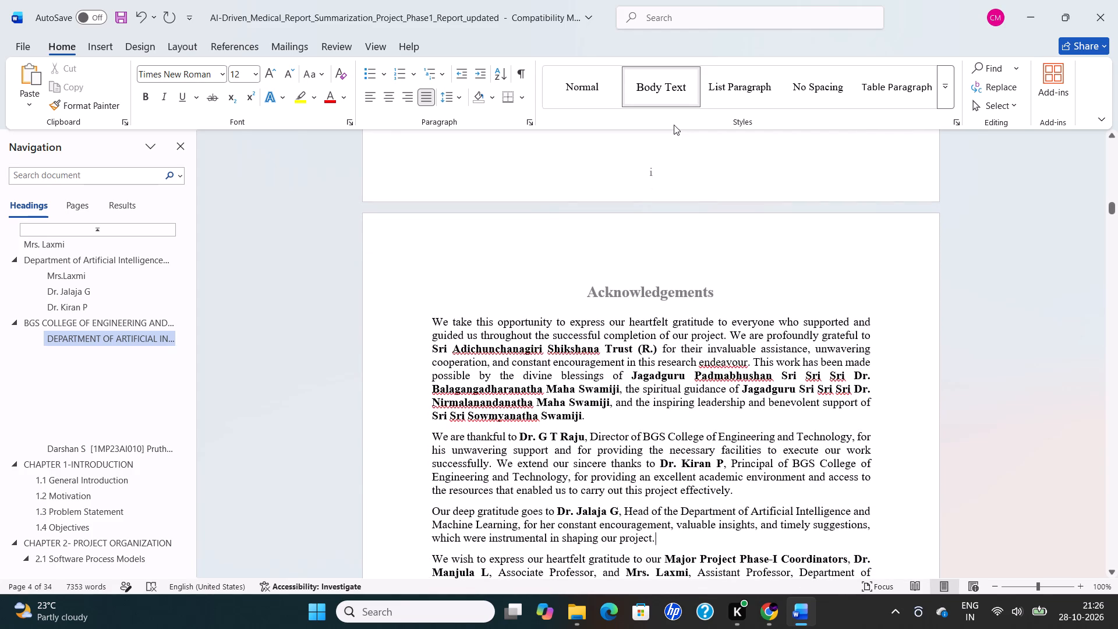
# Review the report again from the certificate page to section 1.1 General Introduction, including the Figure 1.1 layout.
pyautogui.scroll(9, 668, 176)
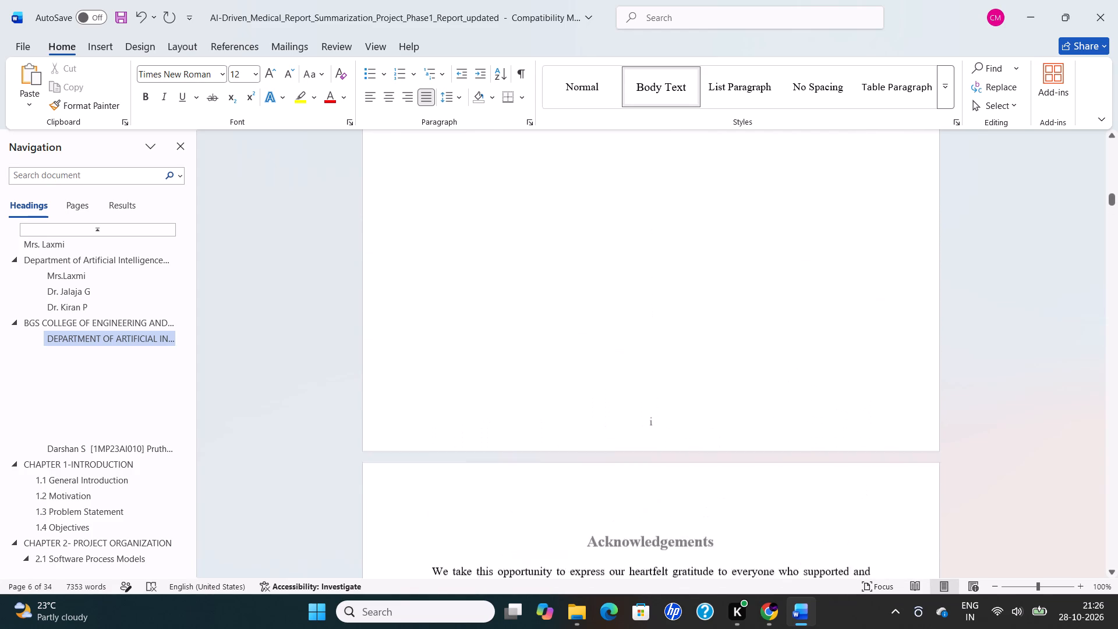
pyautogui.scroll(7, 668, 176)
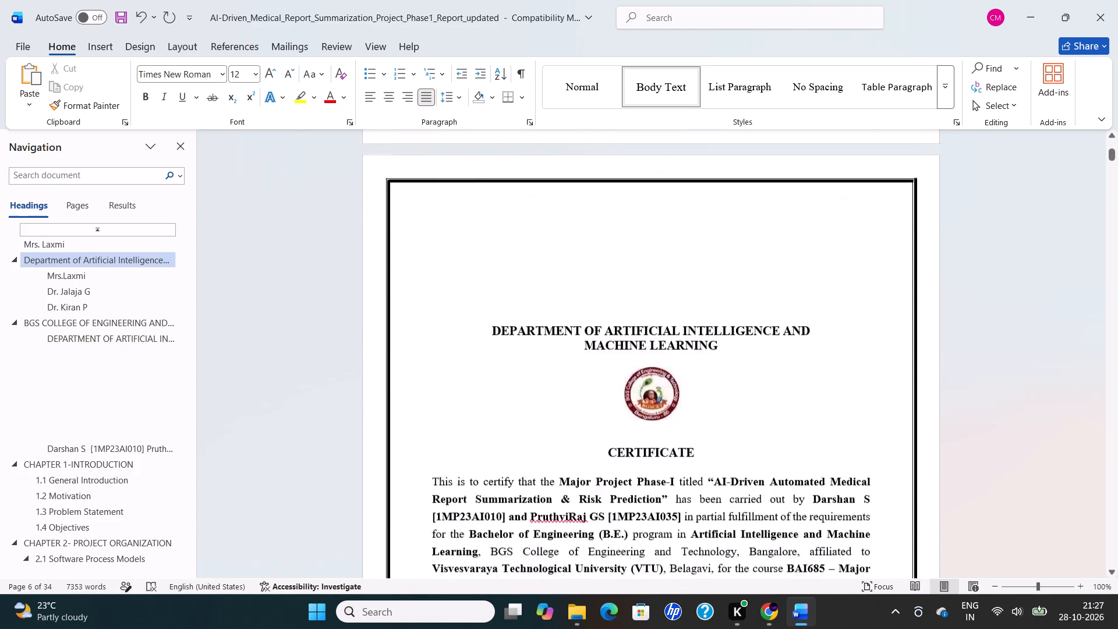
pyautogui.scroll(-4, 668, 176)
pyautogui.keyDown('ctrl'); pyautogui.scroll(1, 668, 176); pyautogui.keyUp('ctrl')
pyautogui.scroll(-9, 668, 176)
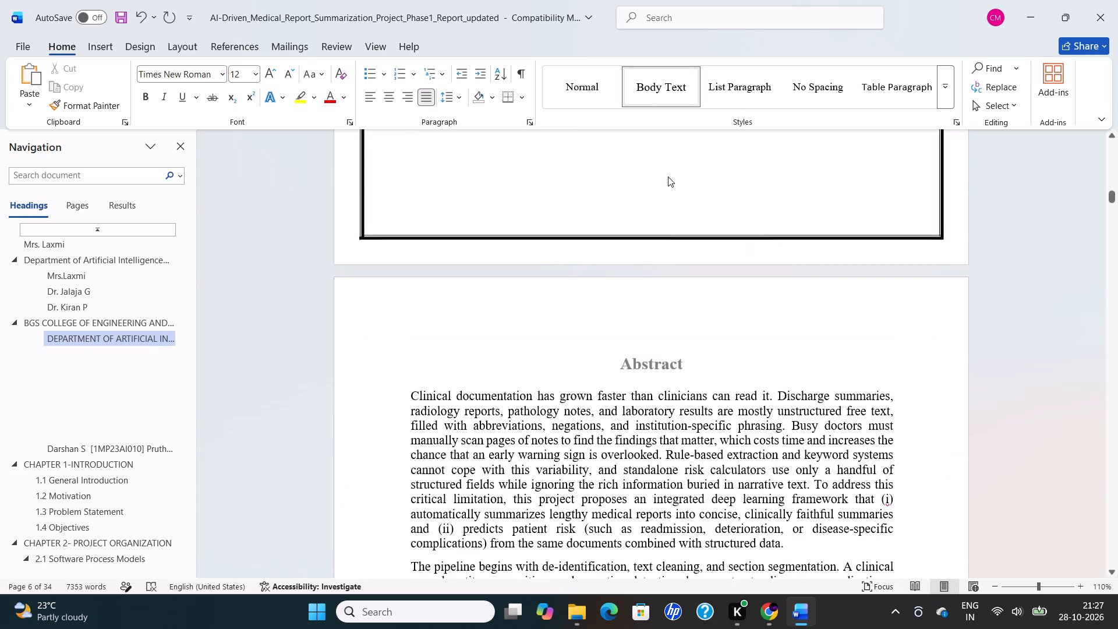
pyautogui.scroll(-8, 668, 176)
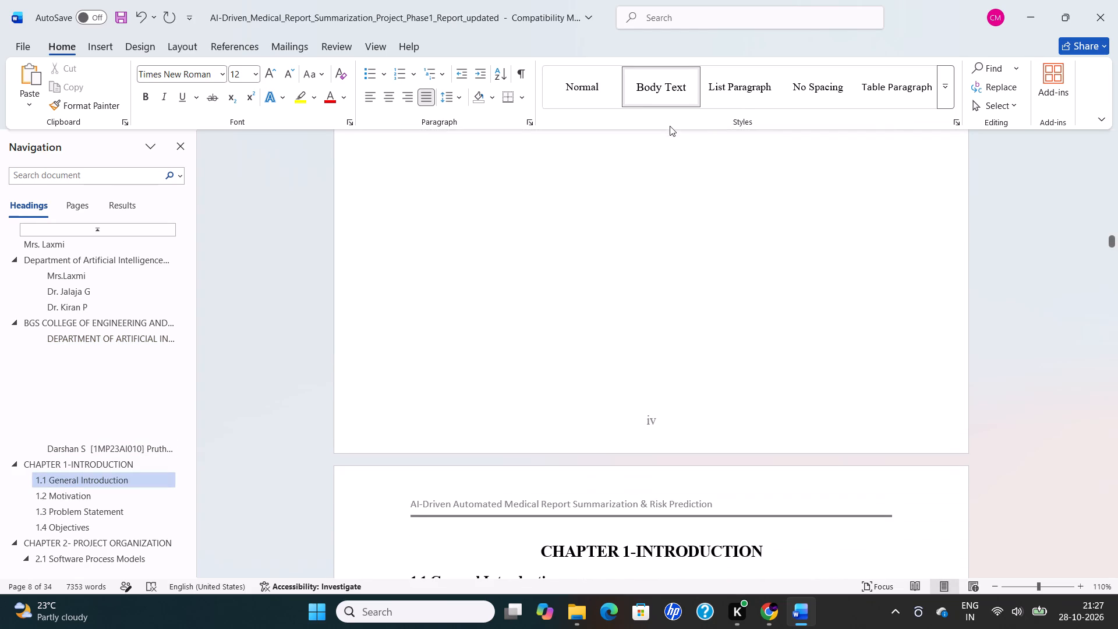
pyautogui.scroll(-5, 670, 122)
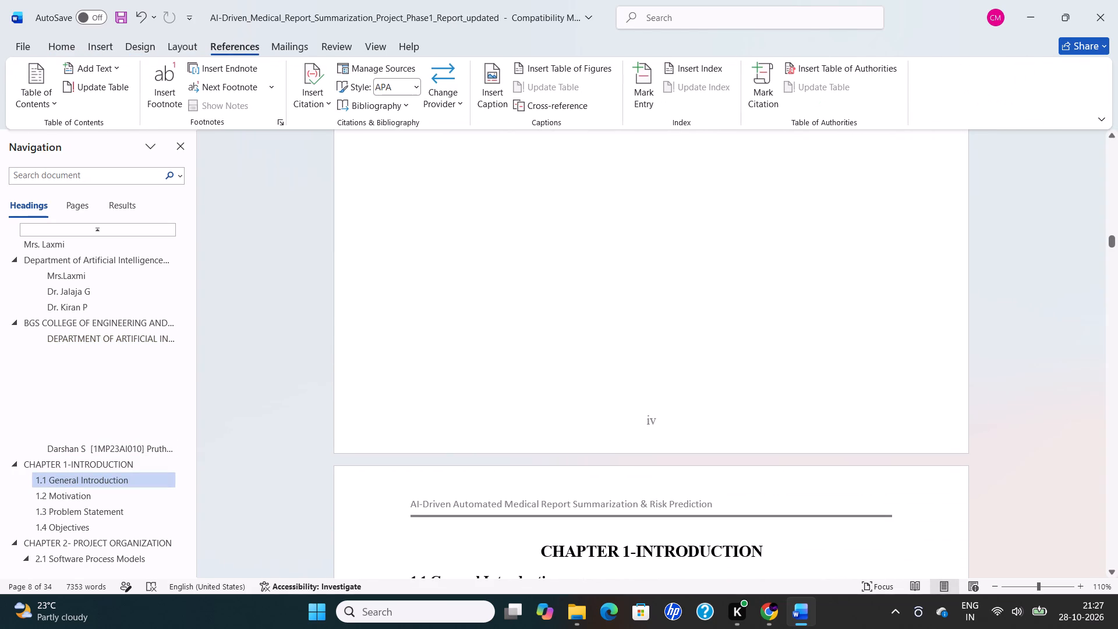
pyautogui.keyDown('ctrl'); pyautogui.scroll(-4, 661, 201); pyautogui.keyUp('ctrl')
pyautogui.scroll(-4, 661, 201)
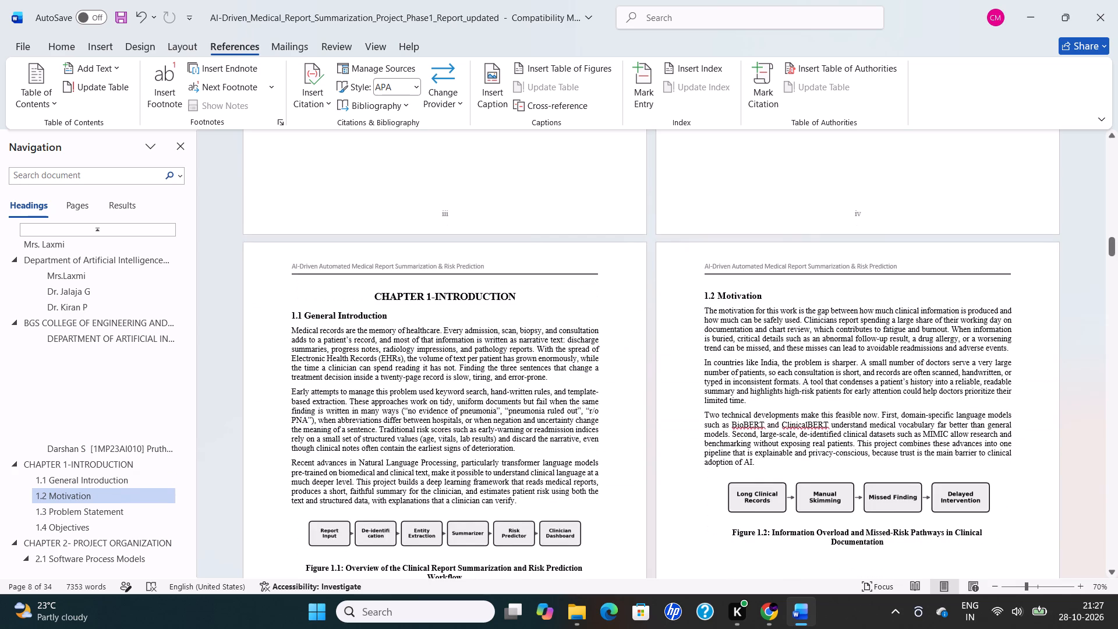
pyautogui.keyDown('ctrl'); pyautogui.scroll(4, 661, 201); pyautogui.keyUp('ctrl')
pyautogui.scroll(-1, 661, 201)
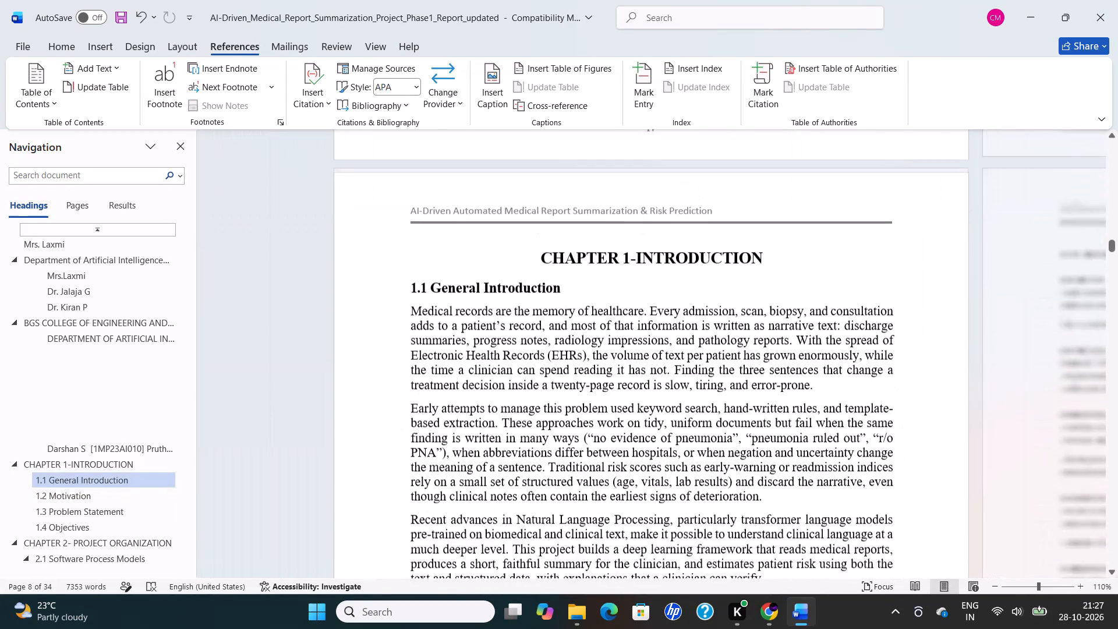
pyautogui.scroll(-1, 661, 201)
pyautogui.keyDown('ctrl'); pyautogui.scroll(1, 661, 201); pyautogui.keyUp('ctrl')
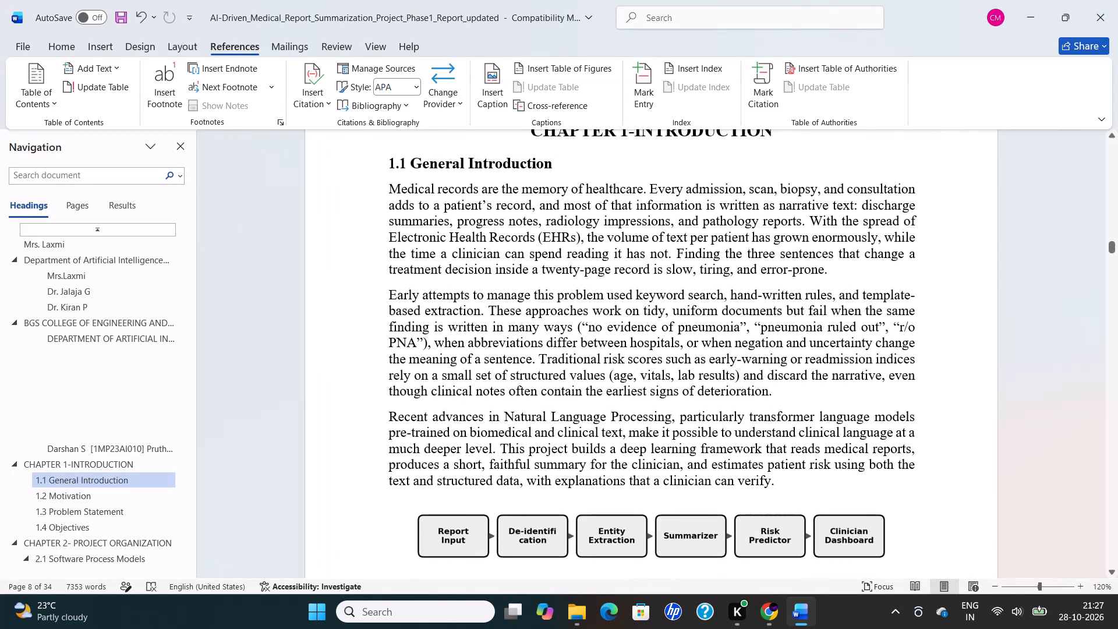
pyautogui.keyDown('ctrl'); pyautogui.scroll(-4, 661, 201); pyautogui.keyUp('ctrl')
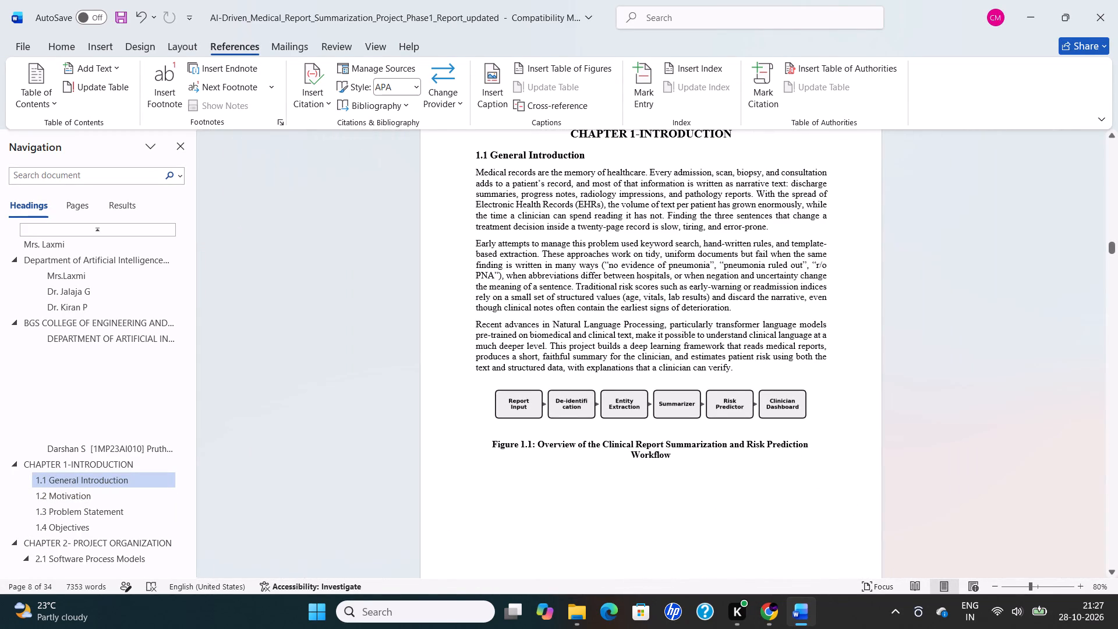
# Complete the page-number label in the List of Tables page header so that it reads Pg.no.
pyautogui.scroll(5, 484, 306)
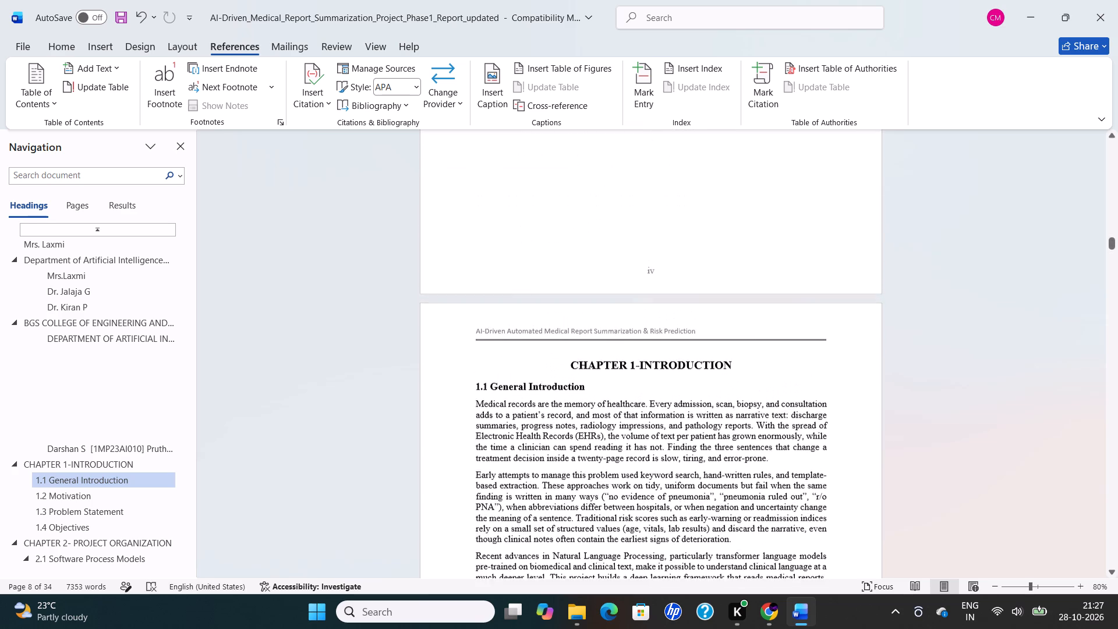
pyautogui.scroll(7, 484, 306)
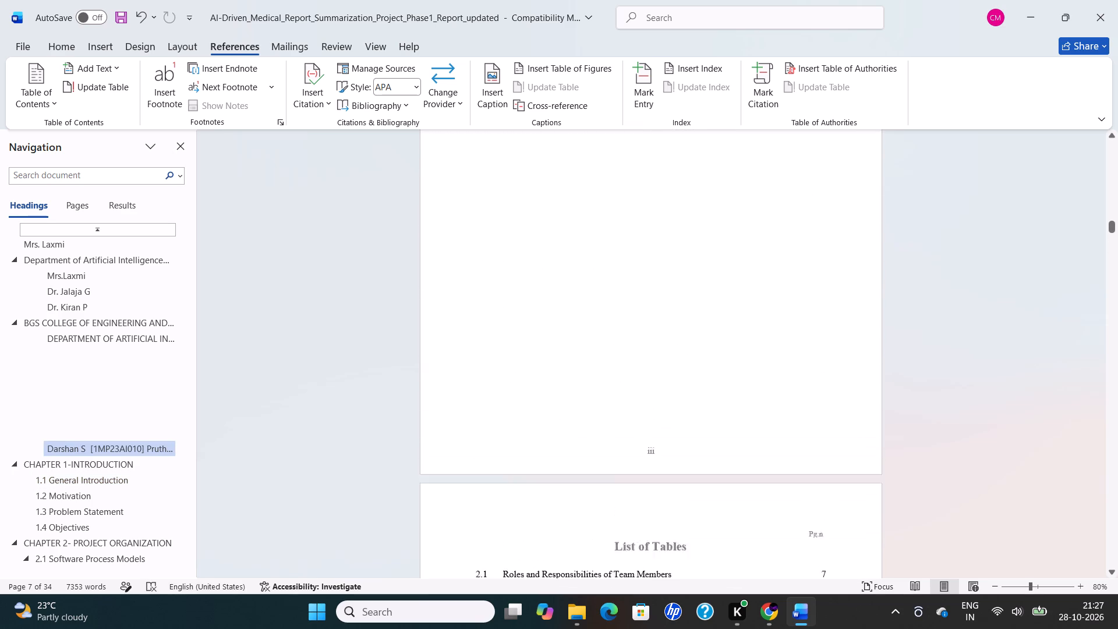
pyautogui.scroll(4, 484, 306)
pyautogui.scroll(-1, 484, 306)
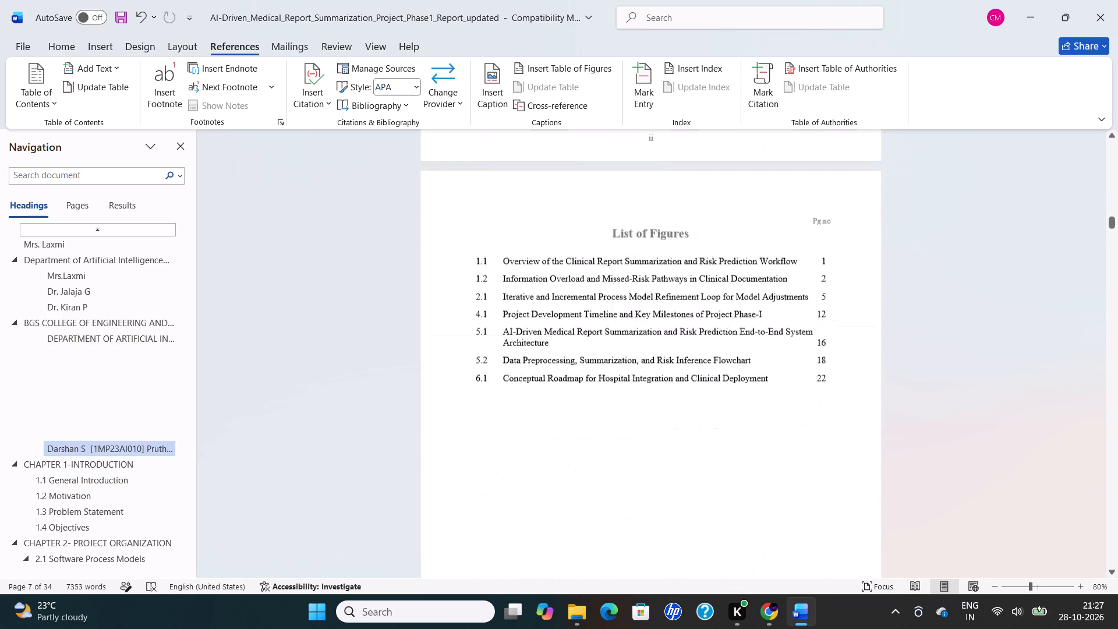
pyautogui.scroll(-4, 484, 306)
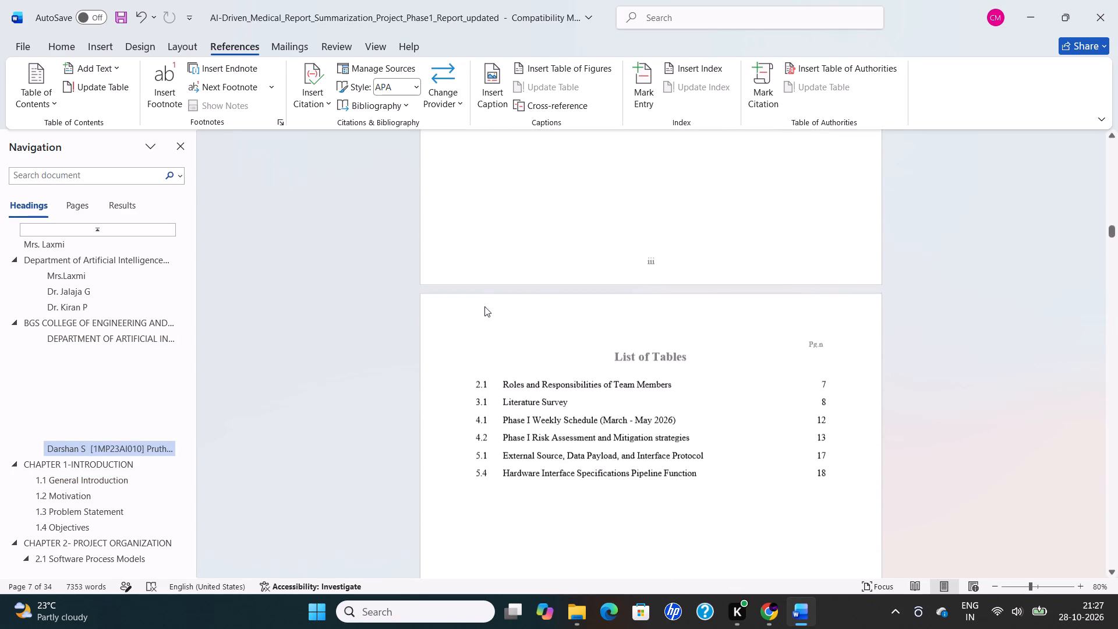
pyautogui.scroll(-1, 484, 306)
pyautogui.scroll(2, 484, 306)
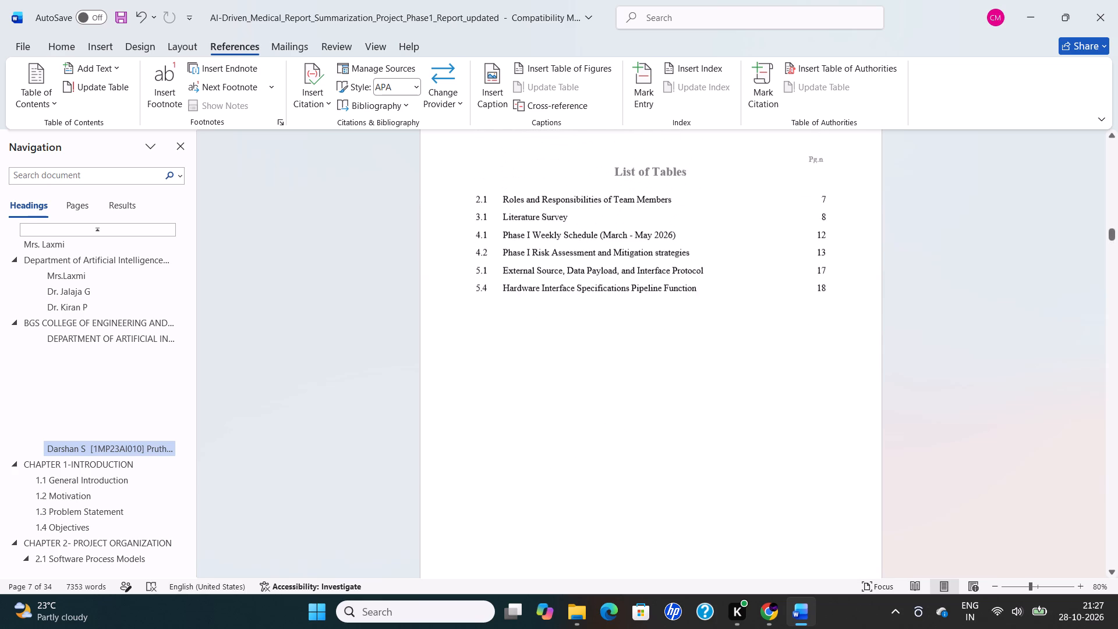
pyautogui.doubleClick(821, 165)
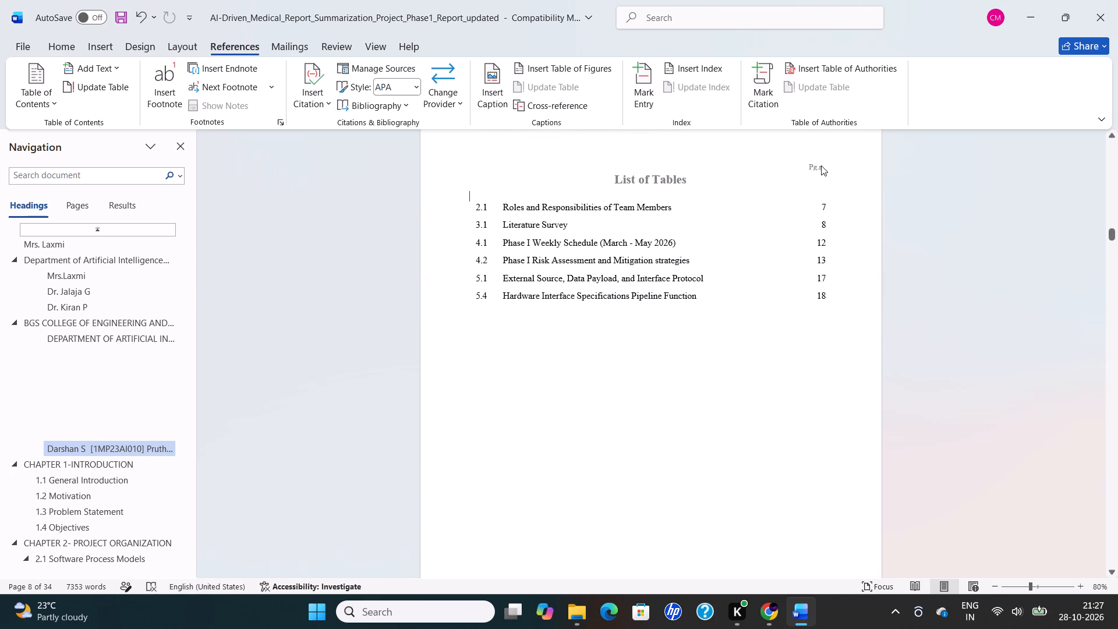
pyautogui.click(828, 167)
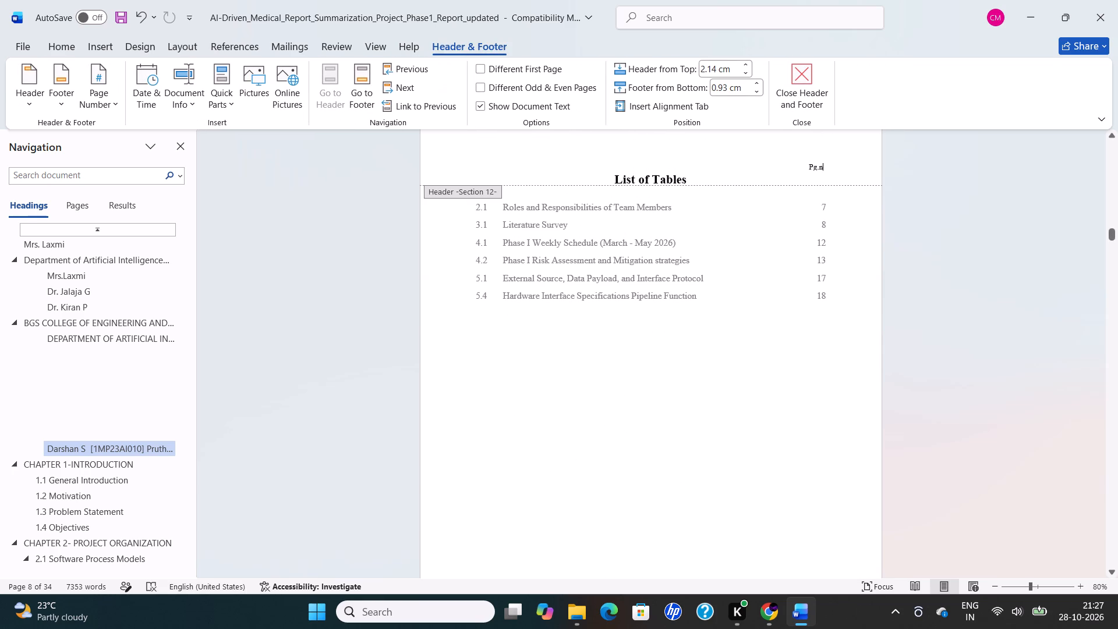
pyautogui.press('o')
# Look through the Chapter 1 pages, including 1.2 Motivation and 1.3 Problem Statement, checking their content, headers and footers.
pyautogui.scroll(-2, 828, 167)
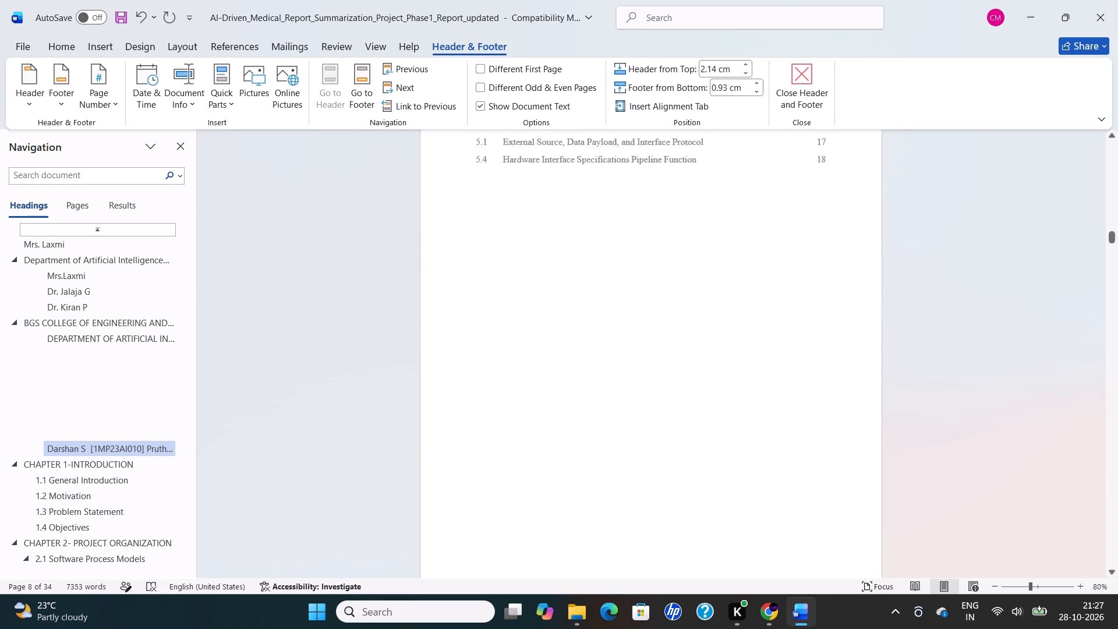
pyautogui.scroll(-3, 828, 167)
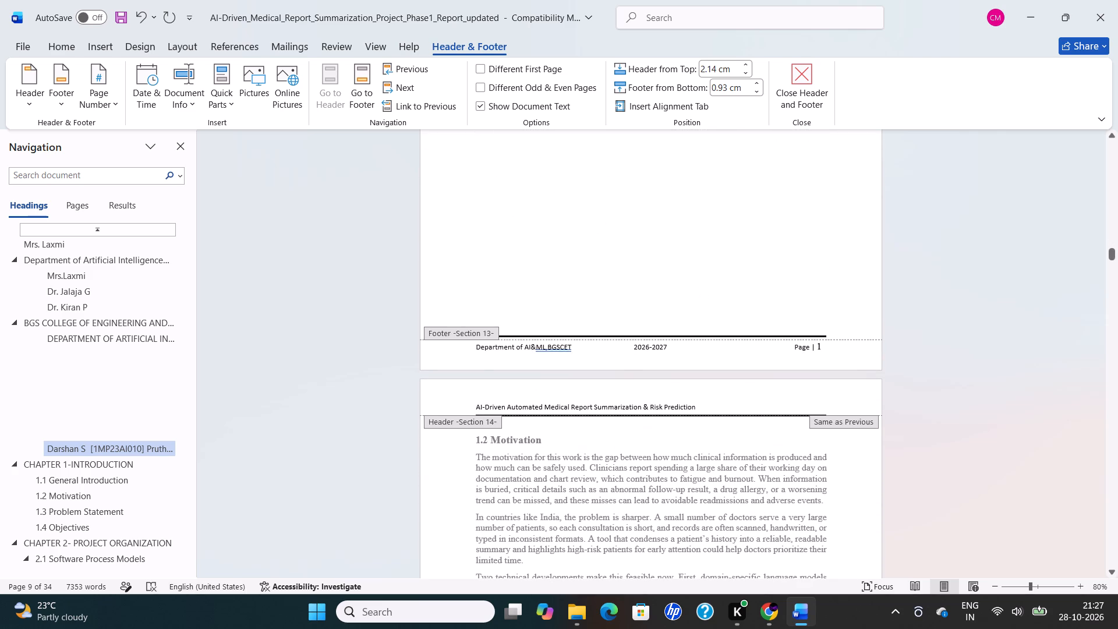
pyautogui.scroll(-3, 677, 348)
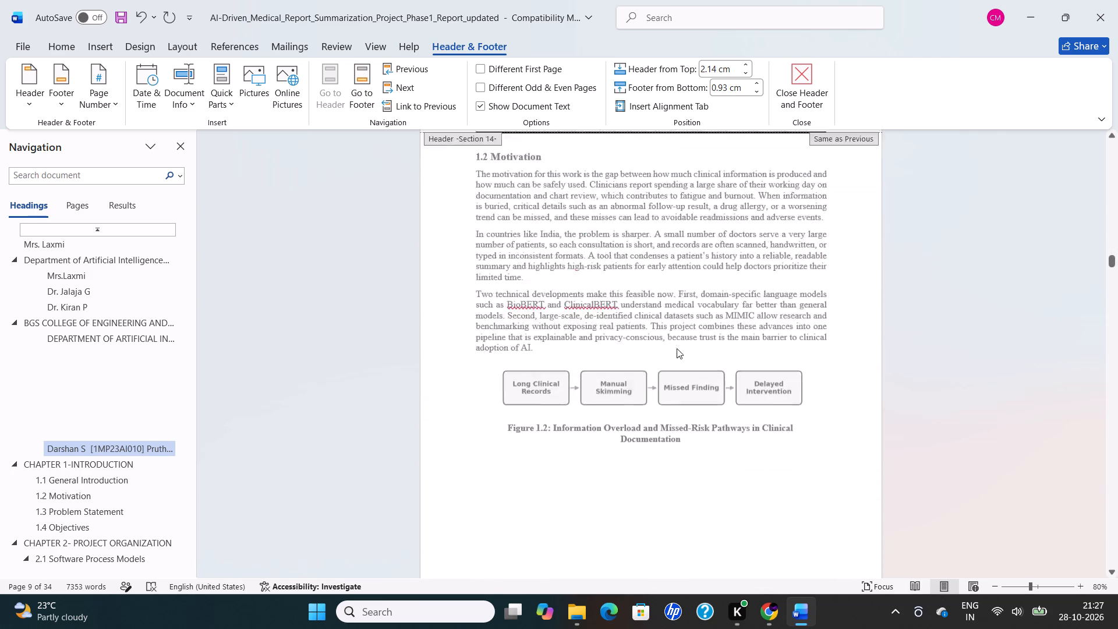
pyautogui.scroll(-2, 677, 348)
pyautogui.scroll(2, 677, 348)
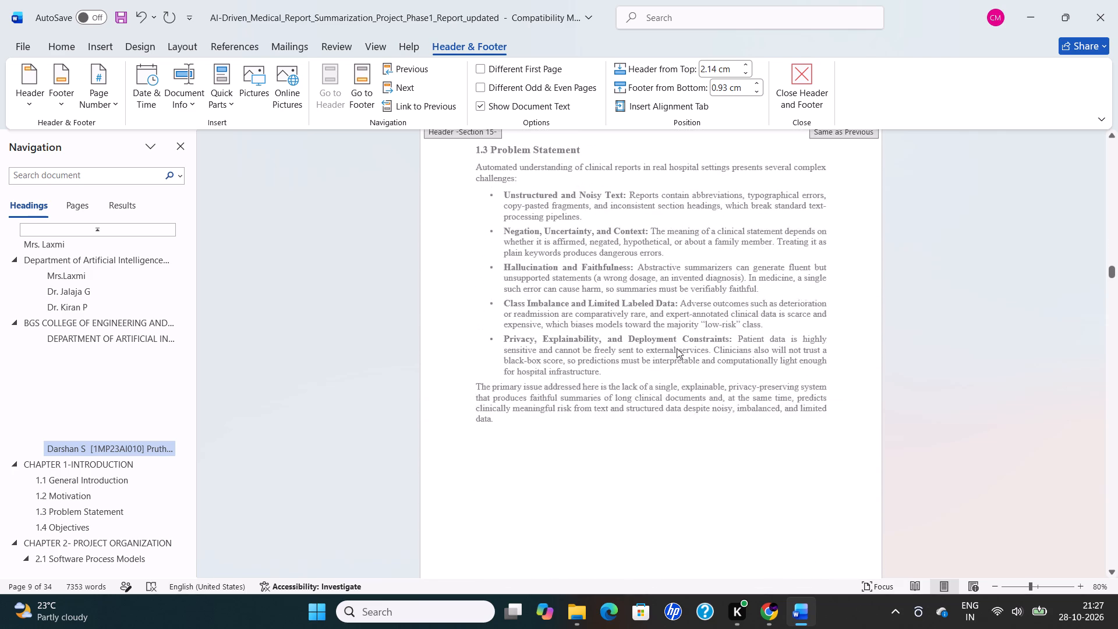
pyautogui.scroll(1, 677, 348)
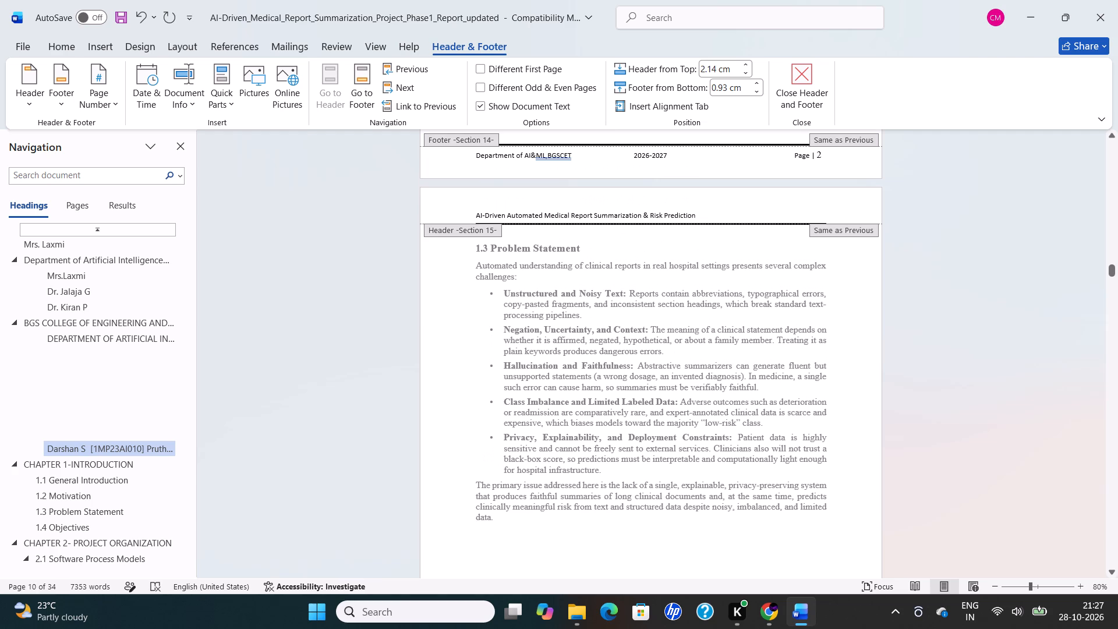
pyautogui.scroll(-4, 659, 186)
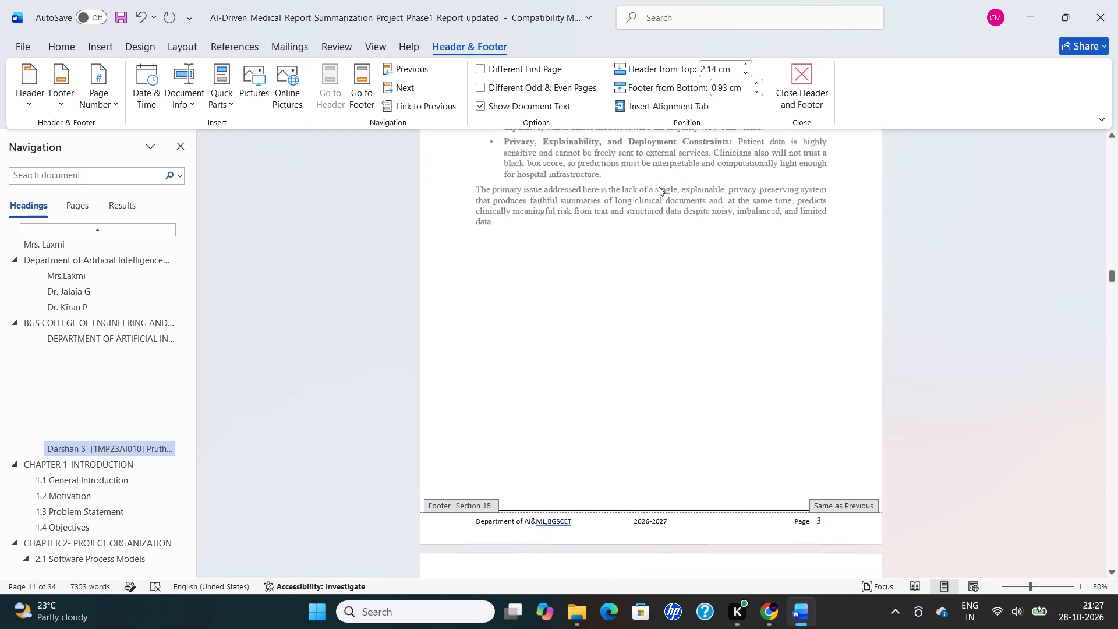
# Review the following chapters up to 4.2.1 Risk Analysis Discussion, including Tables 4.1 and 4.2, and leave header editing.
pyautogui.scroll(-12, 659, 186)
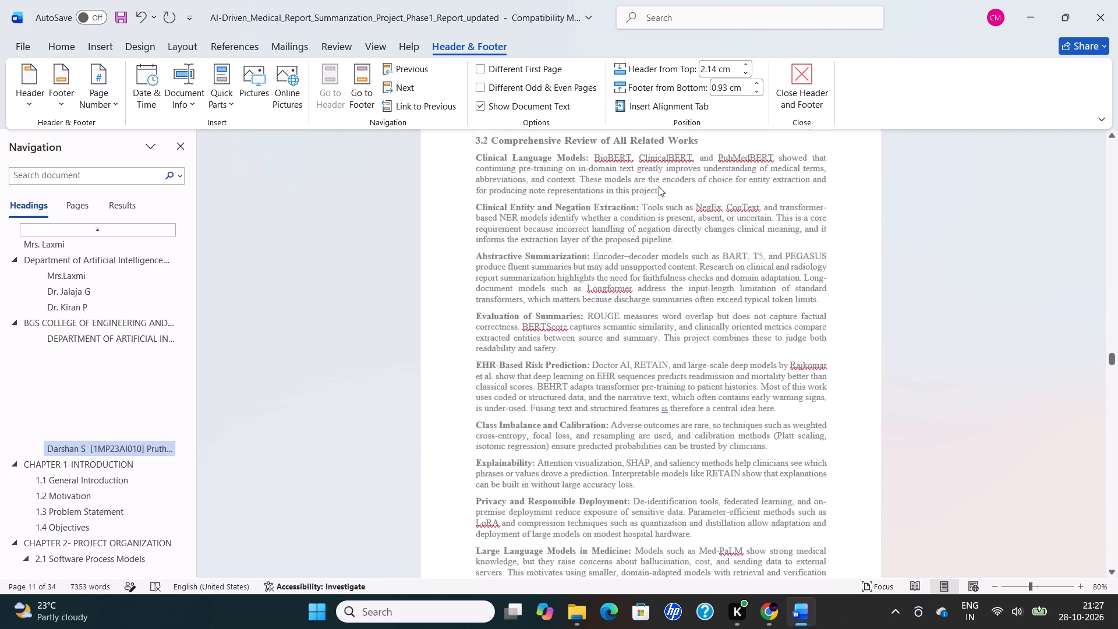
pyautogui.scroll(-9, 659, 186)
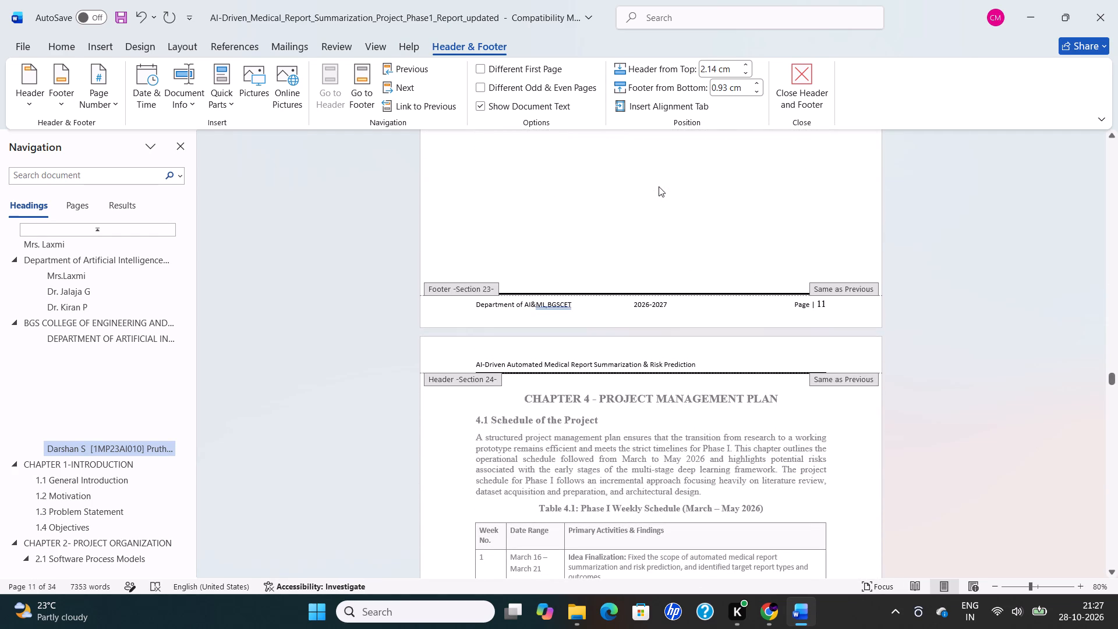
pyautogui.scroll(-2, 659, 186)
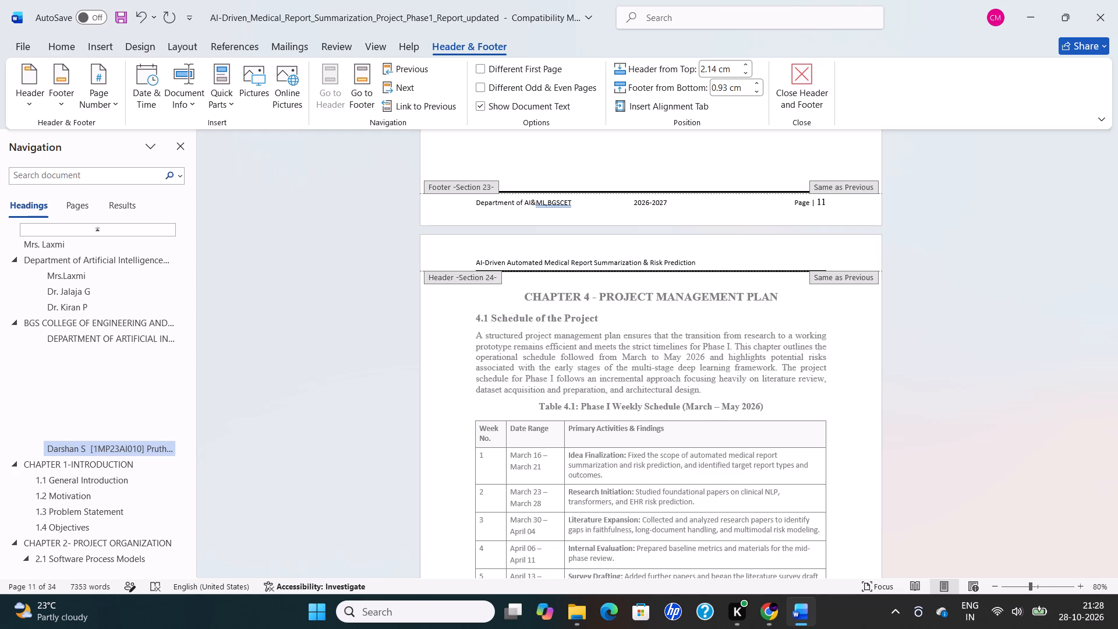
pyautogui.scroll(-7, 675, 217)
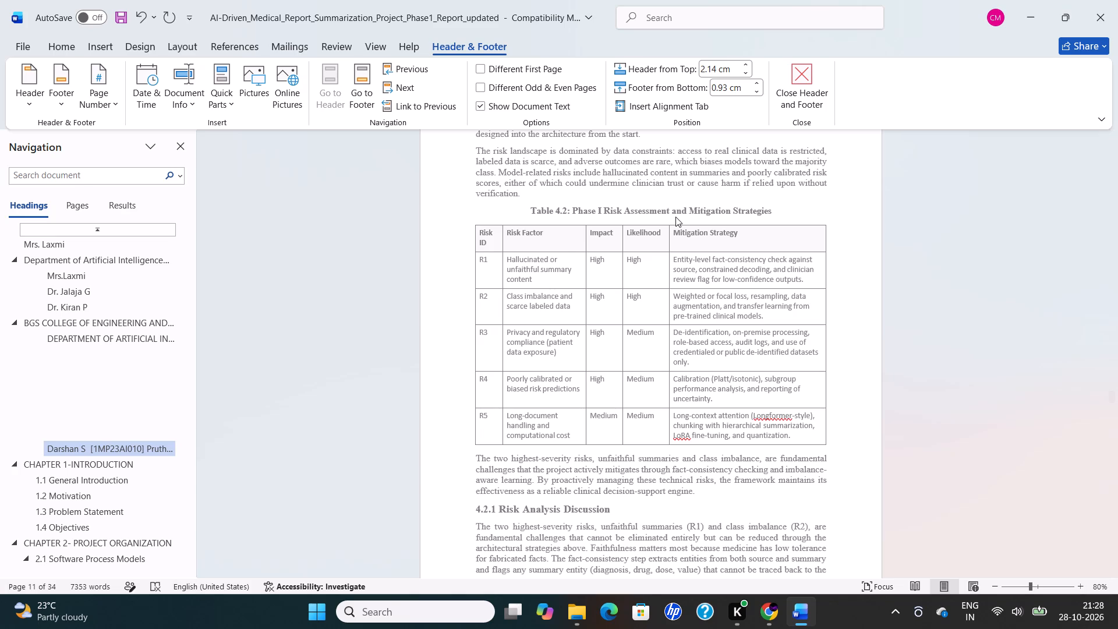
pyautogui.scroll(-2, 675, 217)
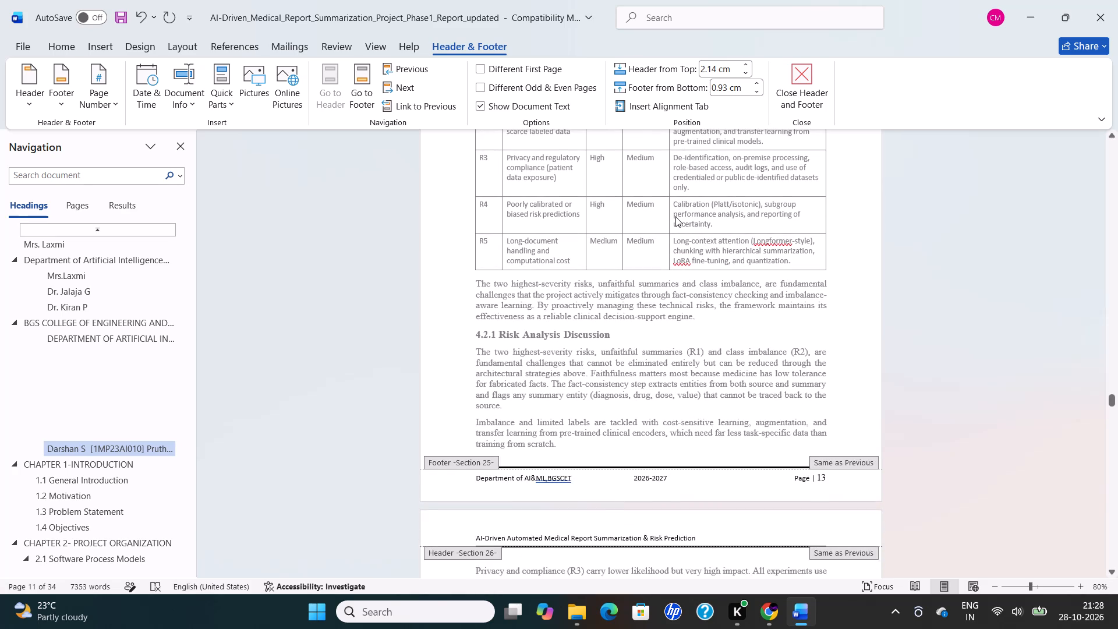
pyautogui.scroll(-1, 675, 217)
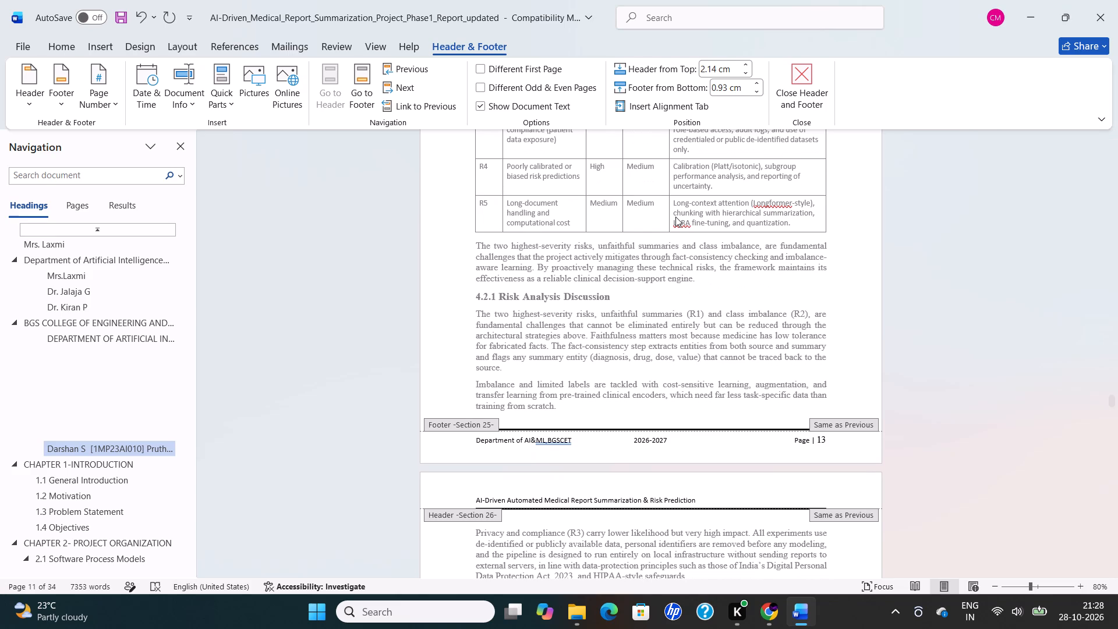
pyautogui.click(907, 243)
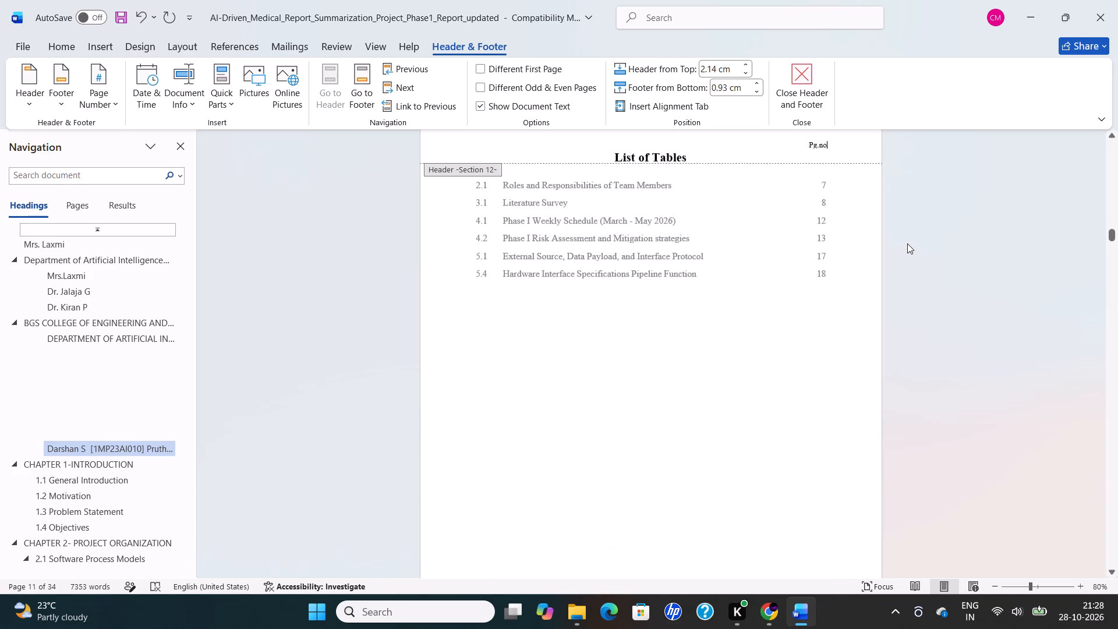
pyautogui.doubleClick(907, 243)
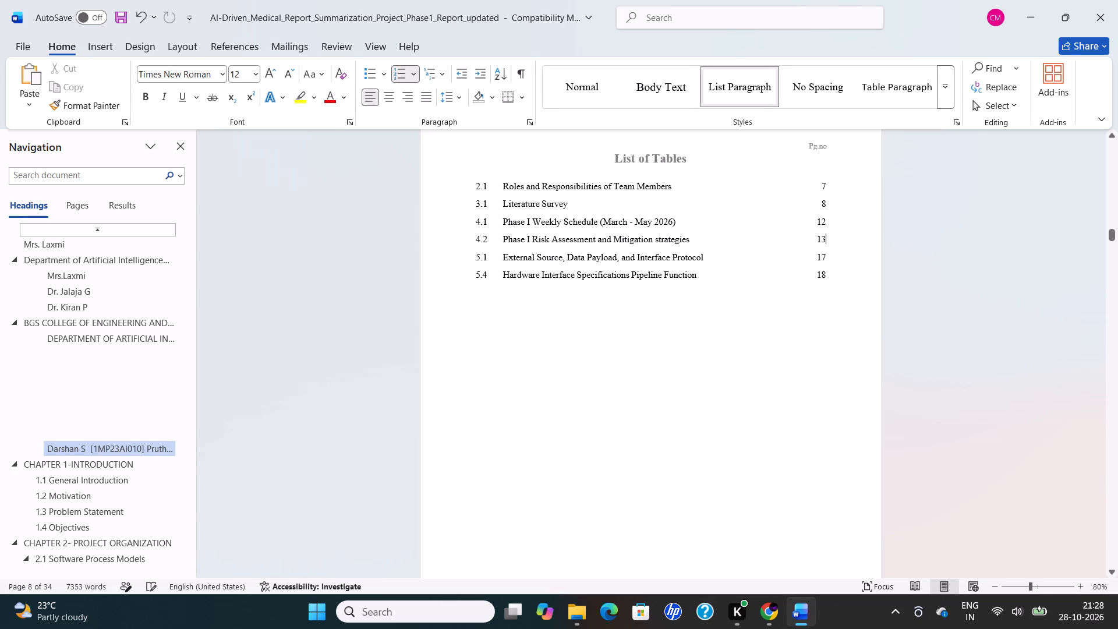
# Correct the guide's designation on the cover page so that it reads Asst.Professor.
pyautogui.scroll(10, 907, 243)
pyautogui.scroll(19, 907, 243)
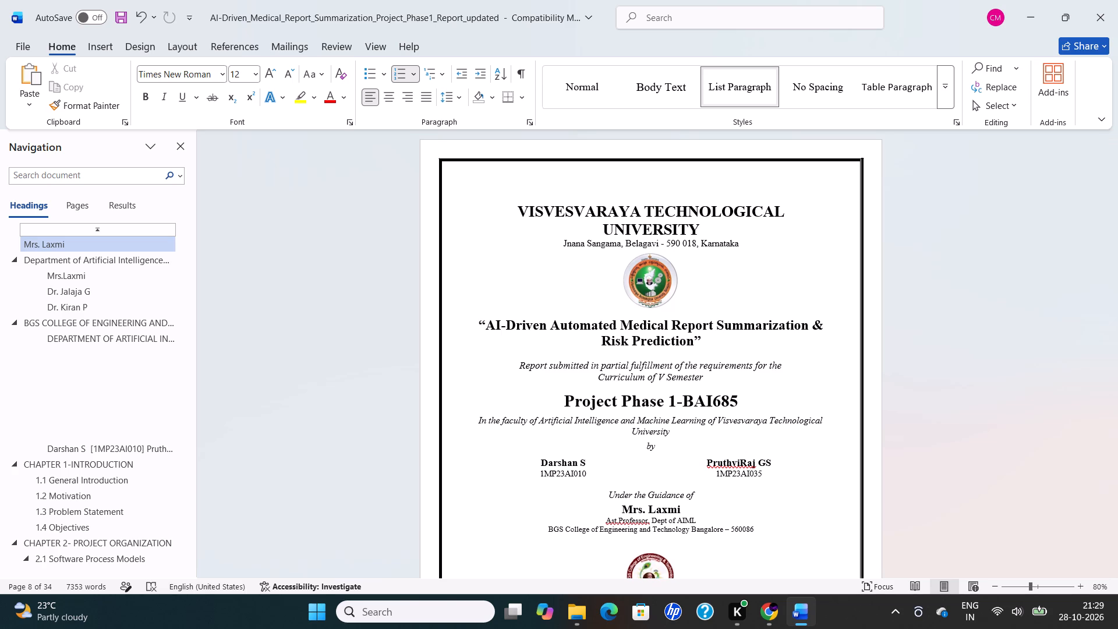
pyautogui.scroll(-1, 907, 243)
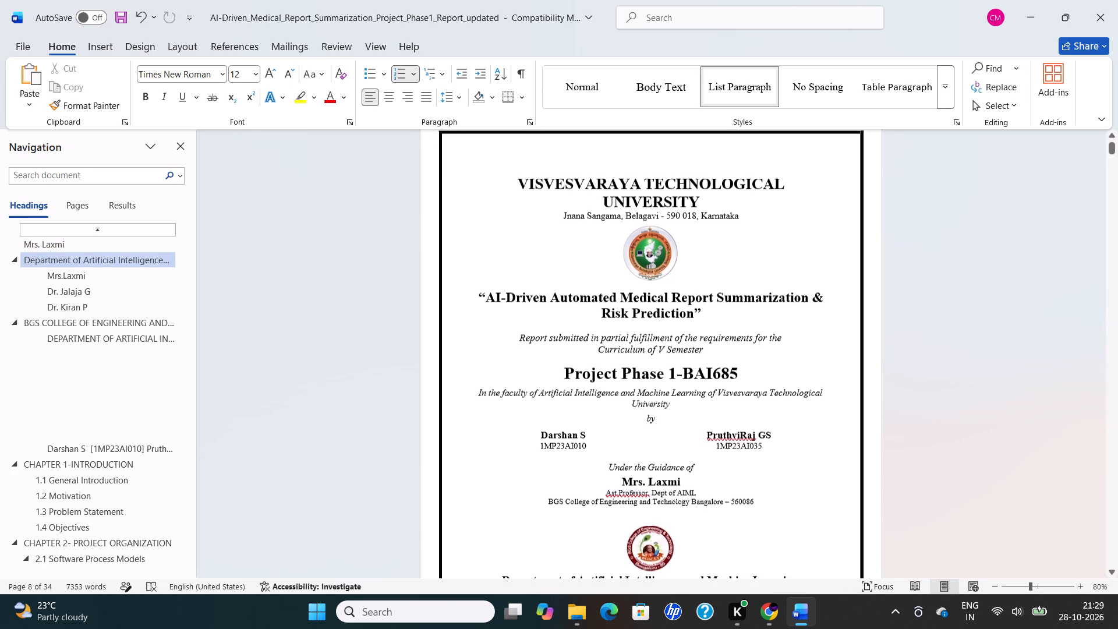
pyautogui.scroll(-1, 907, 243)
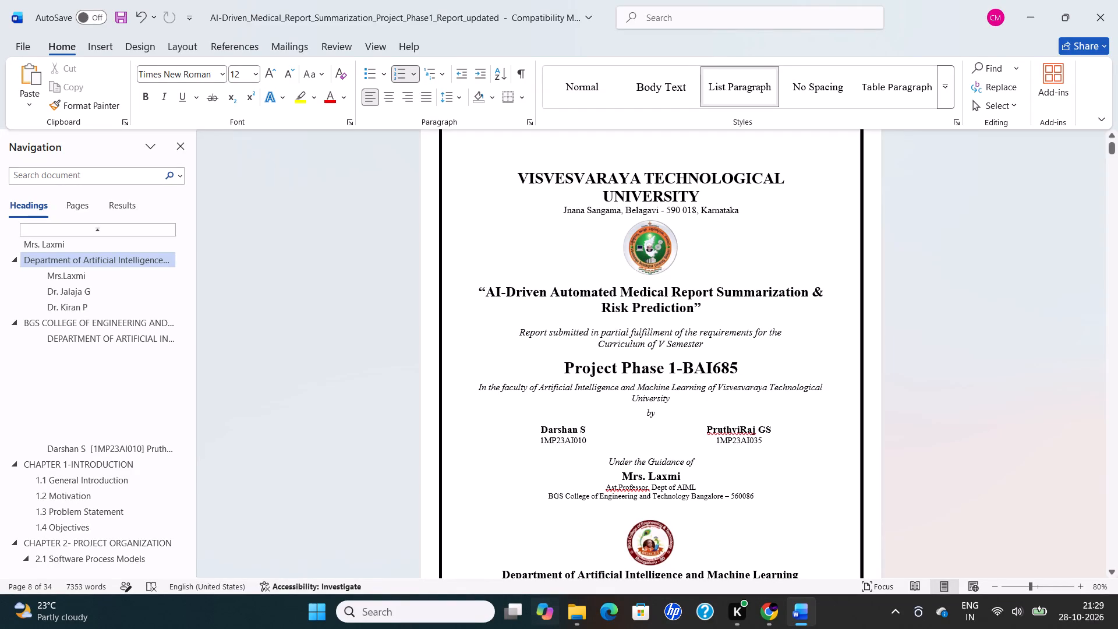
pyautogui.click(614, 486)
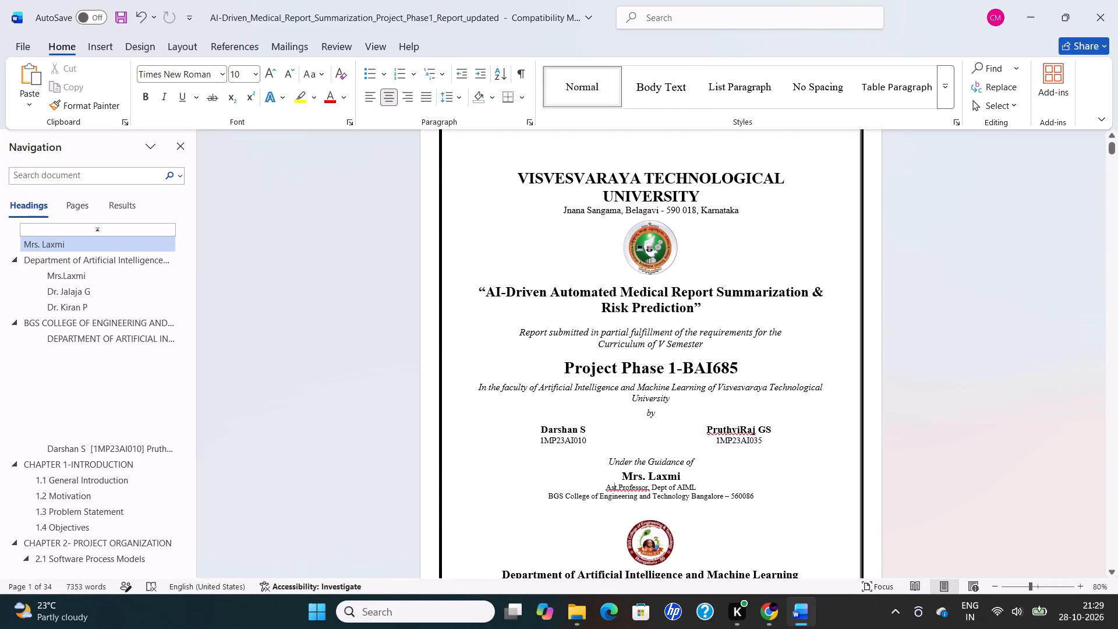
pyautogui.press('s')
# Correct the guide's designation below the signature line on the certificate page to Asst.Professor.
pyautogui.scroll(-2, 628, 508)
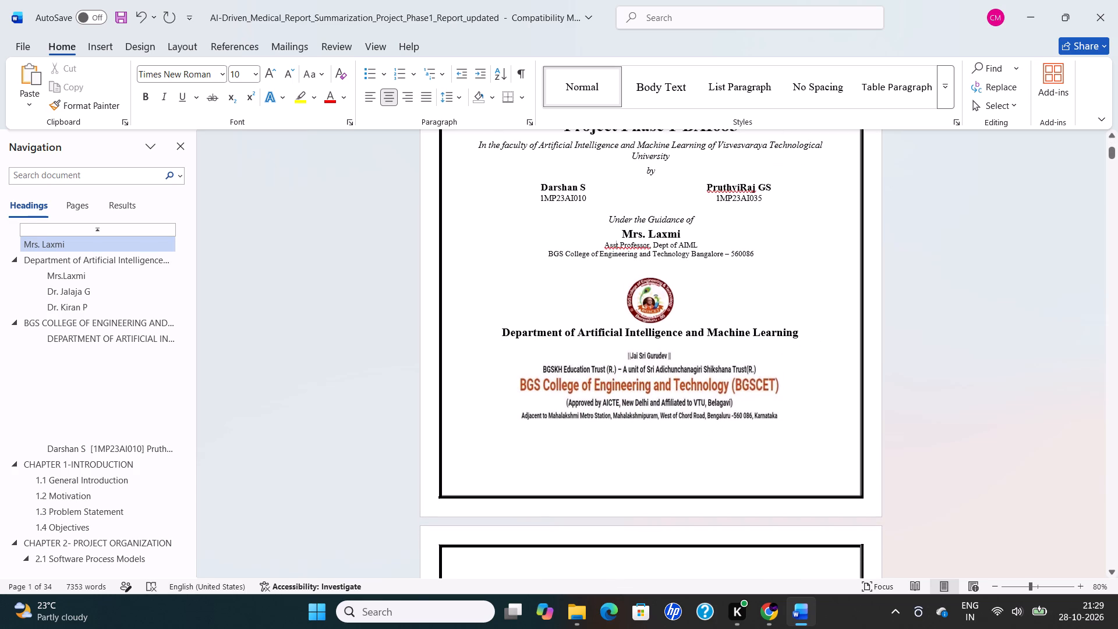
pyautogui.scroll(-4, 628, 508)
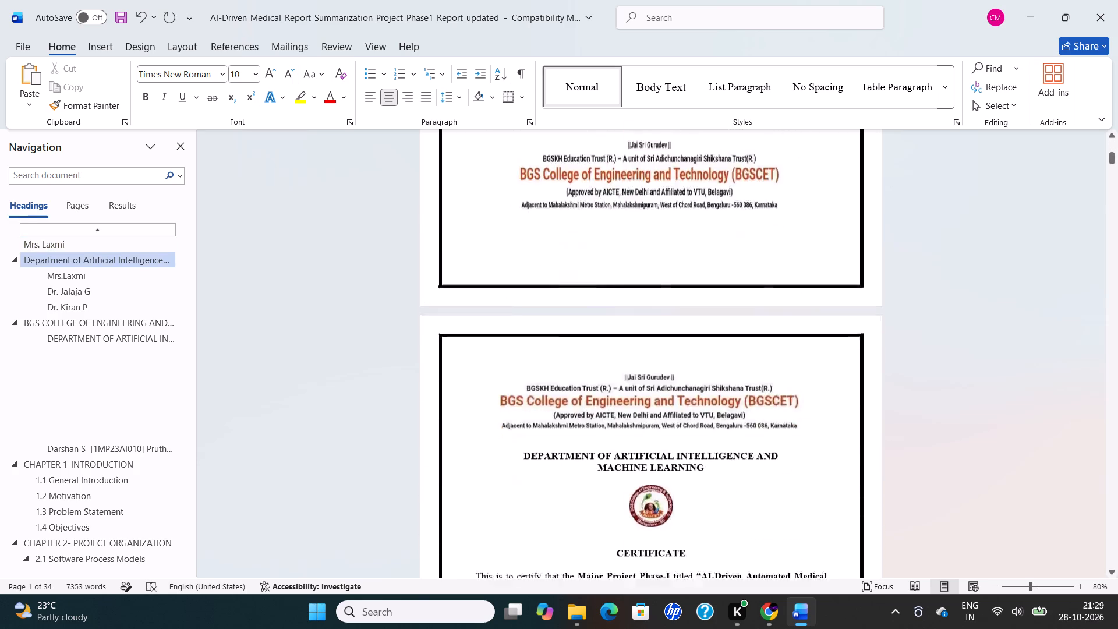
pyautogui.scroll(-1, 628, 508)
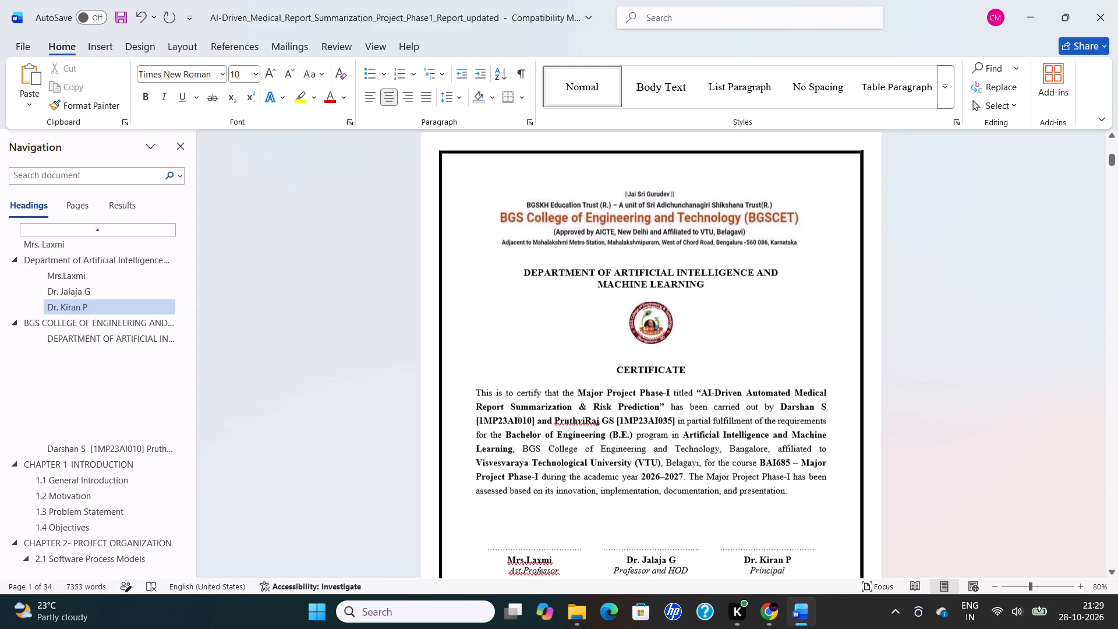
pyautogui.scroll(-2, 628, 508)
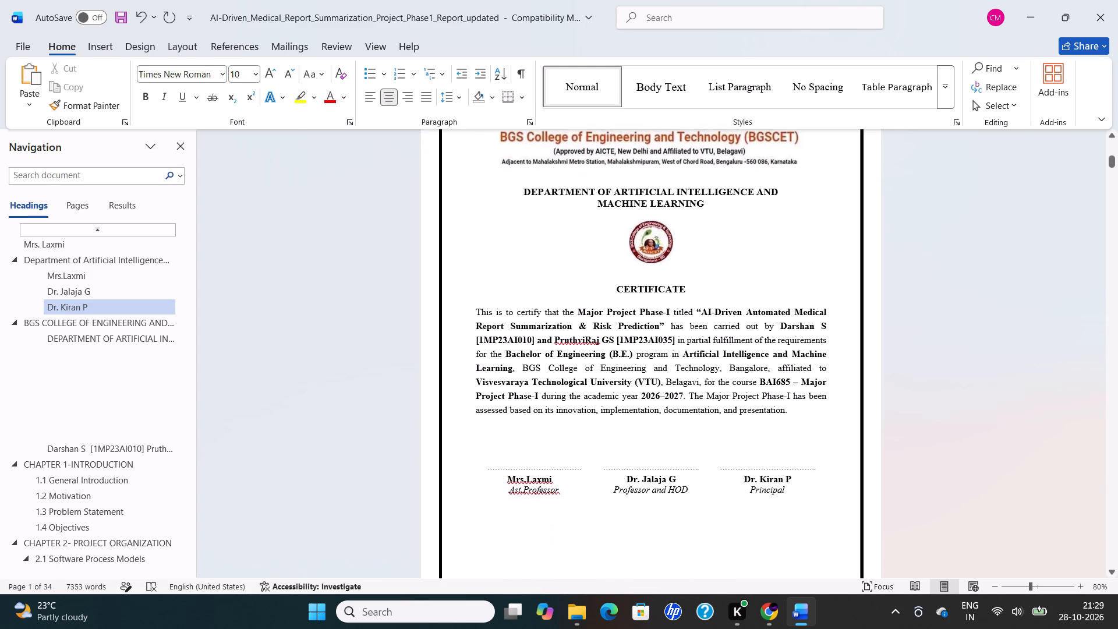
pyautogui.click(519, 492)
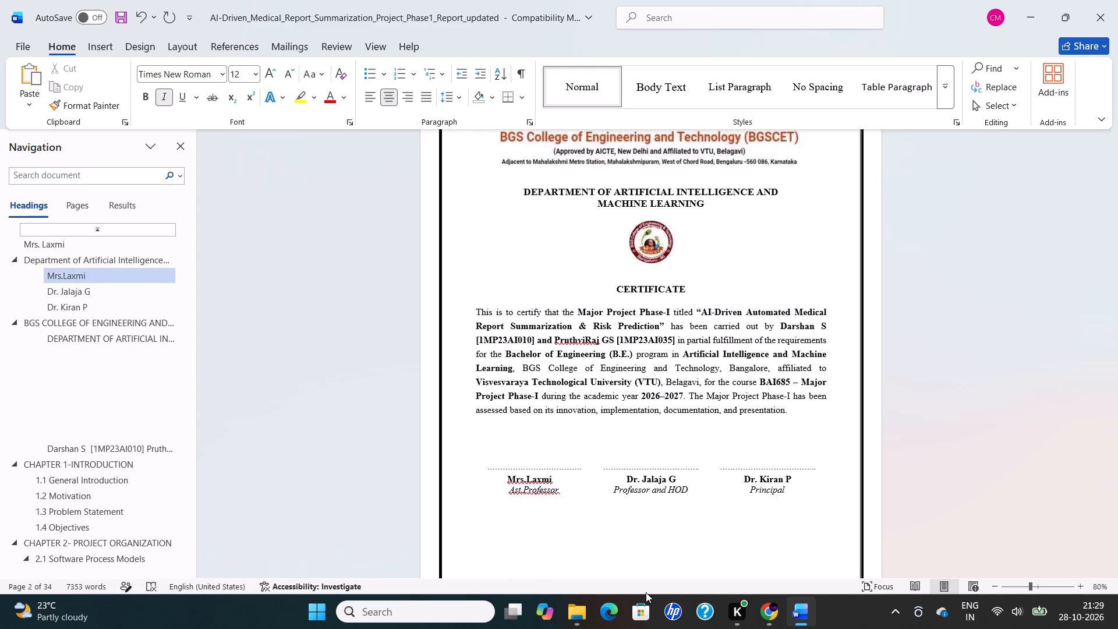
pyautogui.press('s')
# Change the academic year in the Declaration by the Students paragraph to 2026-2027.
pyautogui.scroll(-2, 646, 592)
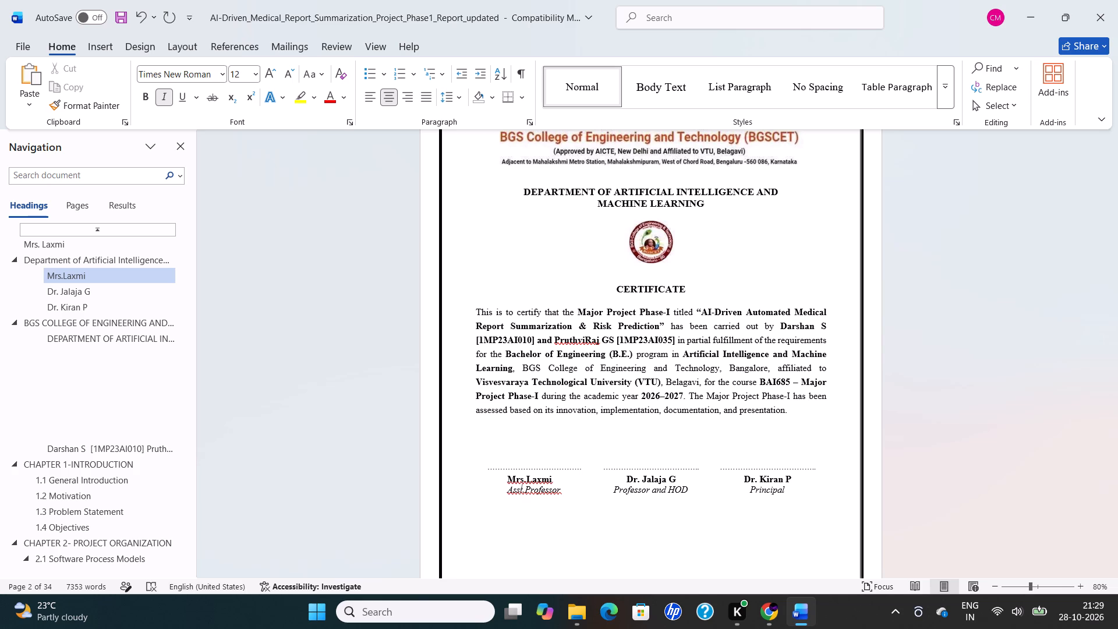
pyautogui.scroll(-1, 733, 466)
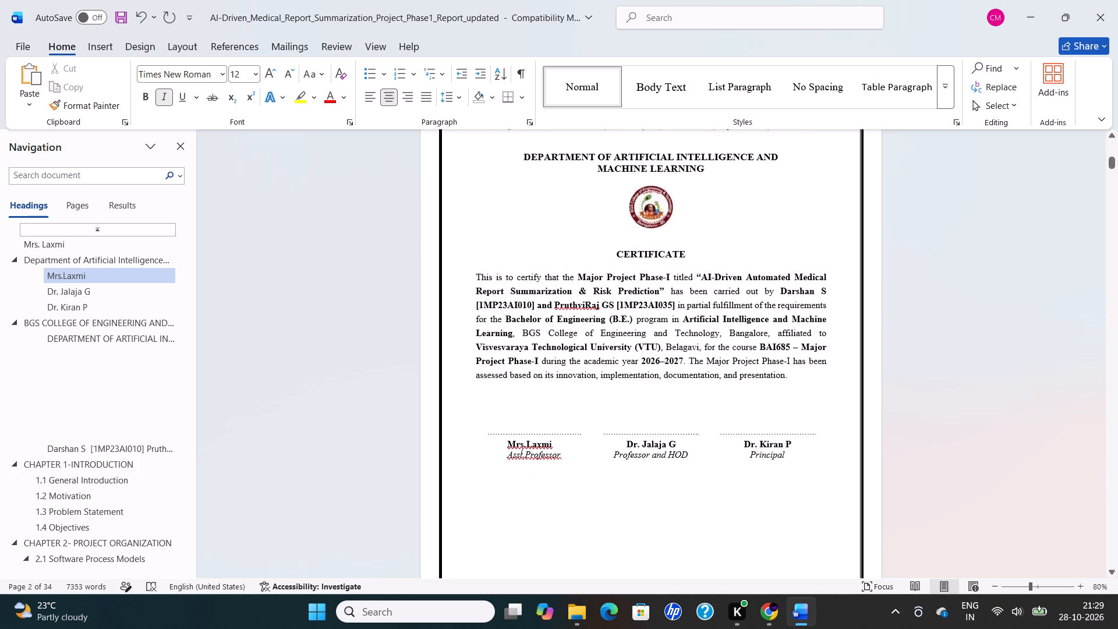
pyautogui.scroll(-4, 733, 466)
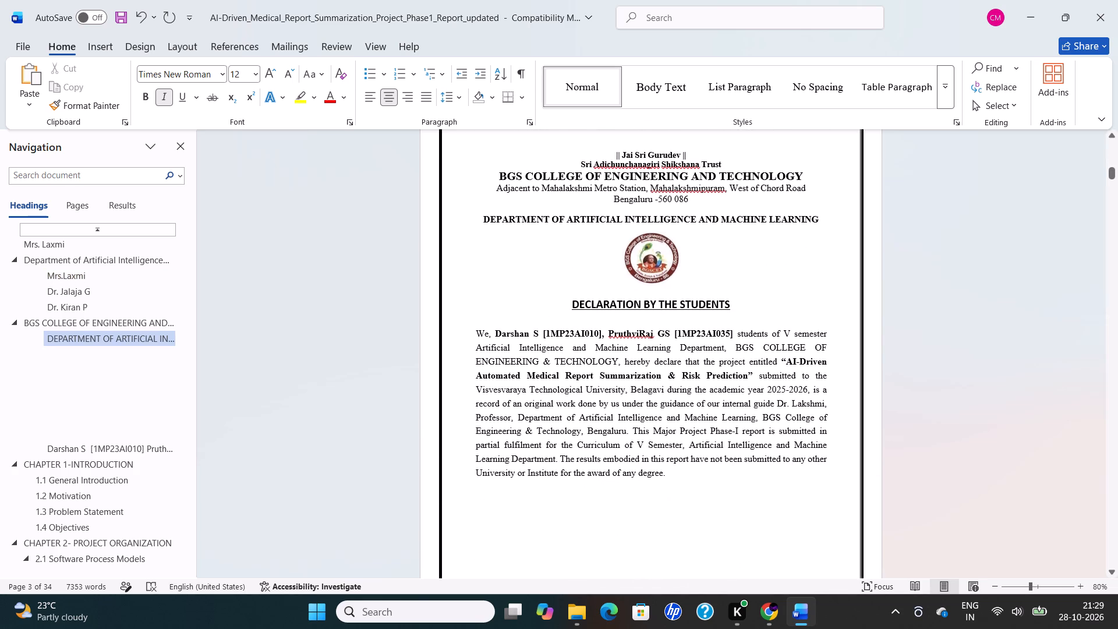
pyautogui.click(808, 391)
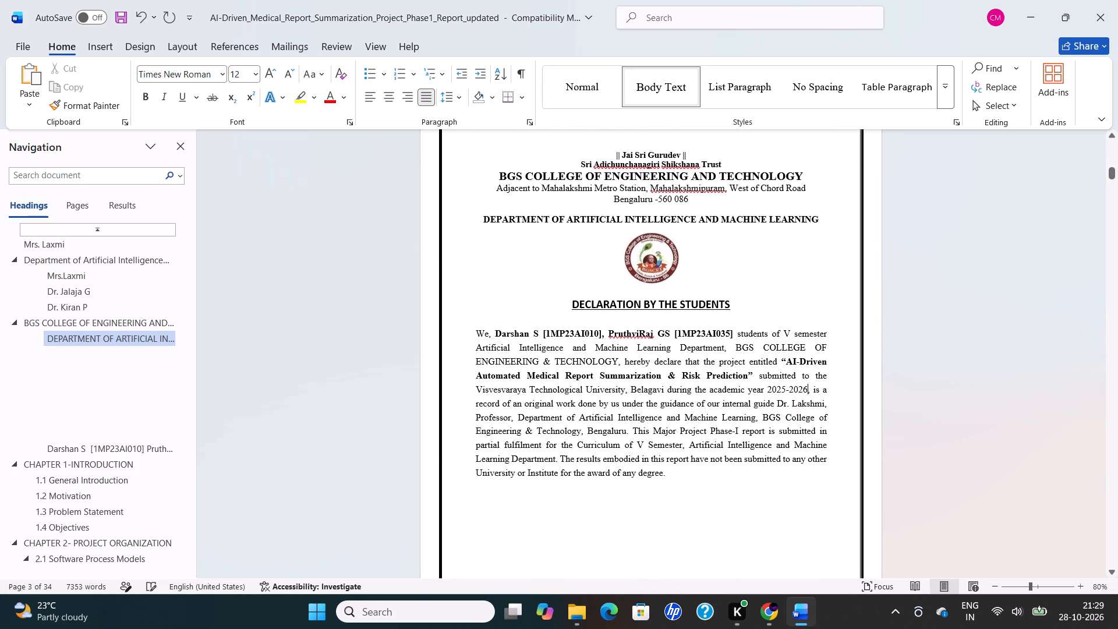
pyautogui.press('BackSpace')
pyautogui.press('7')
pyautogui.click(786, 390)
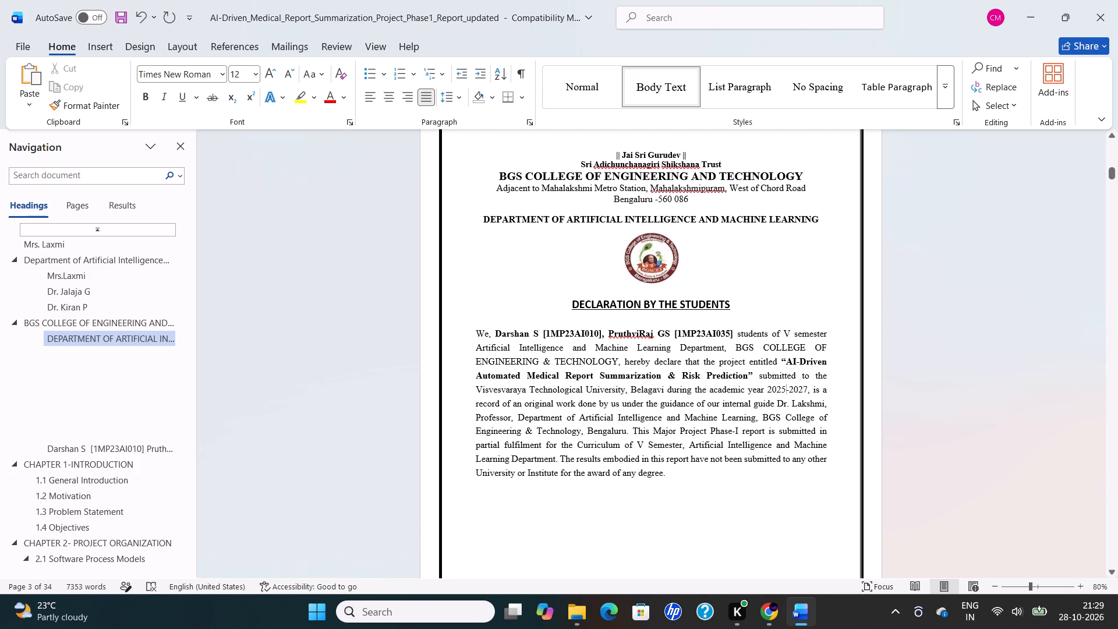
pyautogui.press('BackSpace')
pyautogui.press('6')
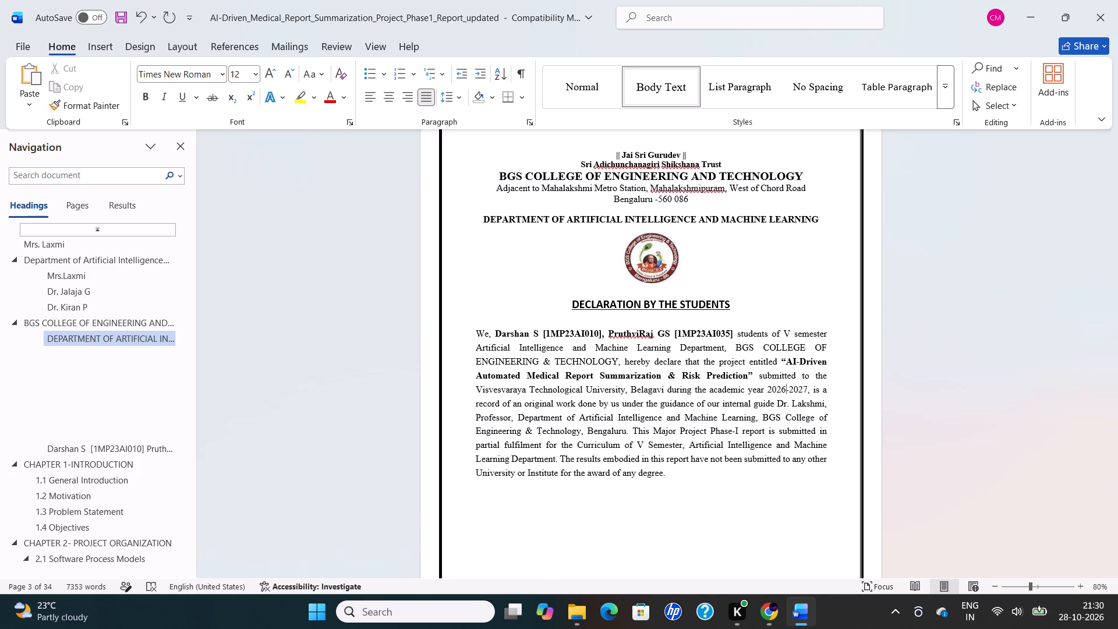
# Review the front matter from the students' declaration through the table of contents, abstract and acknowledgements.
pyautogui.scroll(-3, 836, 540)
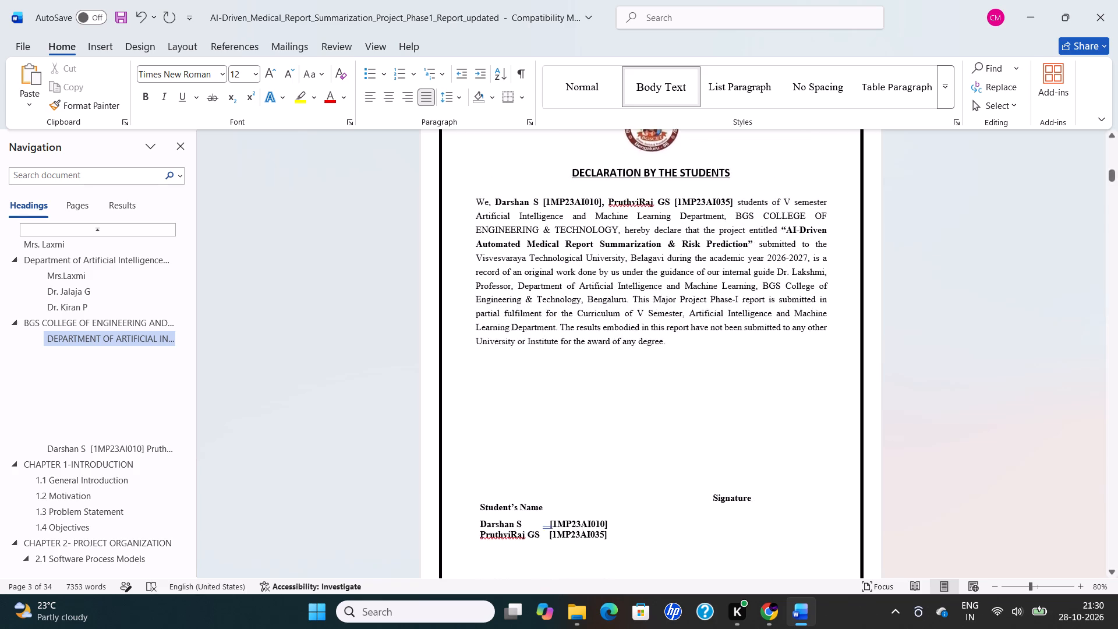
pyautogui.scroll(-1, 836, 540)
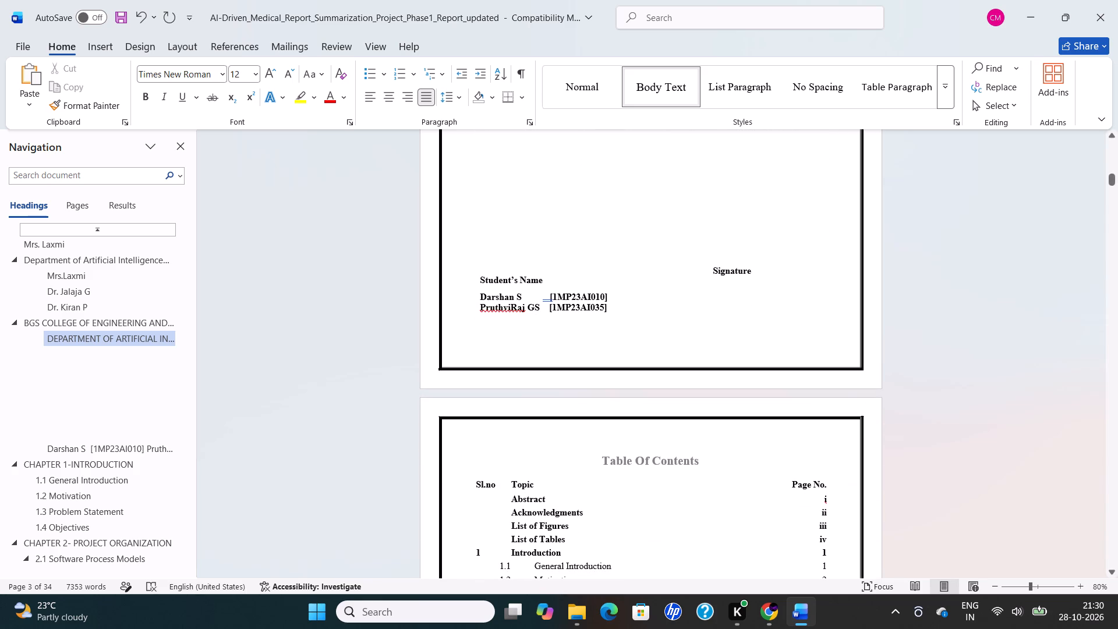
pyautogui.scroll(-3, 836, 540)
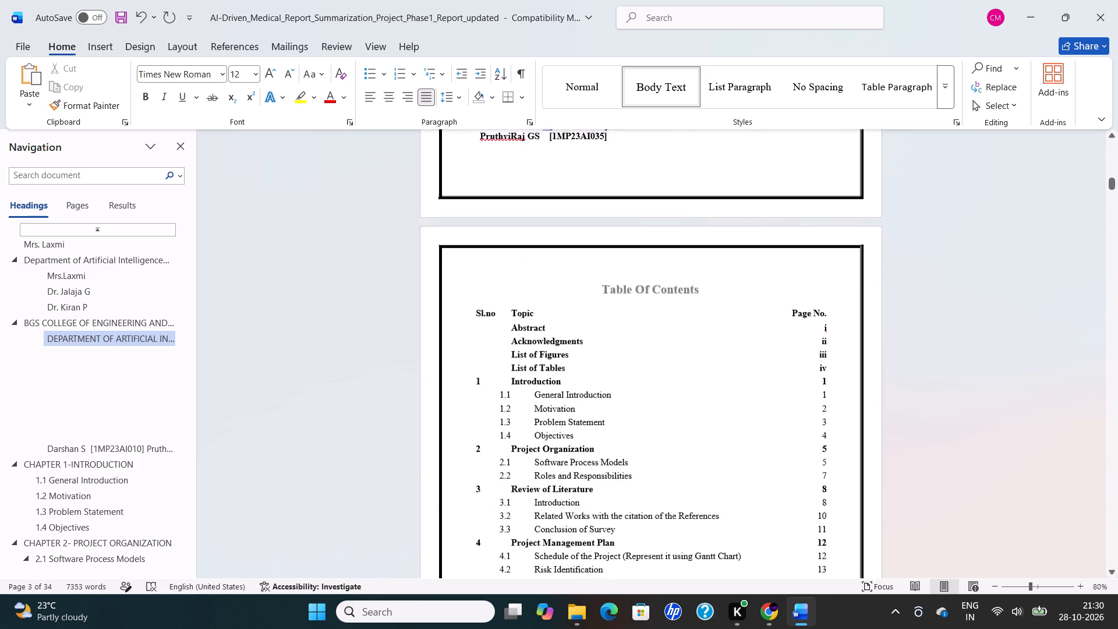
pyautogui.scroll(-6, 836, 540)
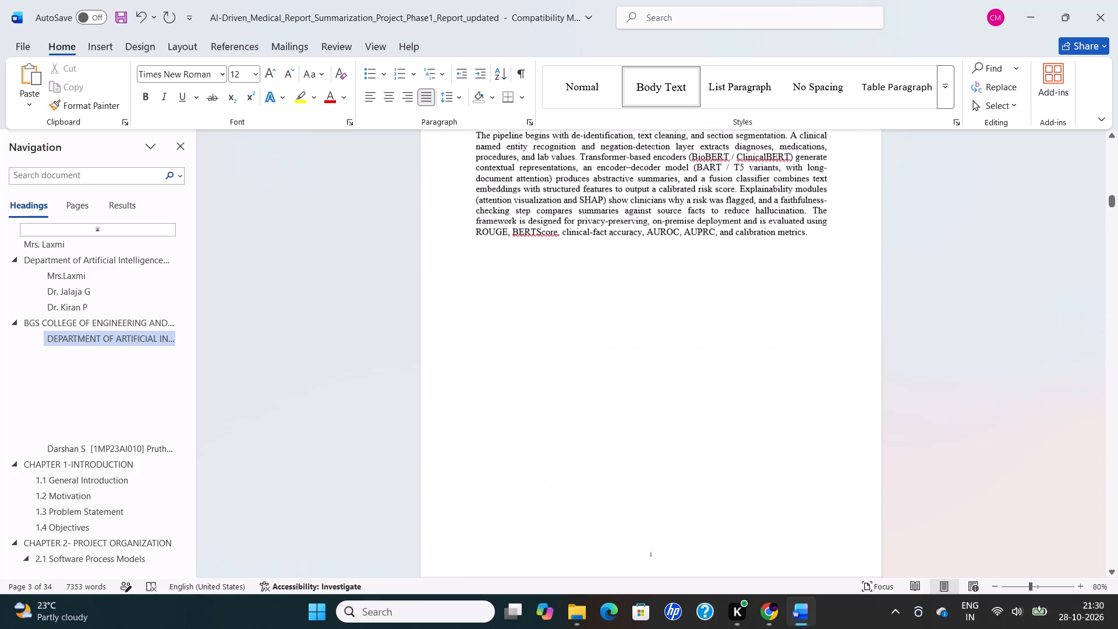
pyautogui.scroll(-5, 836, 540)
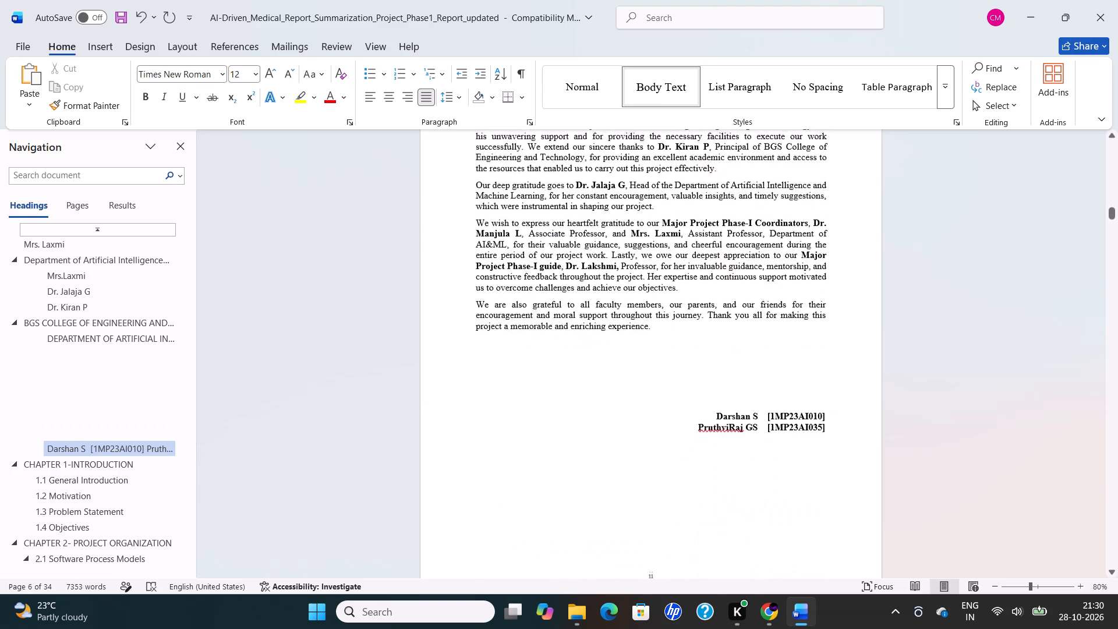
# Check Chapters 1 to 3, including the roles table, the Literature Survey entries and the page footers.
pyautogui.scroll(-7, 836, 540)
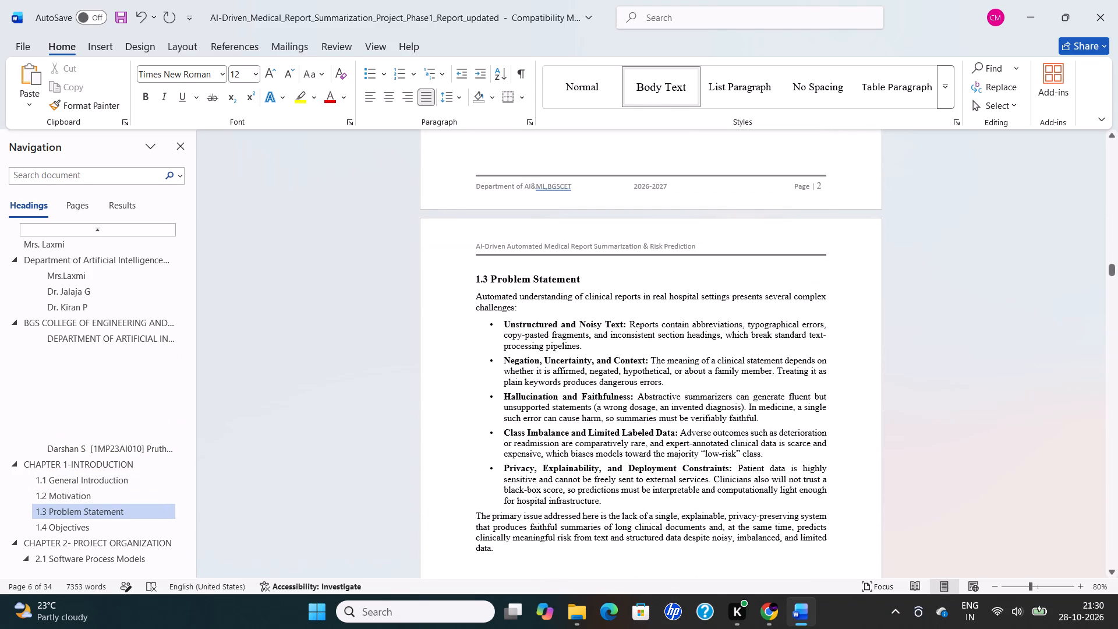
pyautogui.scroll(1, 836, 540)
pyautogui.scroll(-4, 836, 540)
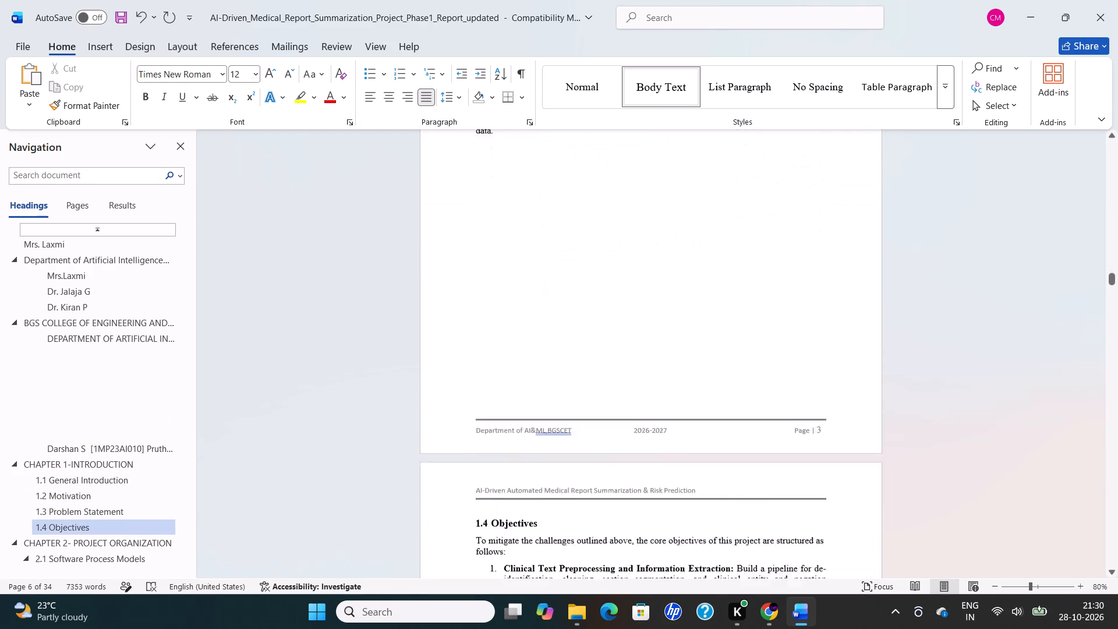
pyautogui.scroll(-6, 836, 540)
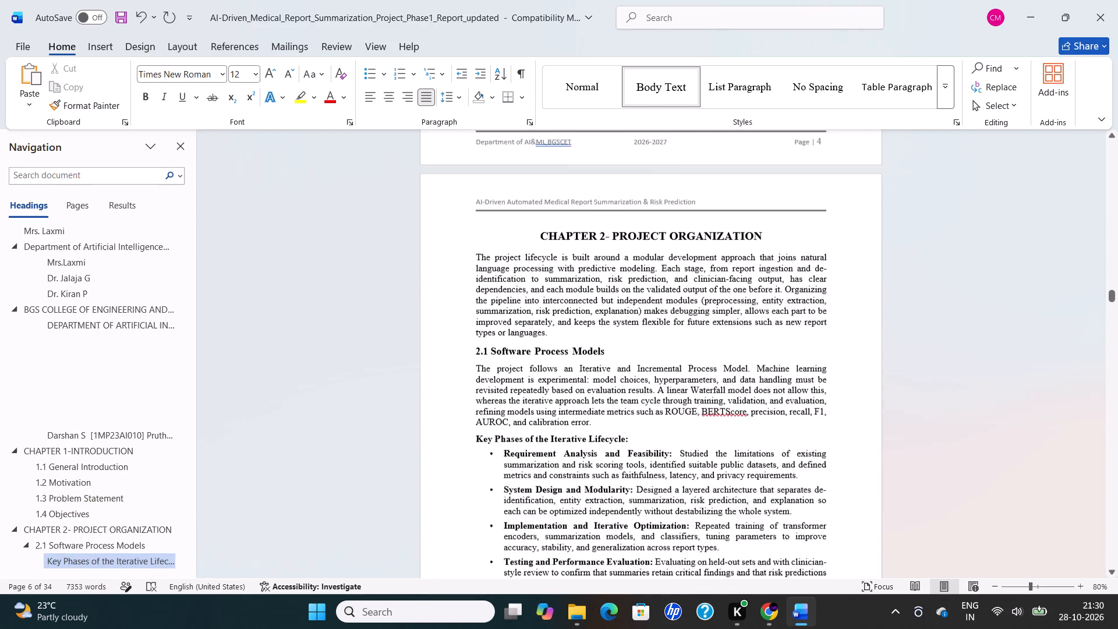
pyautogui.scroll(-4, 836, 540)
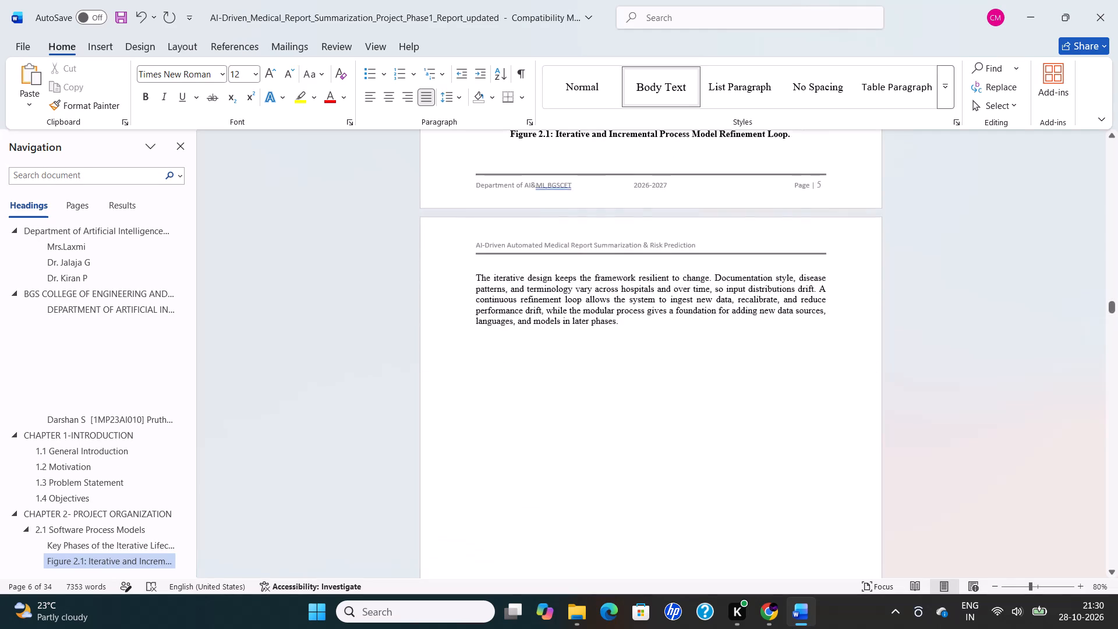
pyautogui.scroll(-10, 836, 540)
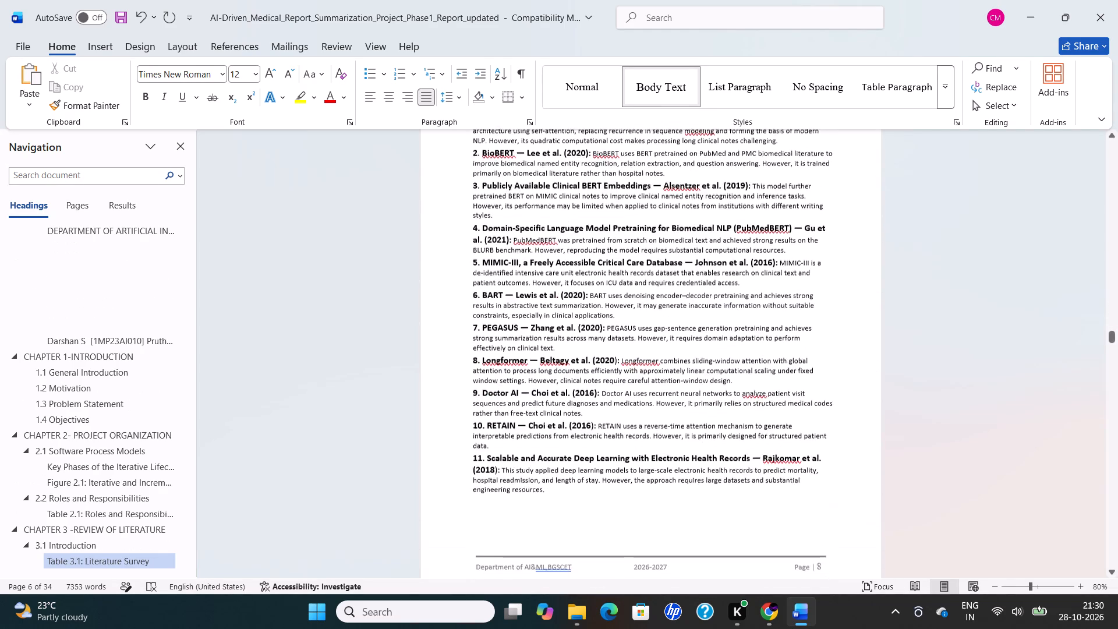
pyautogui.scroll(-2, 836, 540)
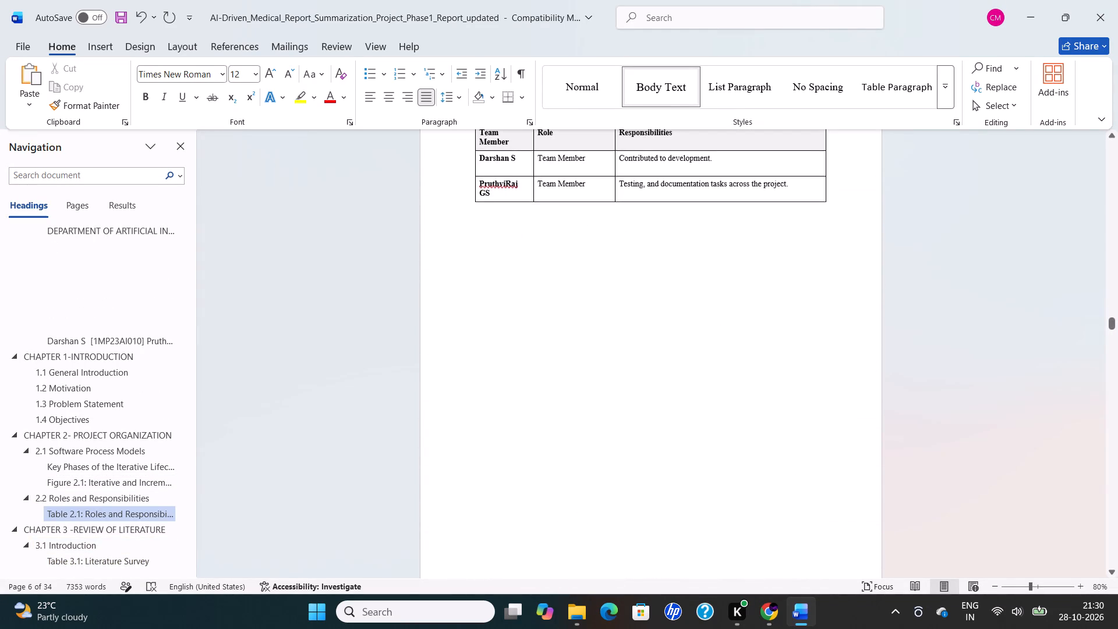
pyautogui.scroll(-3, 836, 540)
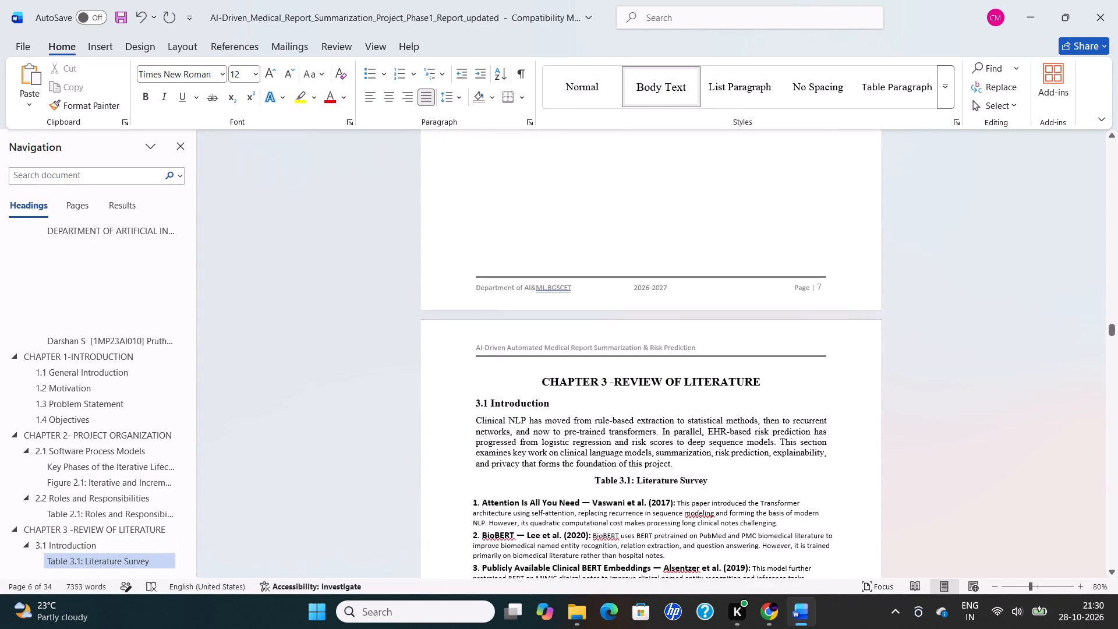
pyautogui.scroll(-3, 836, 540)
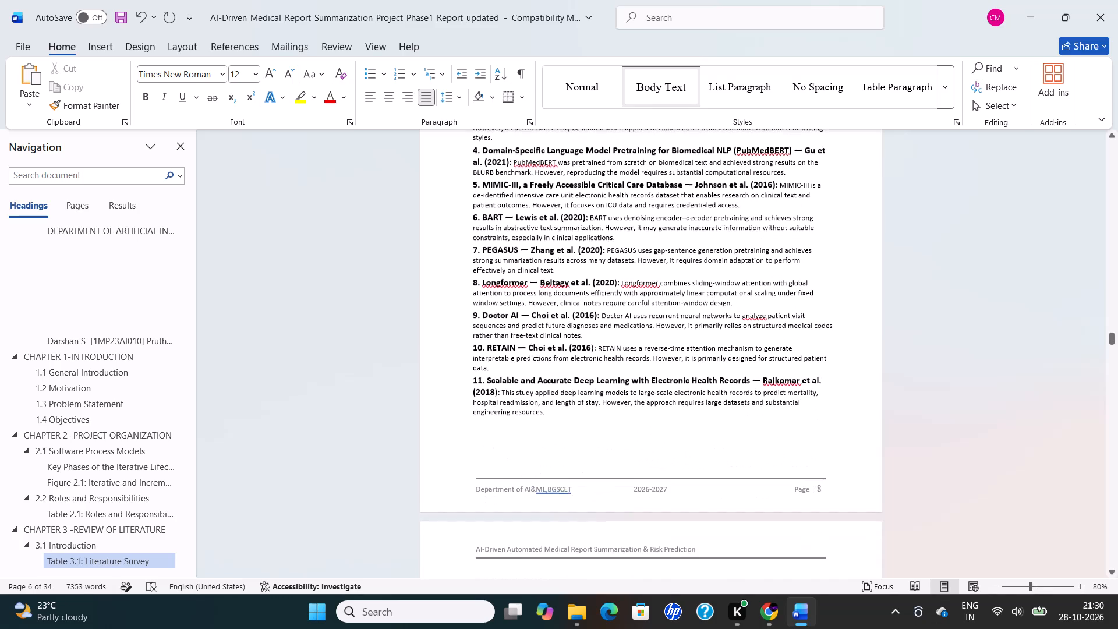
pyautogui.scroll(-4, 836, 540)
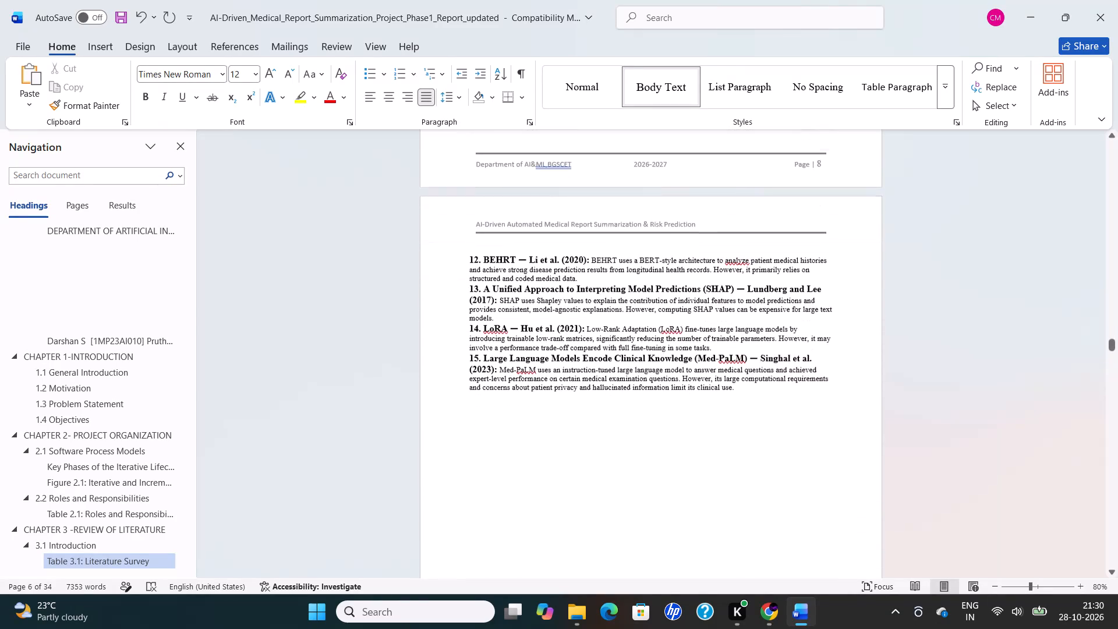
pyautogui.scroll(-7, 836, 540)
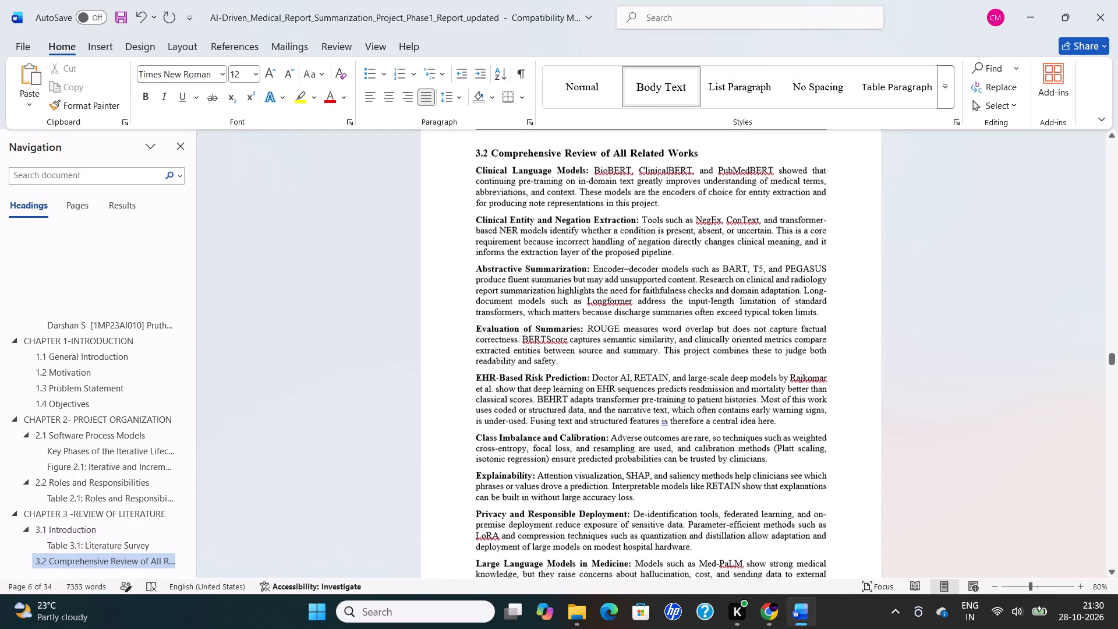
pyautogui.scroll(-6, 836, 540)
# Examine Chapter 4's project management plan and Chapter 5's system architecture sections through 5.7 Functional Requirements.
pyautogui.scroll(-3, 836, 540)
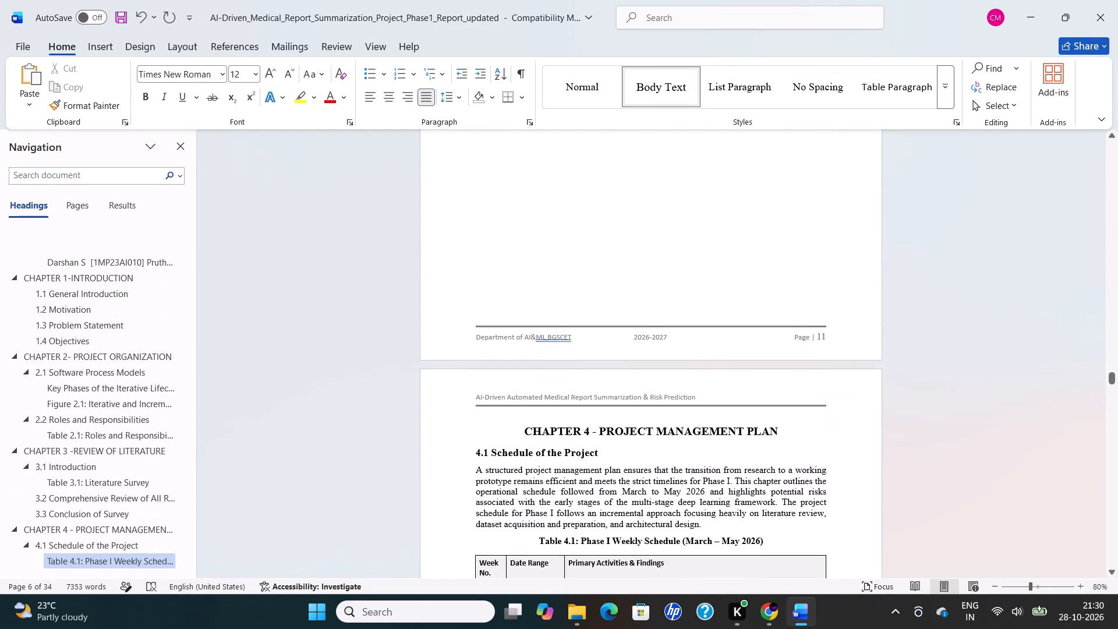
pyautogui.scroll(-6, 836, 540)
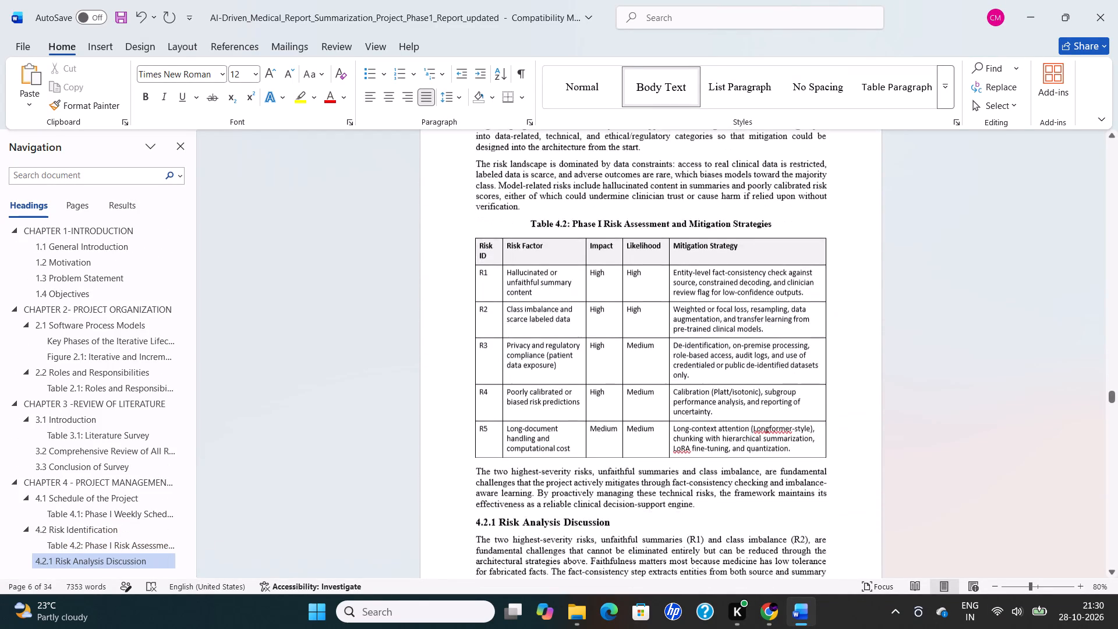
pyautogui.scroll(-8, 836, 540)
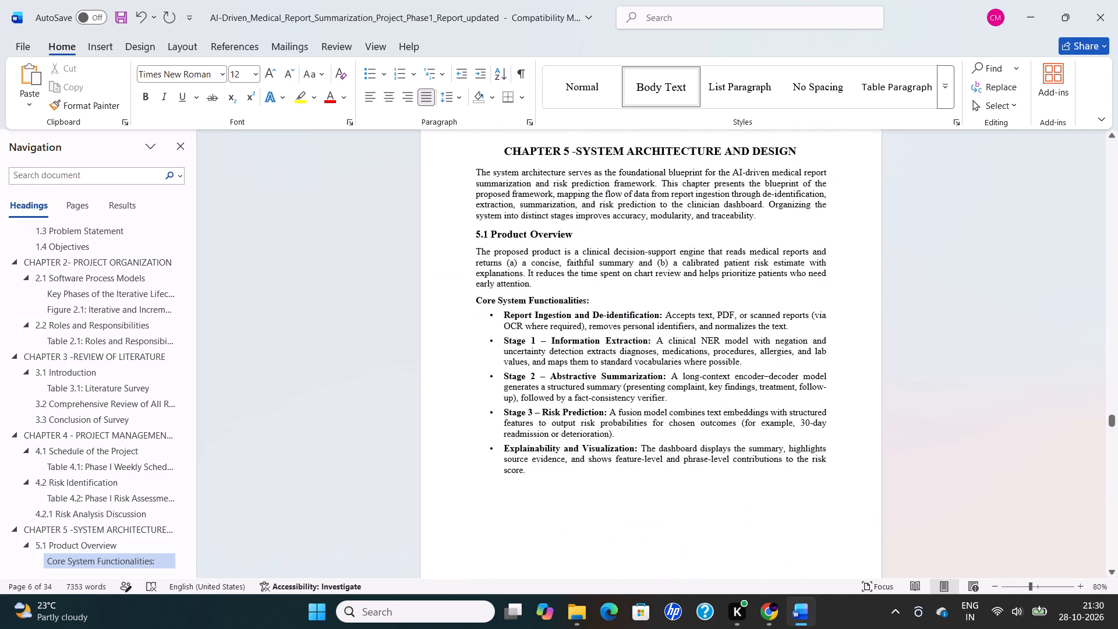
pyautogui.scroll(-8, 836, 540)
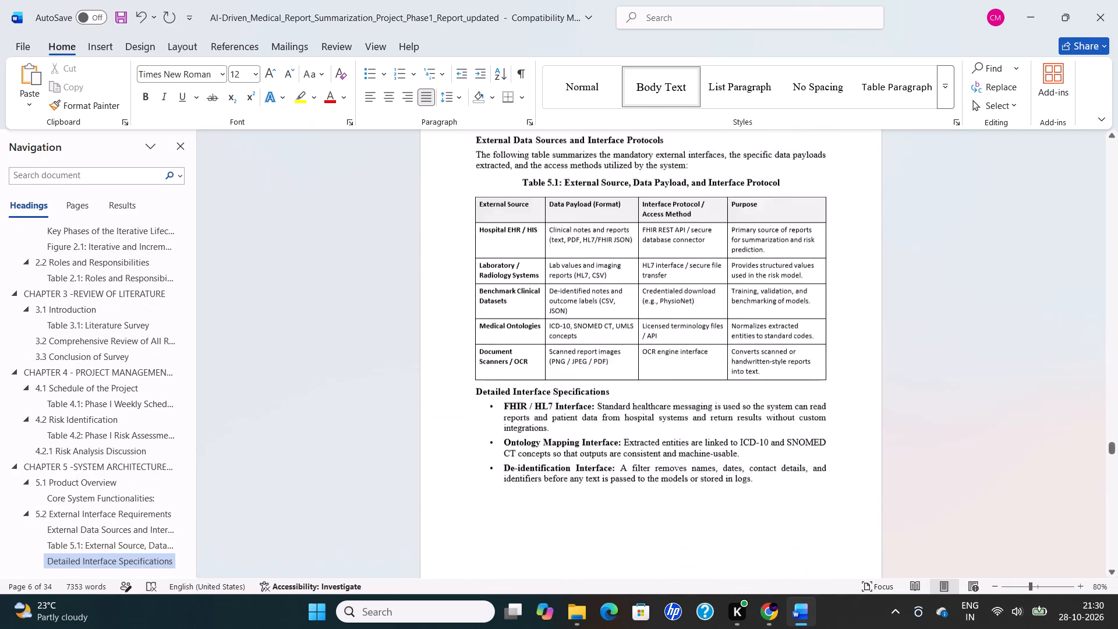
pyautogui.scroll(-10, 836, 540)
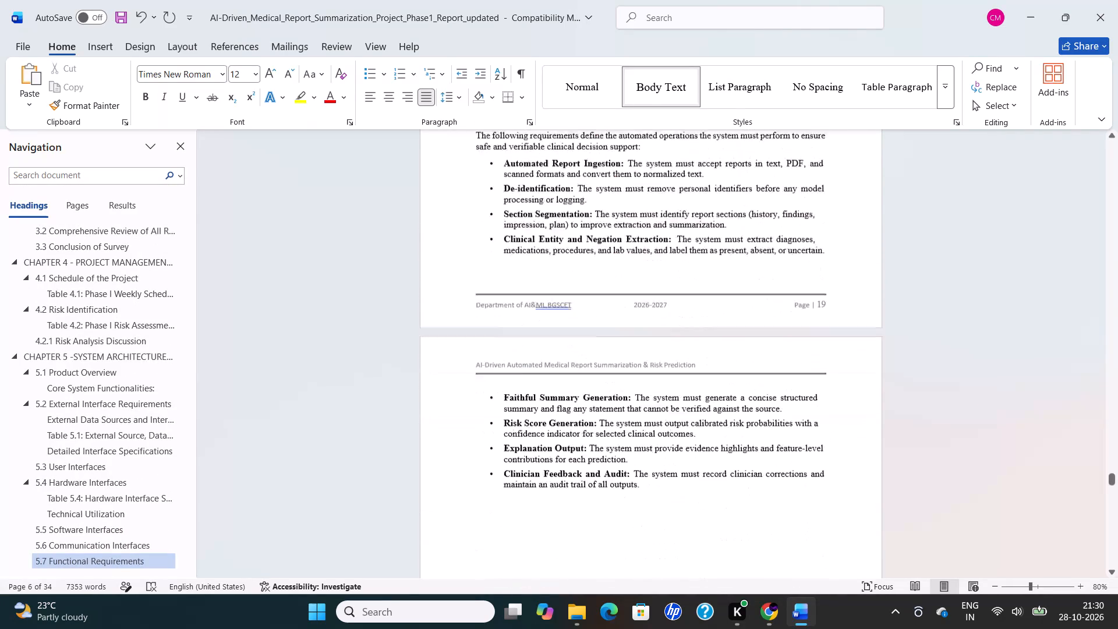
# Review the Conclusion and Future Scope chapter and the bibliography through to the end of the report.
pyautogui.scroll(-6, 836, 540)
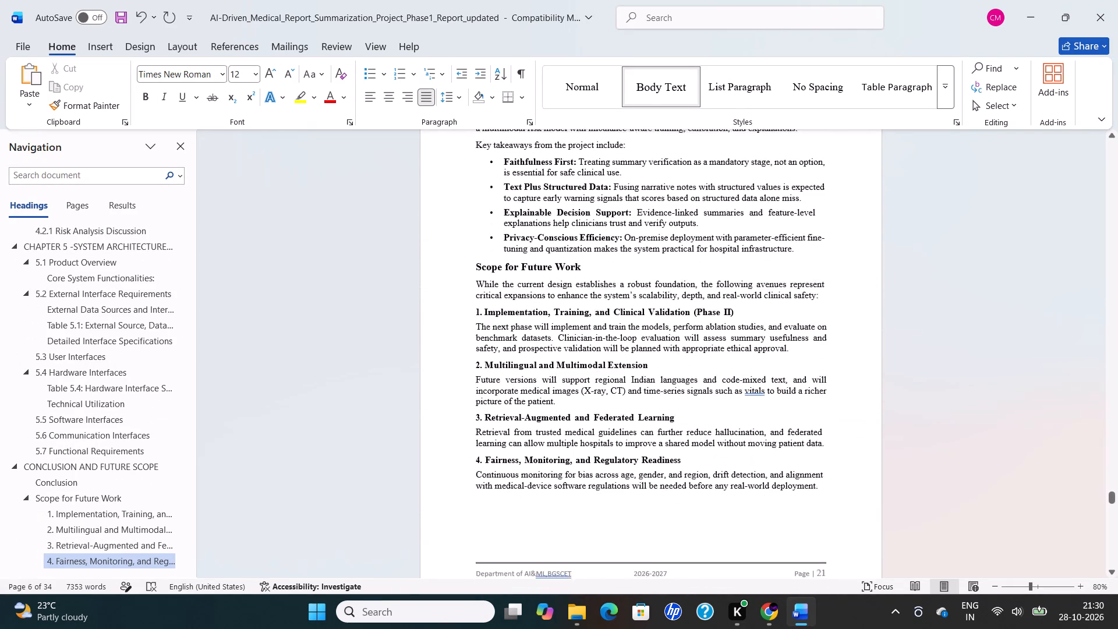
pyautogui.scroll(4, 836, 540)
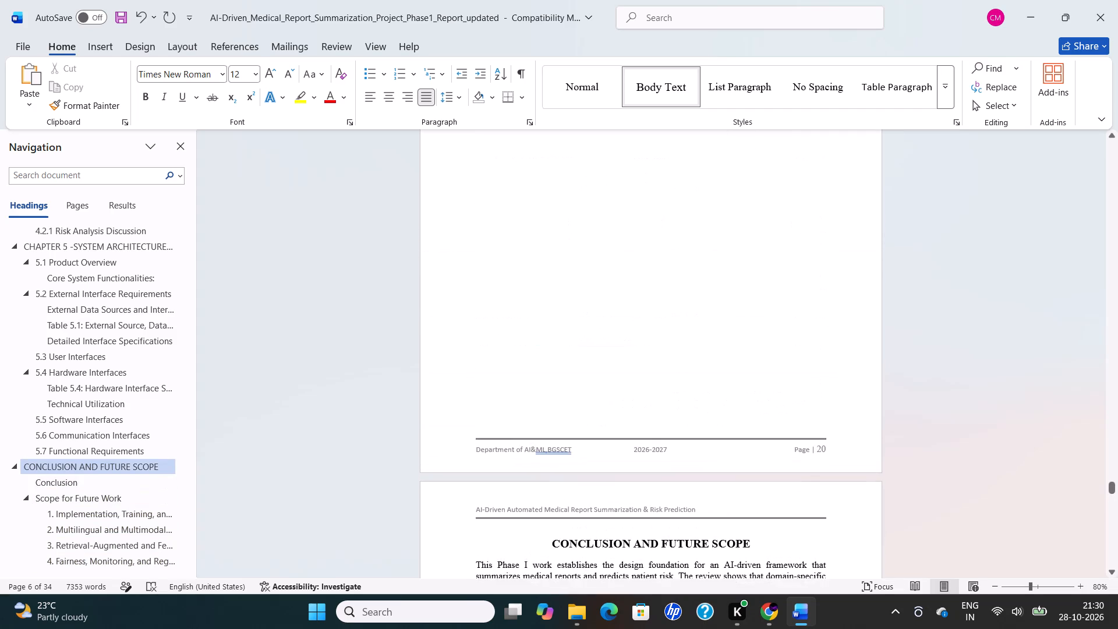
pyautogui.scroll(3, 836, 540)
pyautogui.scroll(-3, 836, 540)
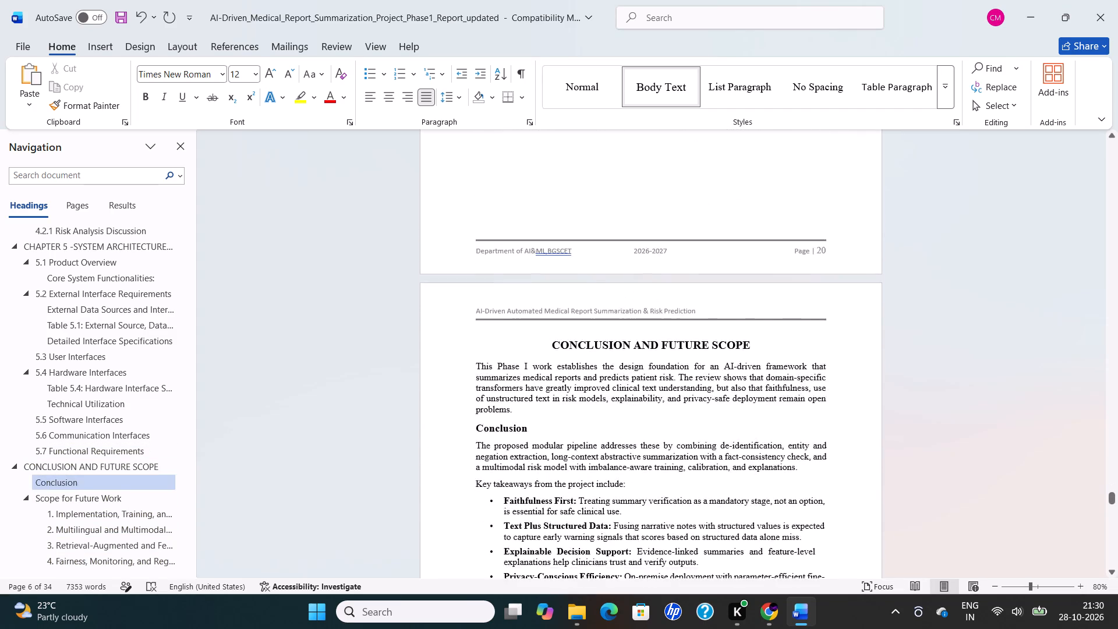
pyautogui.scroll(-8, 836, 540)
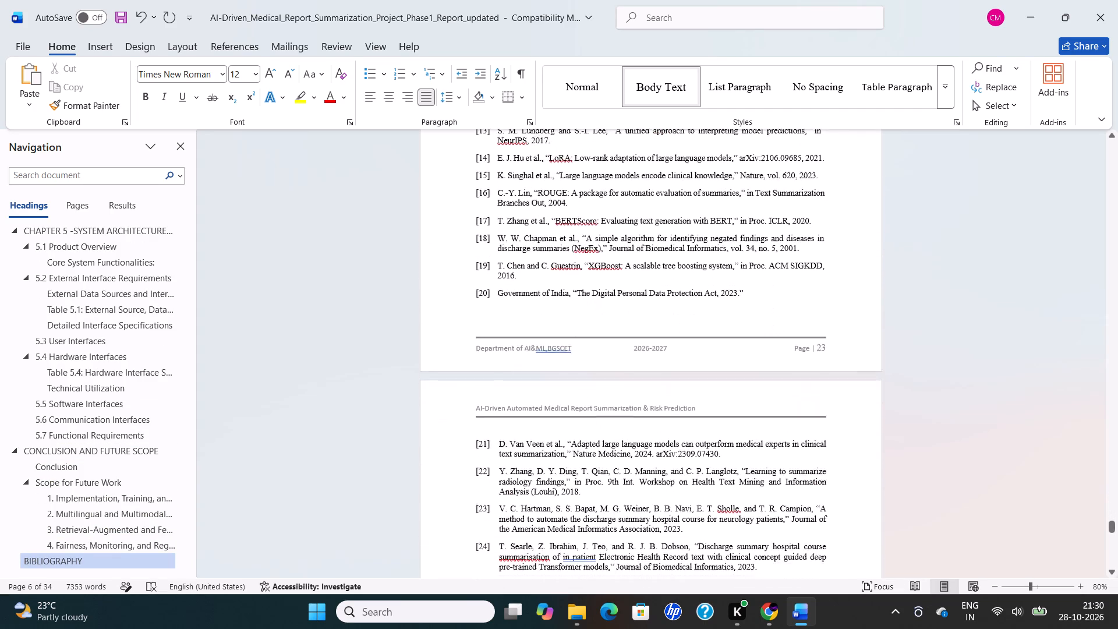
pyautogui.scroll(-17, 836, 540)
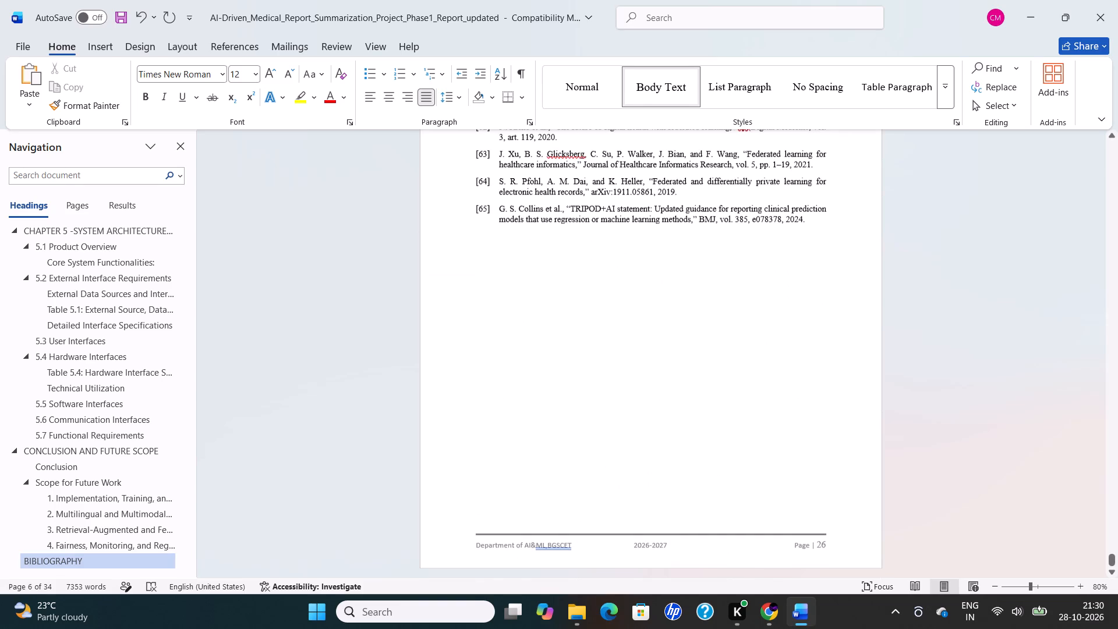
# Save the updated report document.
pyautogui.hotkey('ctrl', 's')
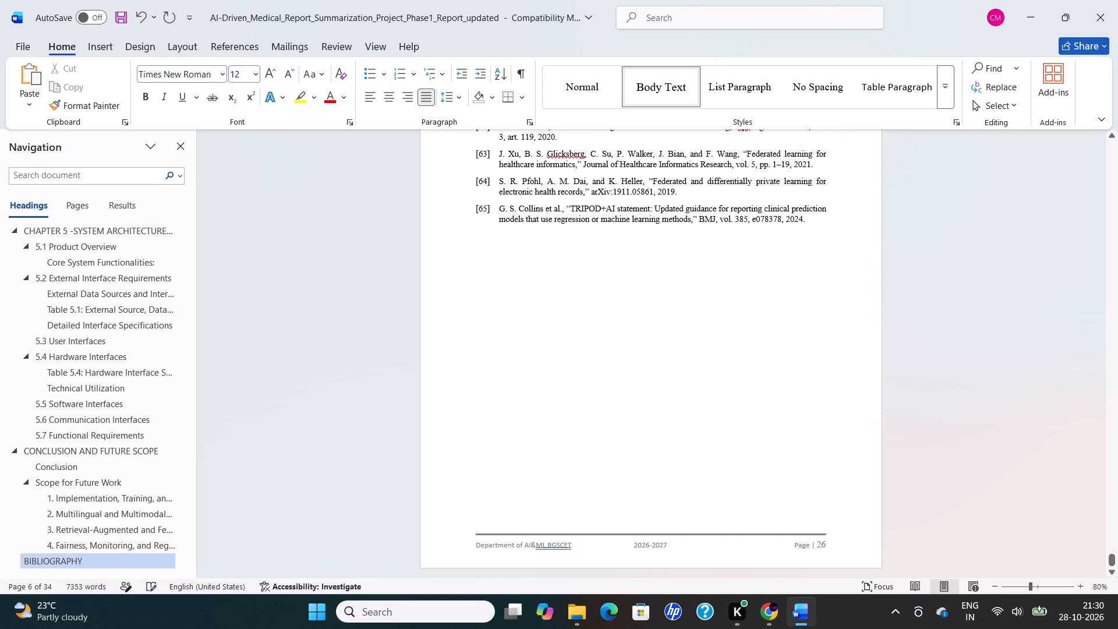
pyautogui.click(23, 16)
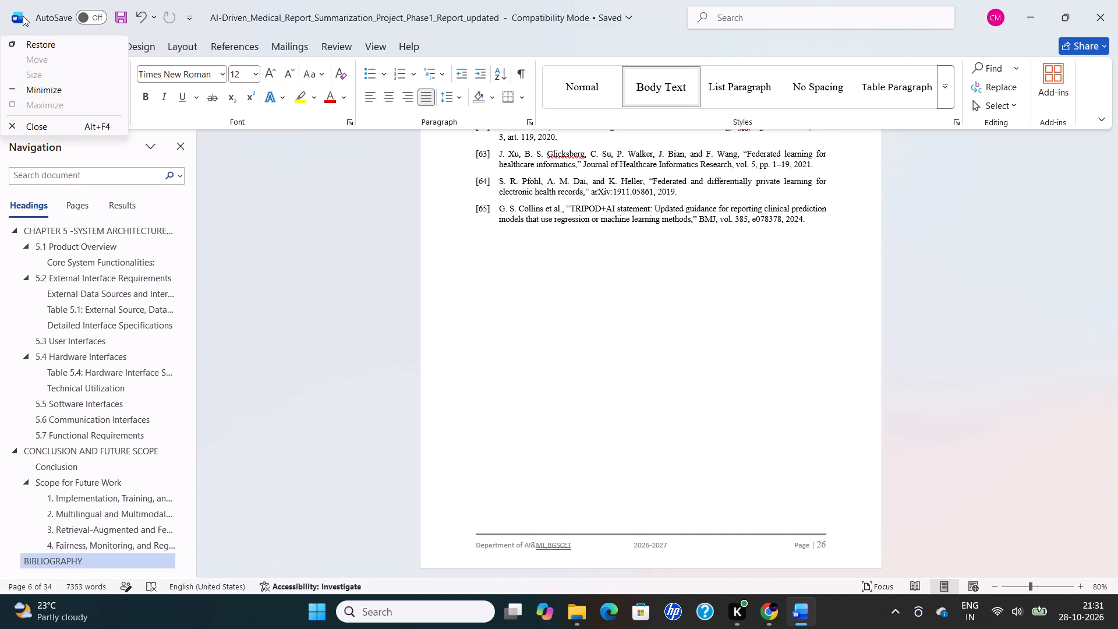
pyautogui.click(124, 15)
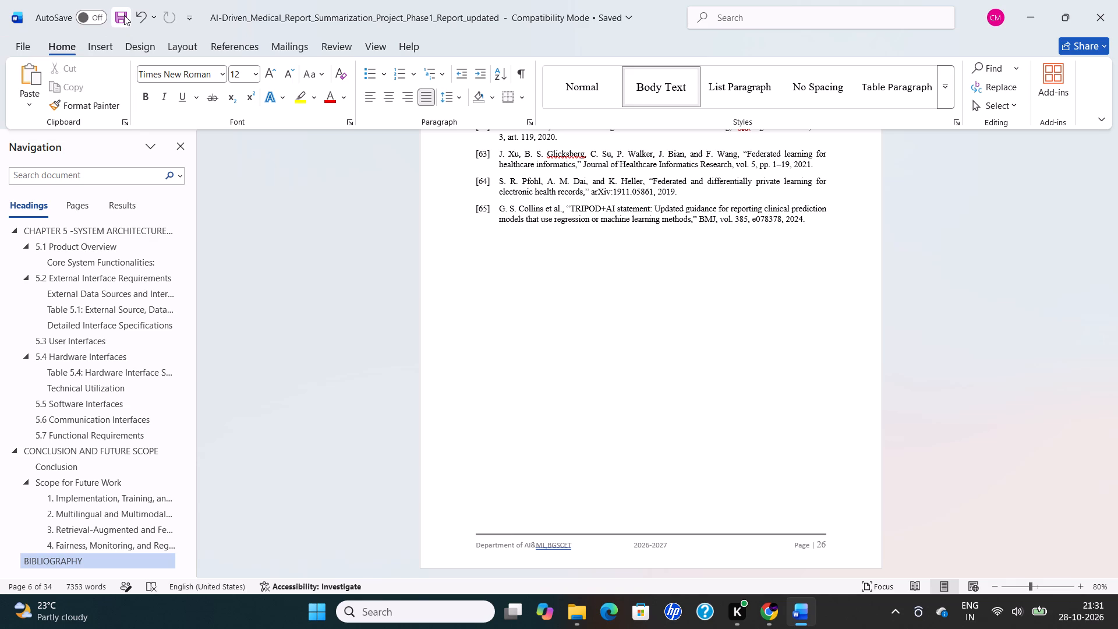
pyautogui.click(124, 15)
# Save the report as a PDF in Downloads, named AI-Driven_Medical_Report_Summarization_Project_Phase1_Report_updated pd, opening it after publishing.
pyautogui.click(17, 40)
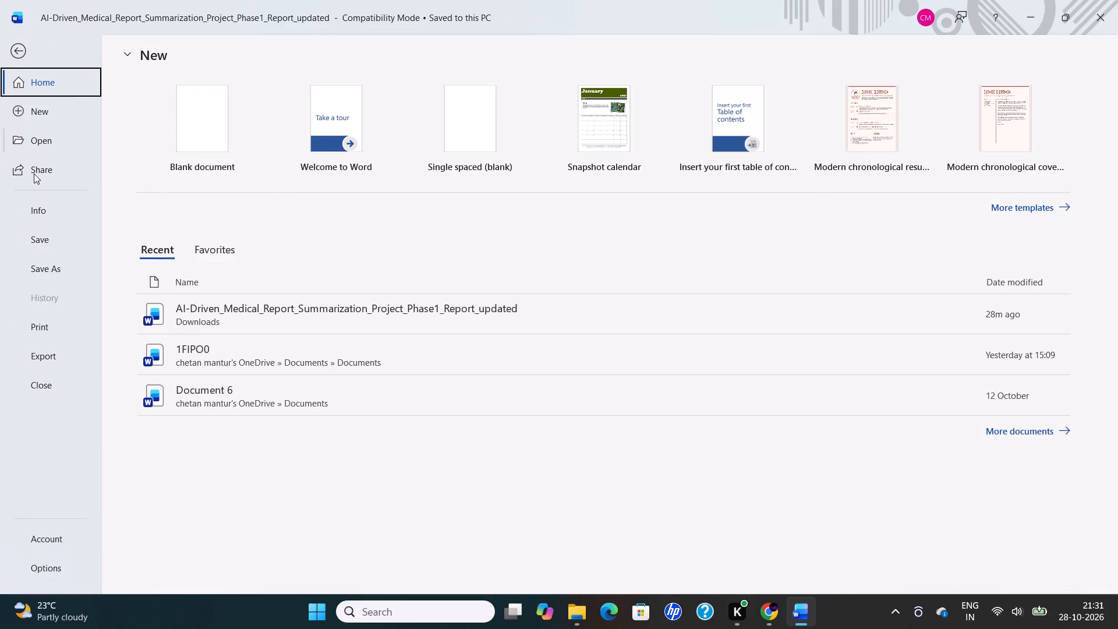
pyautogui.click(61, 262)
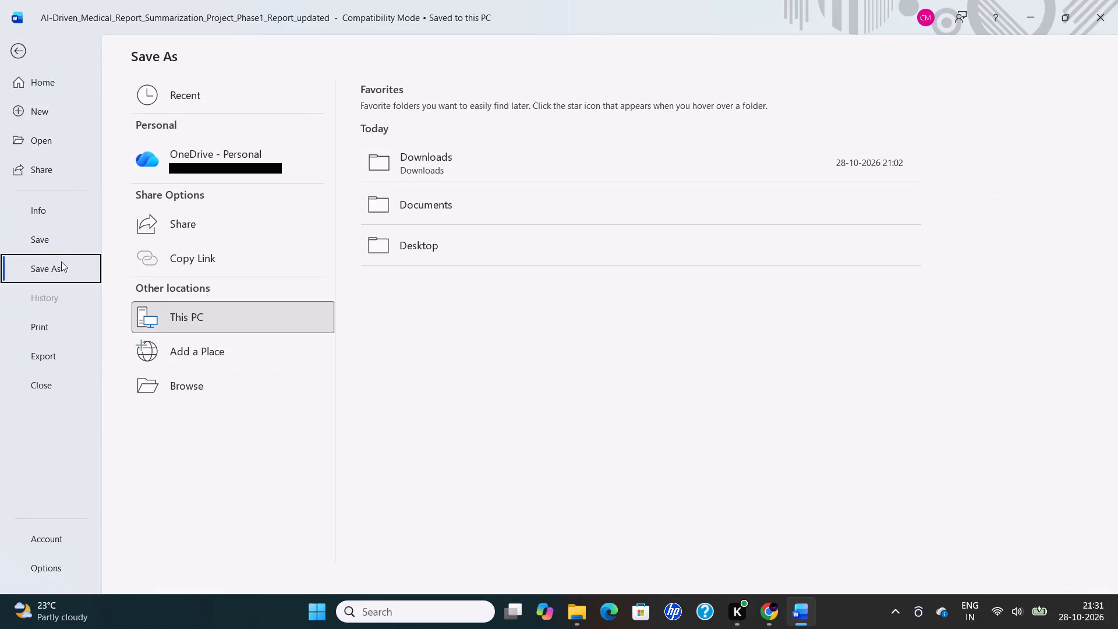
pyautogui.click(440, 166)
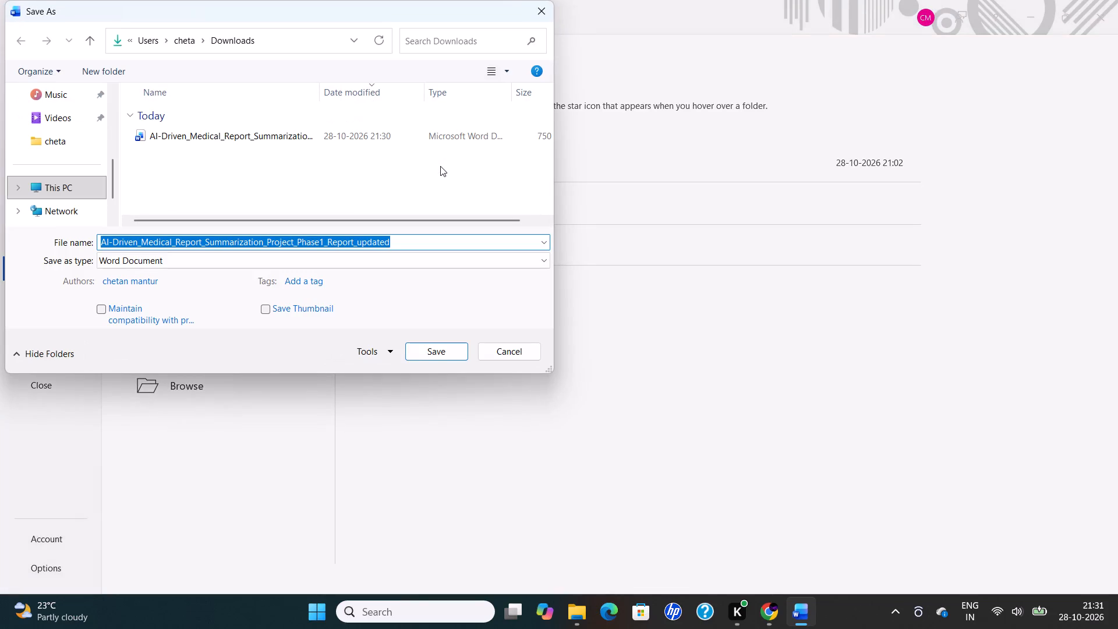
pyautogui.click(469, 257)
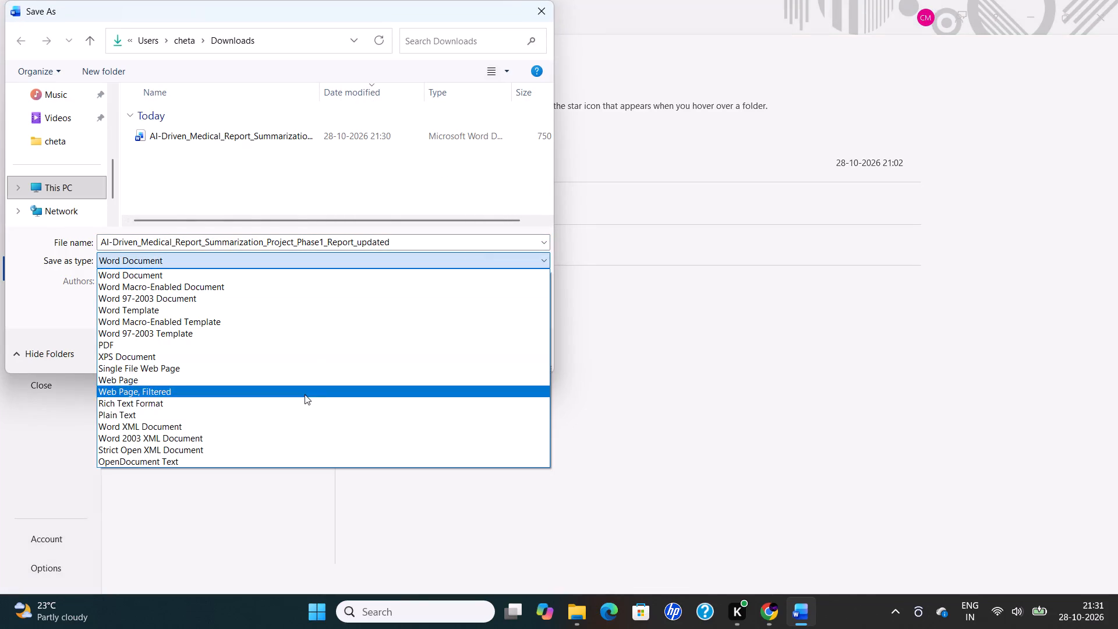
pyautogui.click(331, 342)
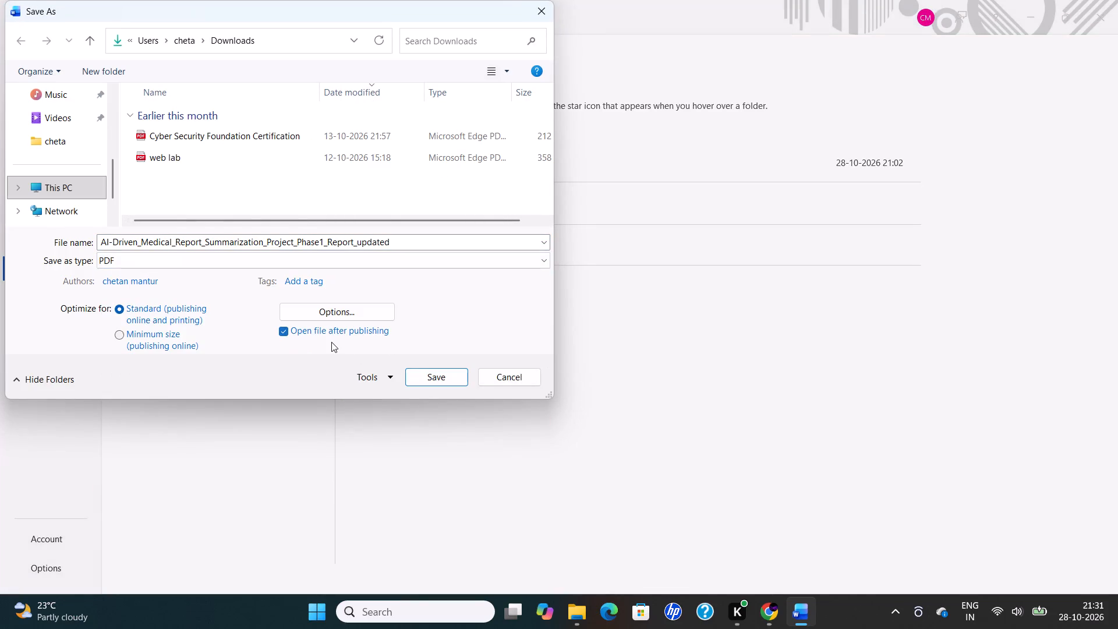
pyautogui.click(412, 241)
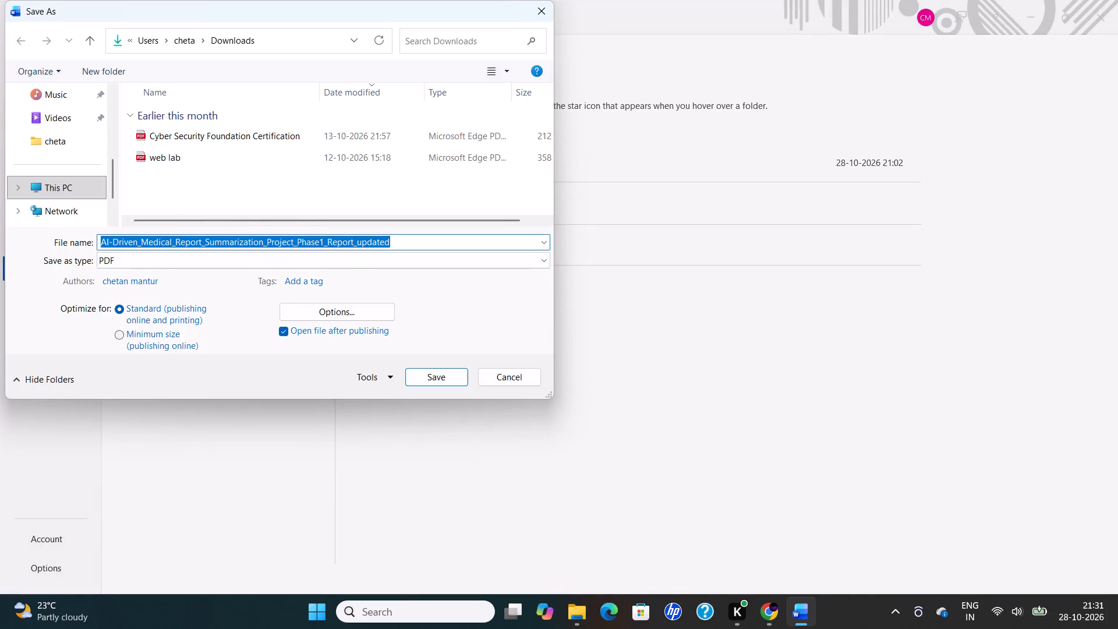
pyautogui.click(412, 241)
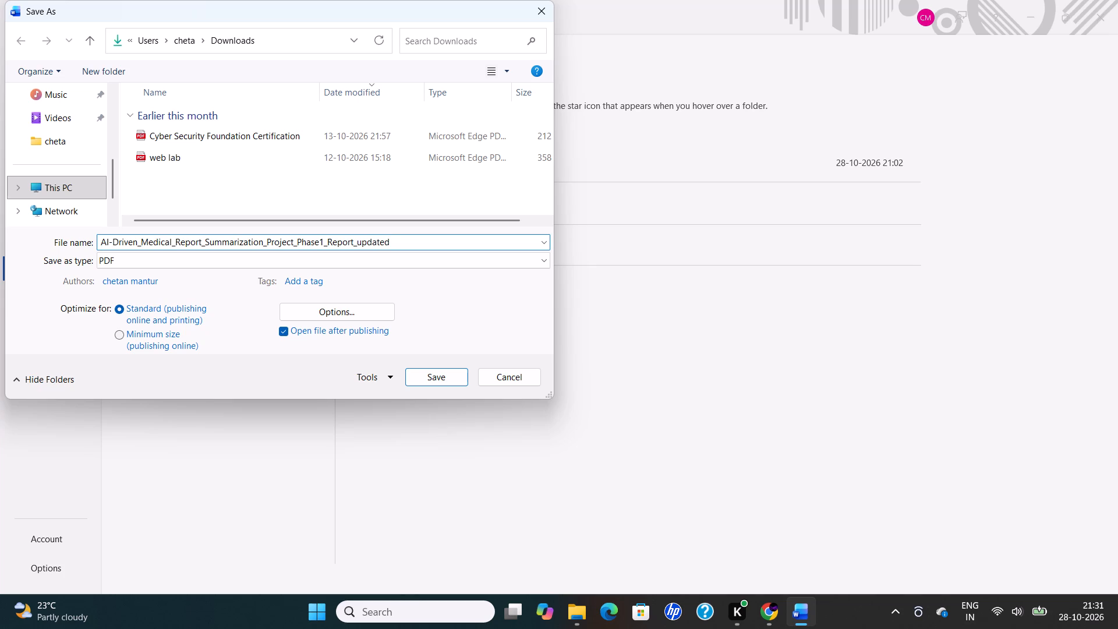
pyautogui.press('space')
pyautogui.write('p')
pyautogui.press('d')
pyautogui.click(429, 371)
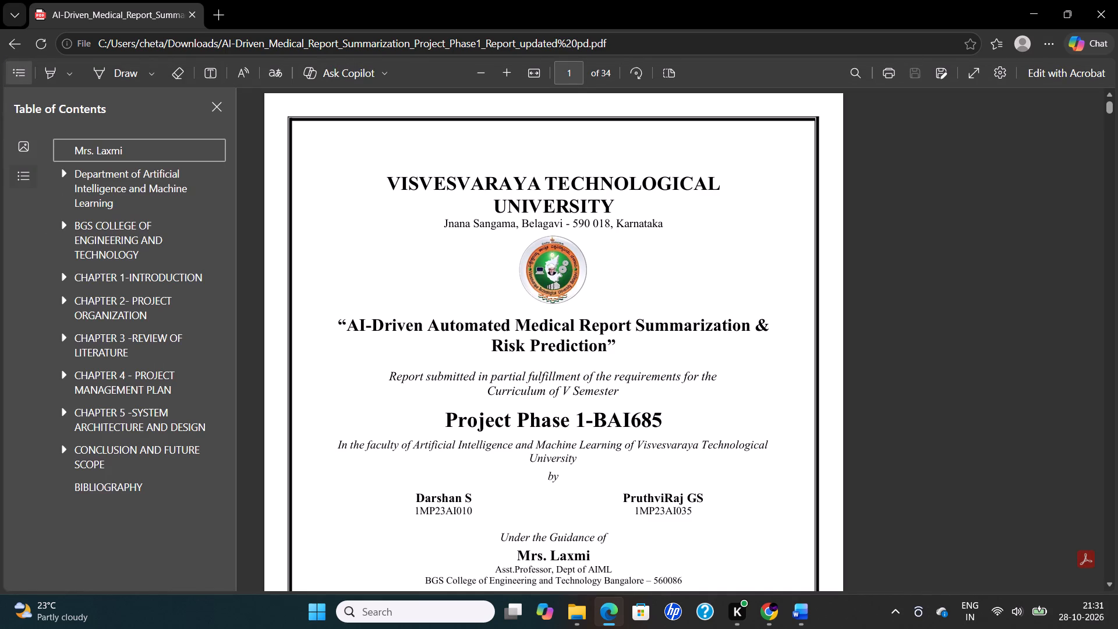
# Review the exported PDF's front matter, from the cover page through the certificate and student signature page to the Table of Contents.
pyautogui.scroll(-1, 597, 383)
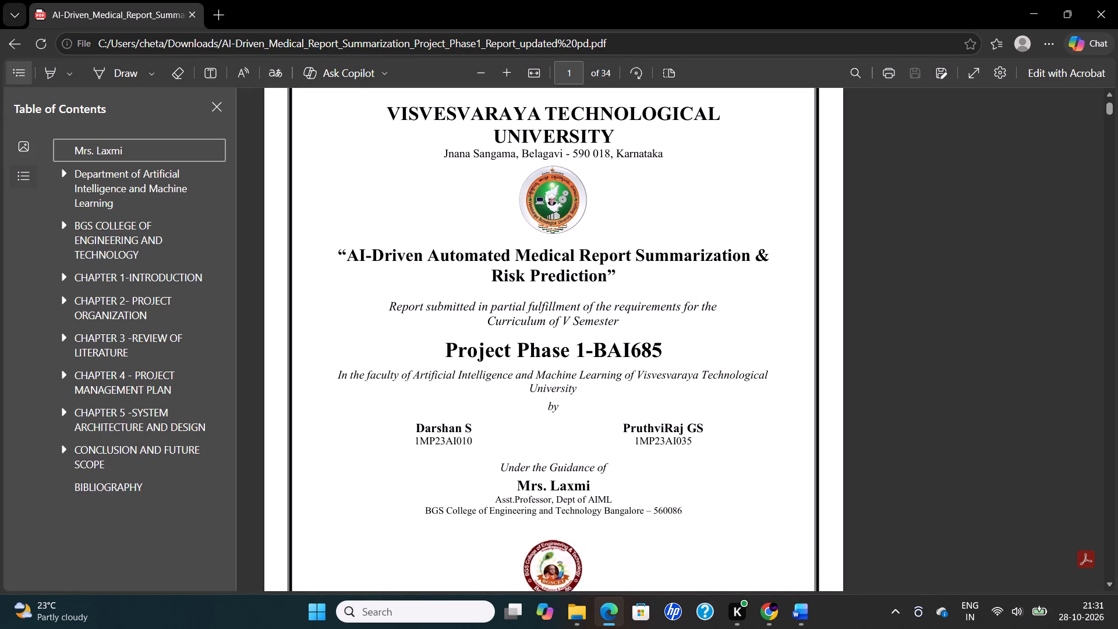
pyautogui.scroll(-2, 597, 383)
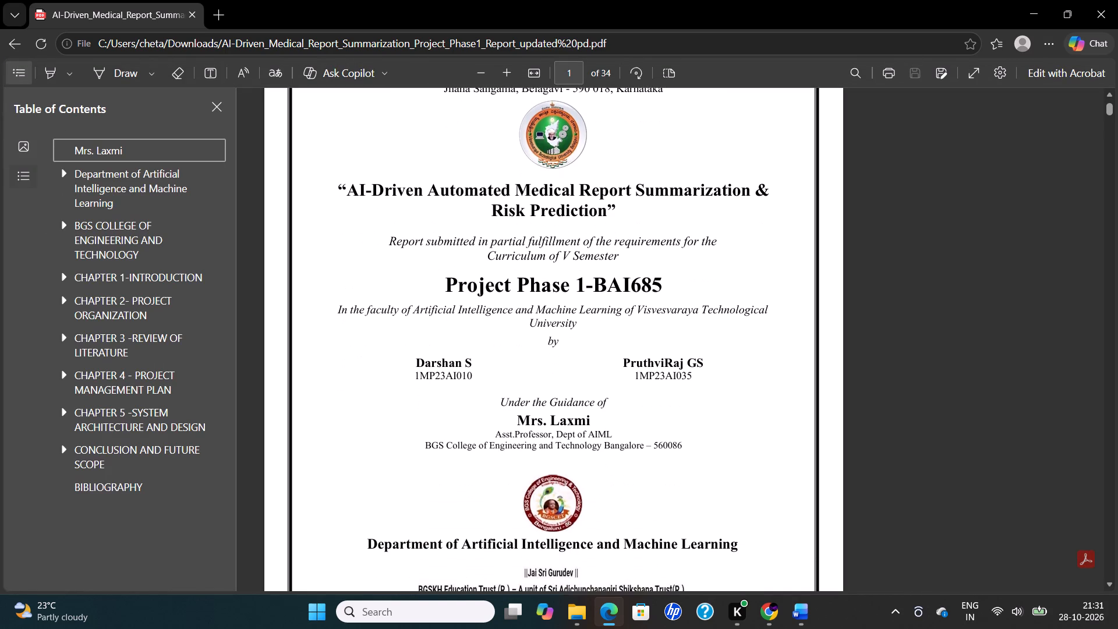
pyautogui.scroll(-1, 597, 383)
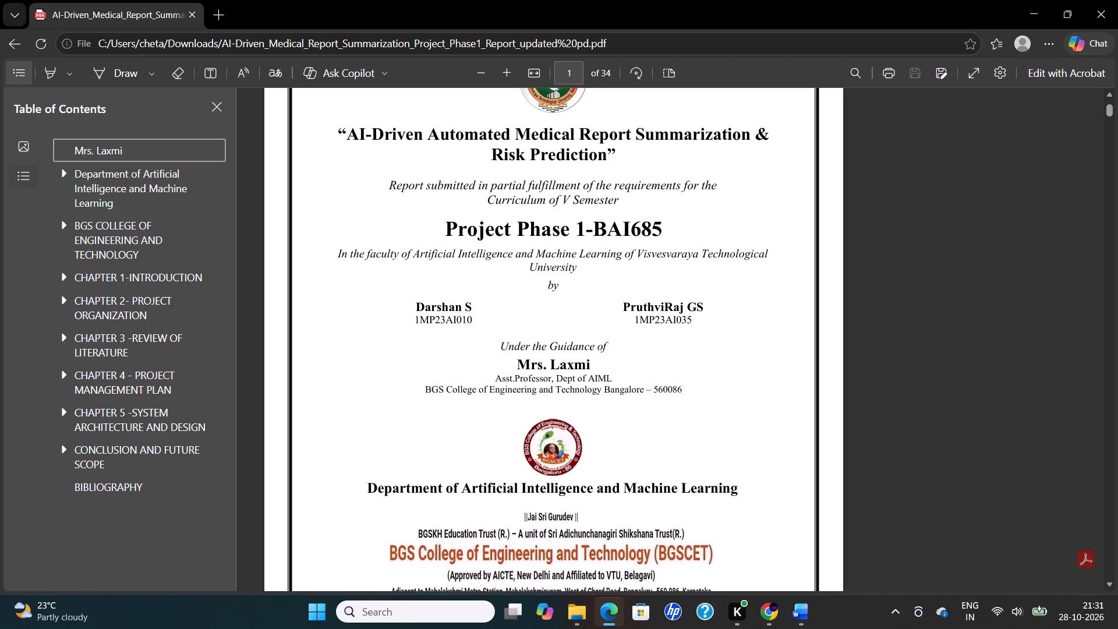
pyautogui.scroll(-4, 597, 381)
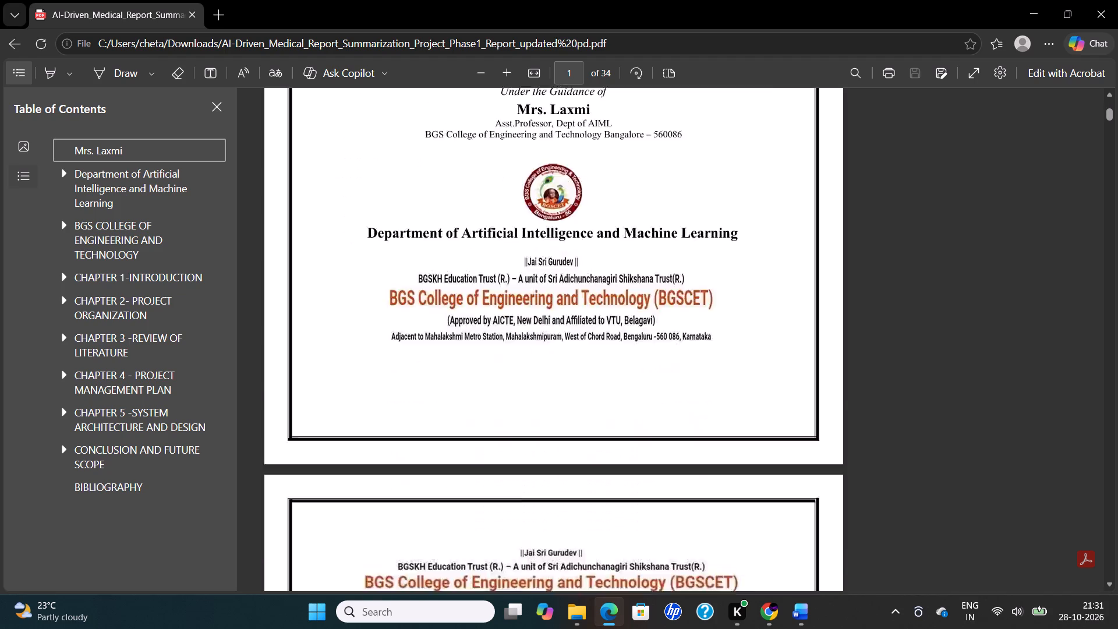
pyautogui.scroll(-5, 597, 381)
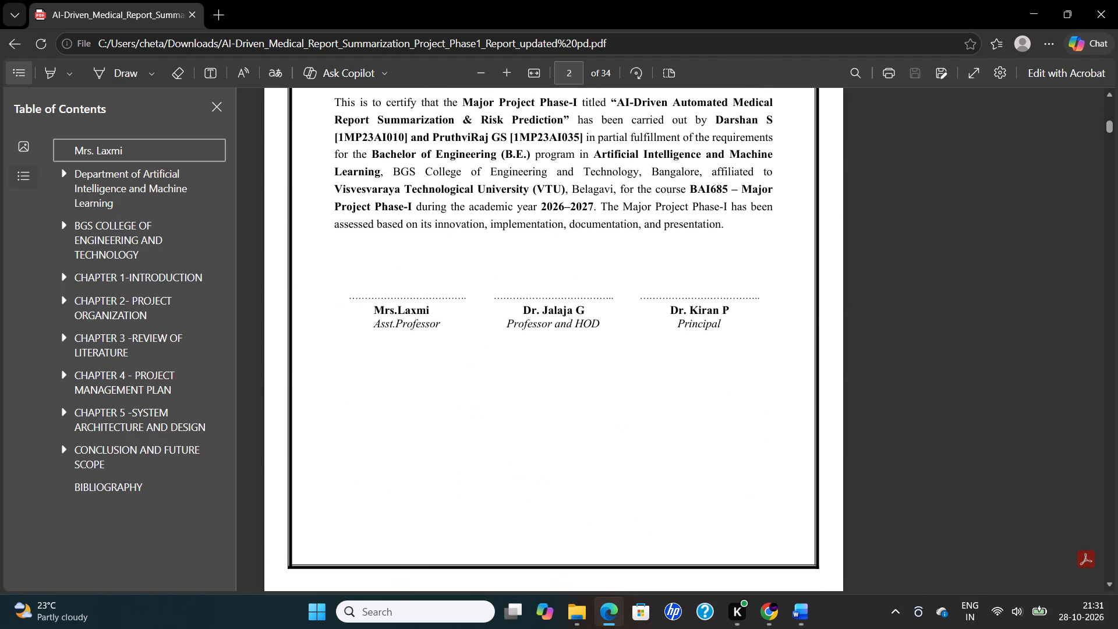
pyautogui.scroll(-6, 597, 381)
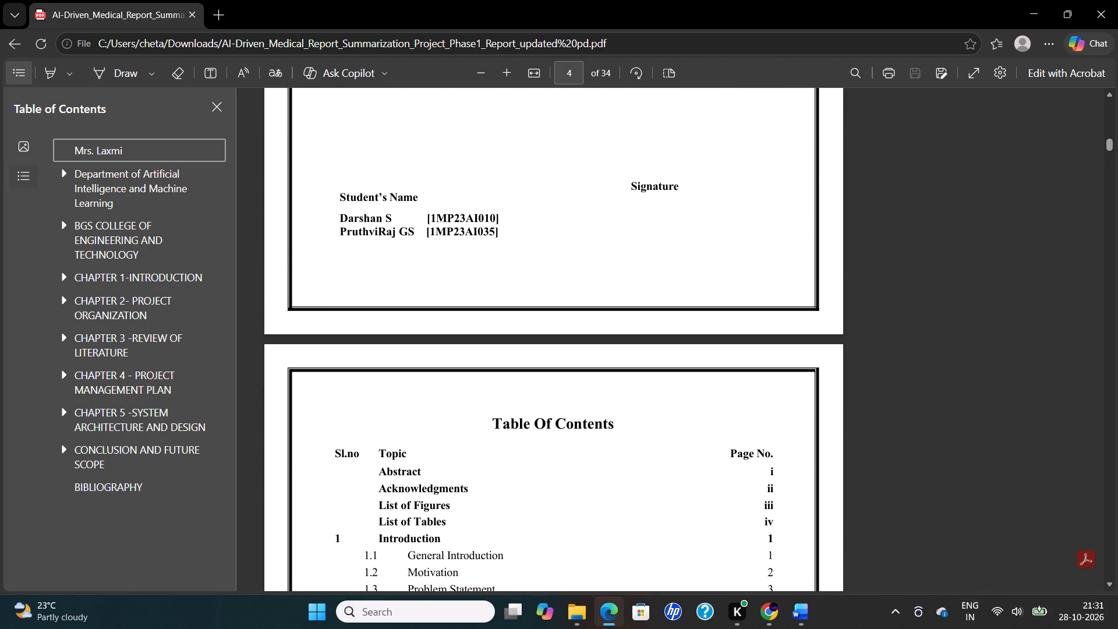
pyautogui.scroll(-1, 597, 381)
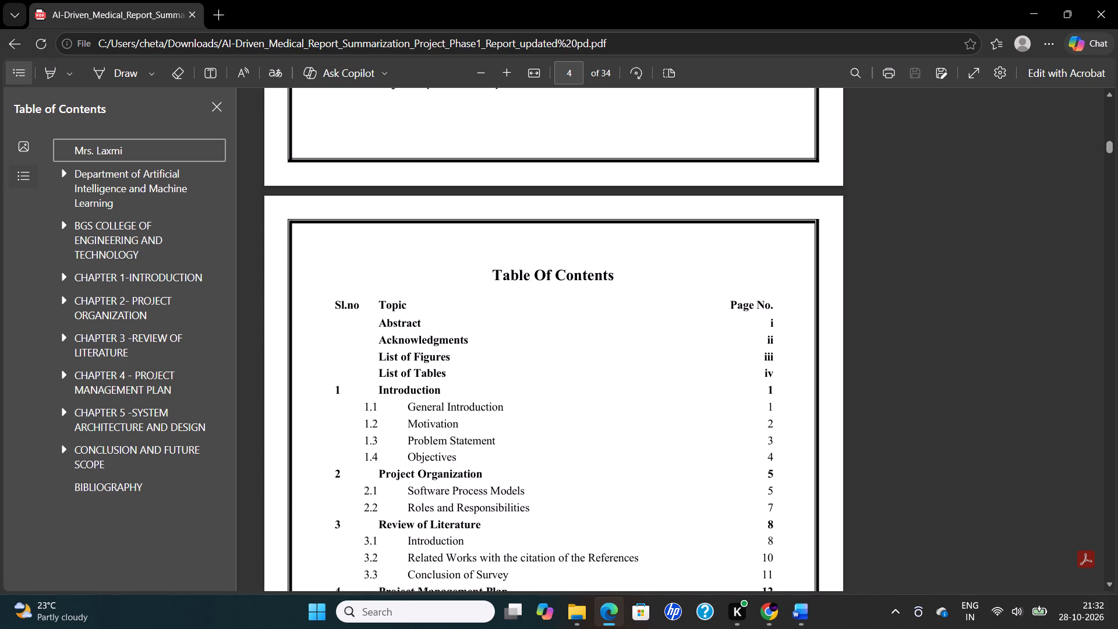
# Examine the exported PDF from the Table of Contents through the abstract and Chapter 1 to section 1.4 Objectives.
pyautogui.scroll(-11, 597, 381)
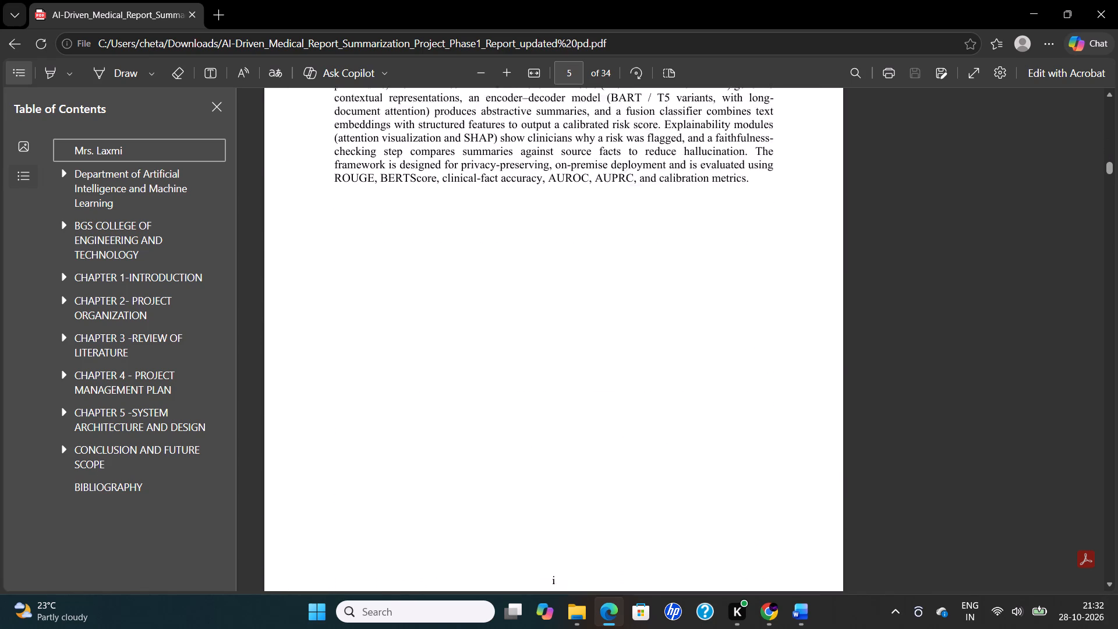
pyautogui.scroll(-11, 597, 381)
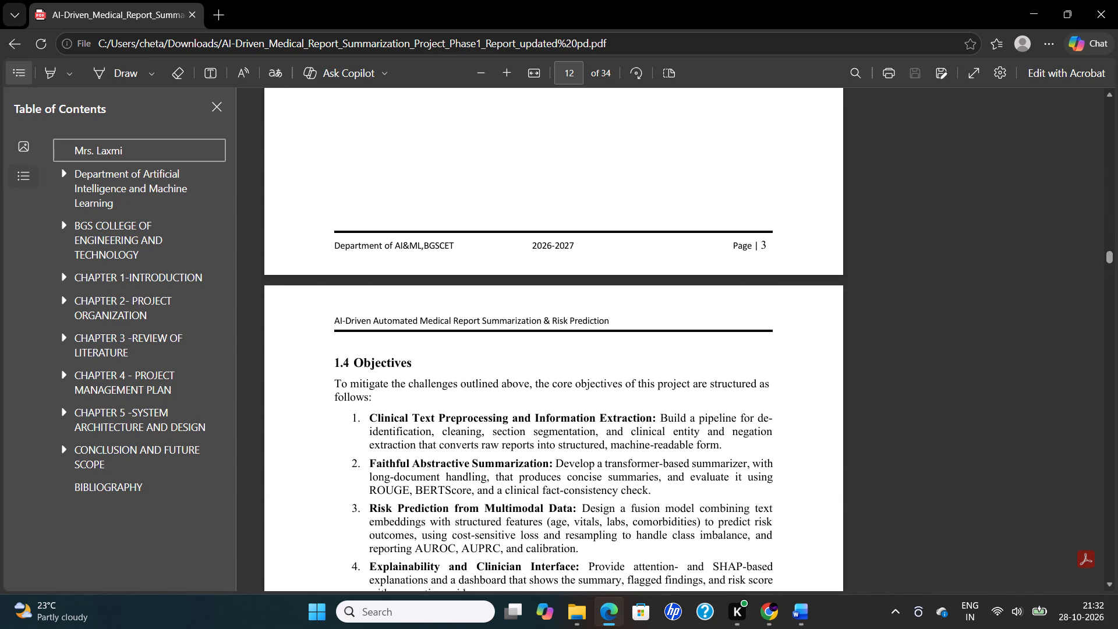
pyautogui.scroll(-3, 597, 381)
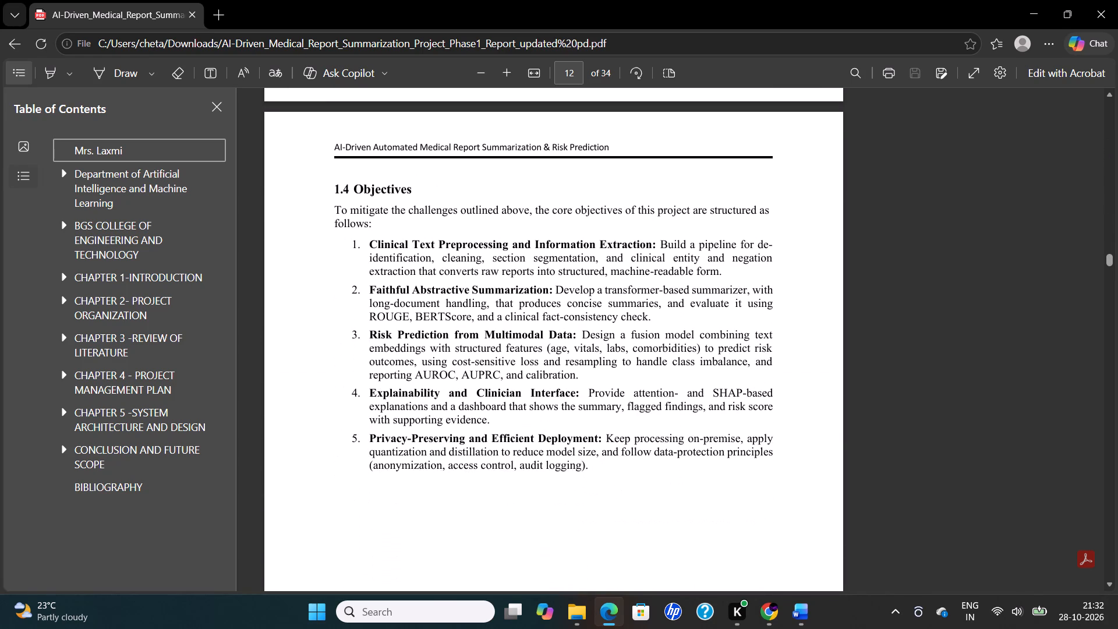
pyautogui.scroll(-4, 597, 381)
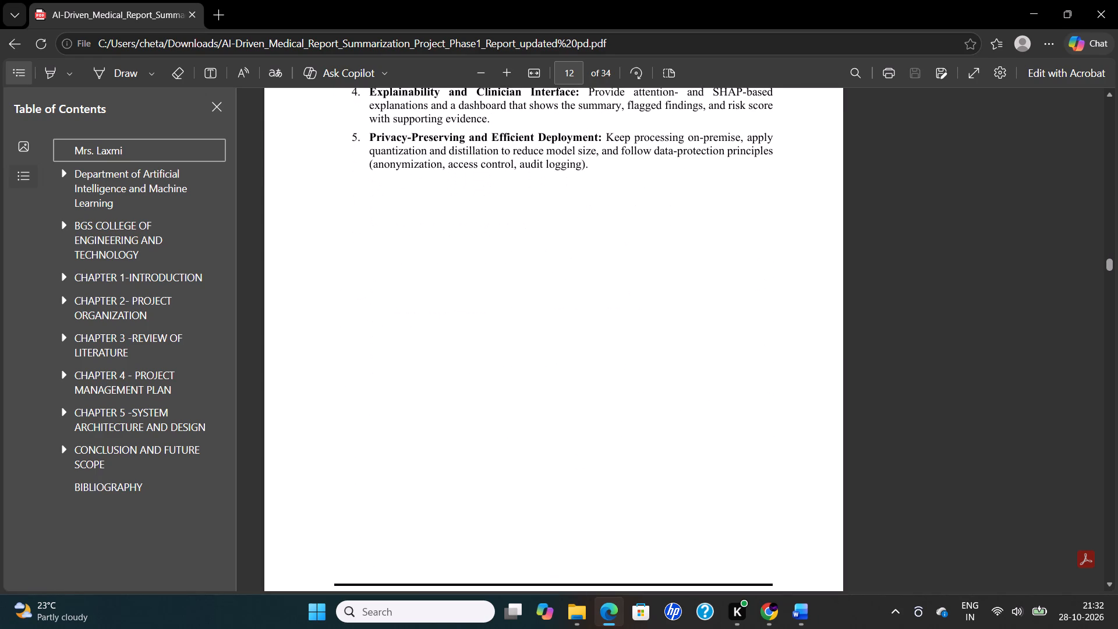
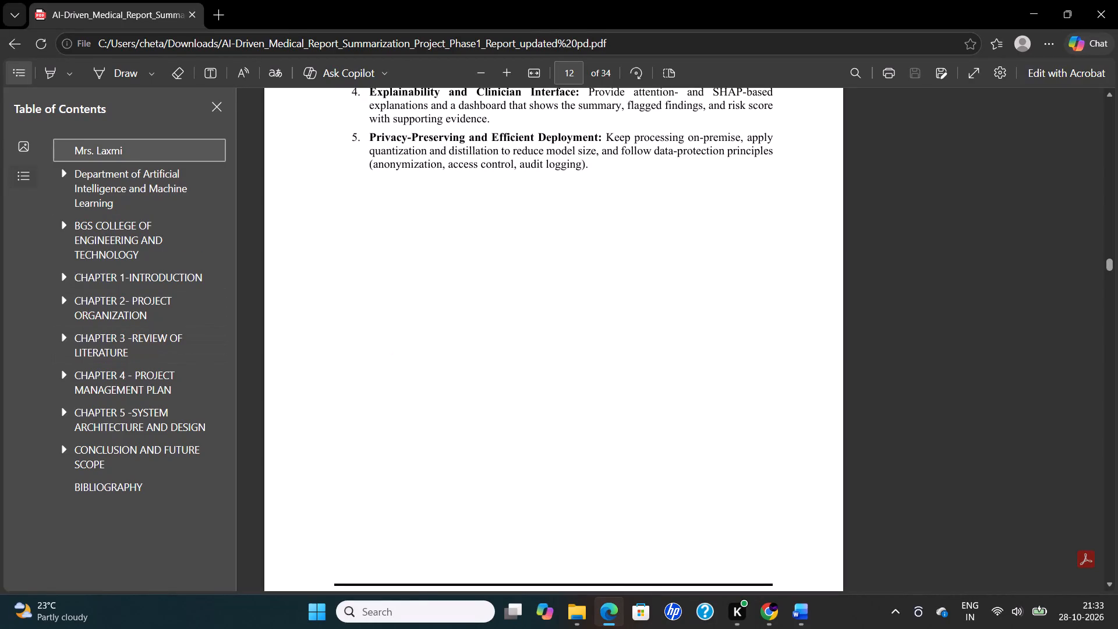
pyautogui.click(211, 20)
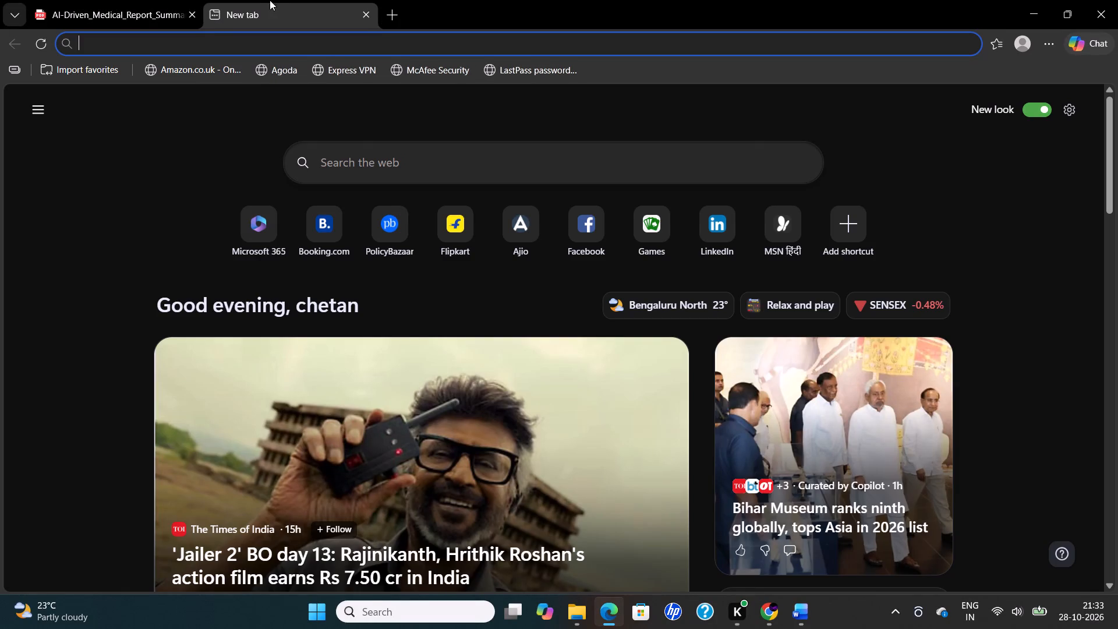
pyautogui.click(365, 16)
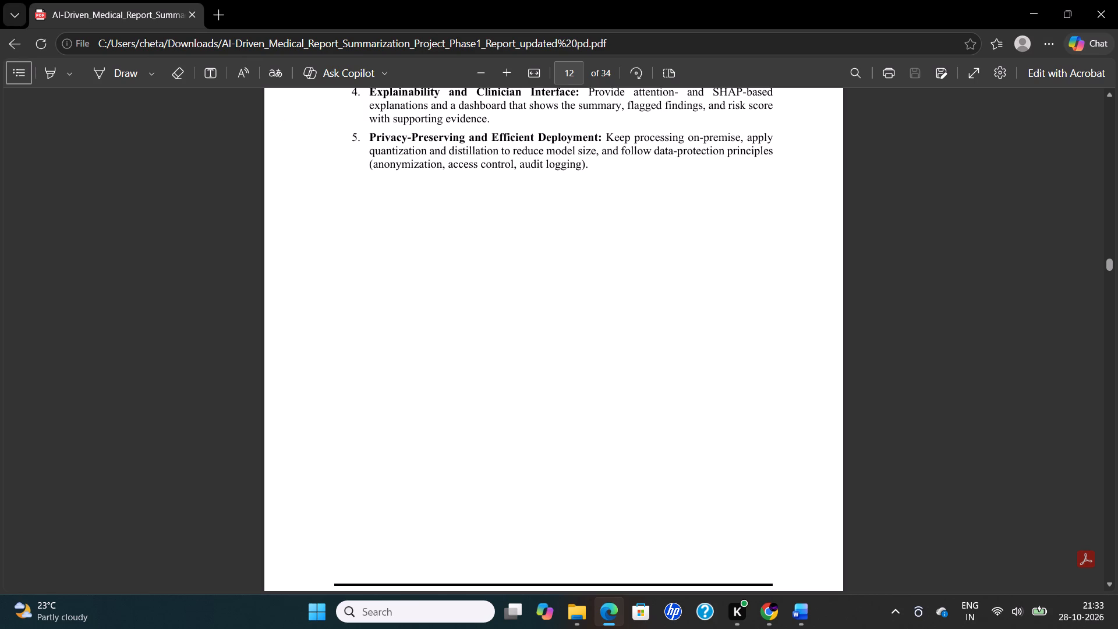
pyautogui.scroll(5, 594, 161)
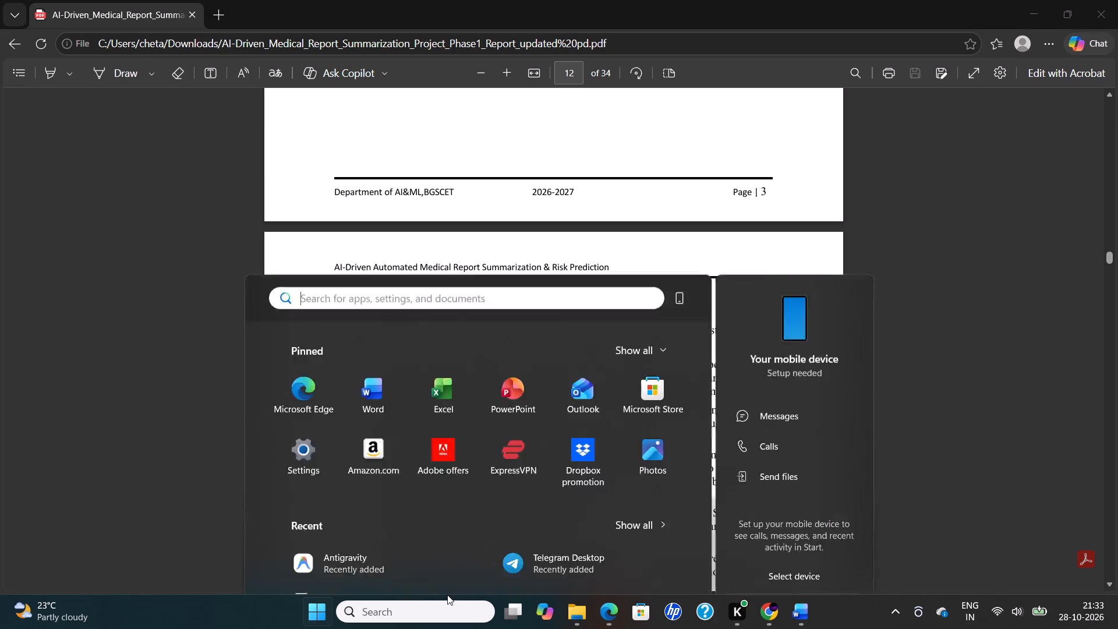
# Find the WhatsApp desktop app through the Windows search and launch it.
pyautogui.write('whas')
pyautogui.press('Return')
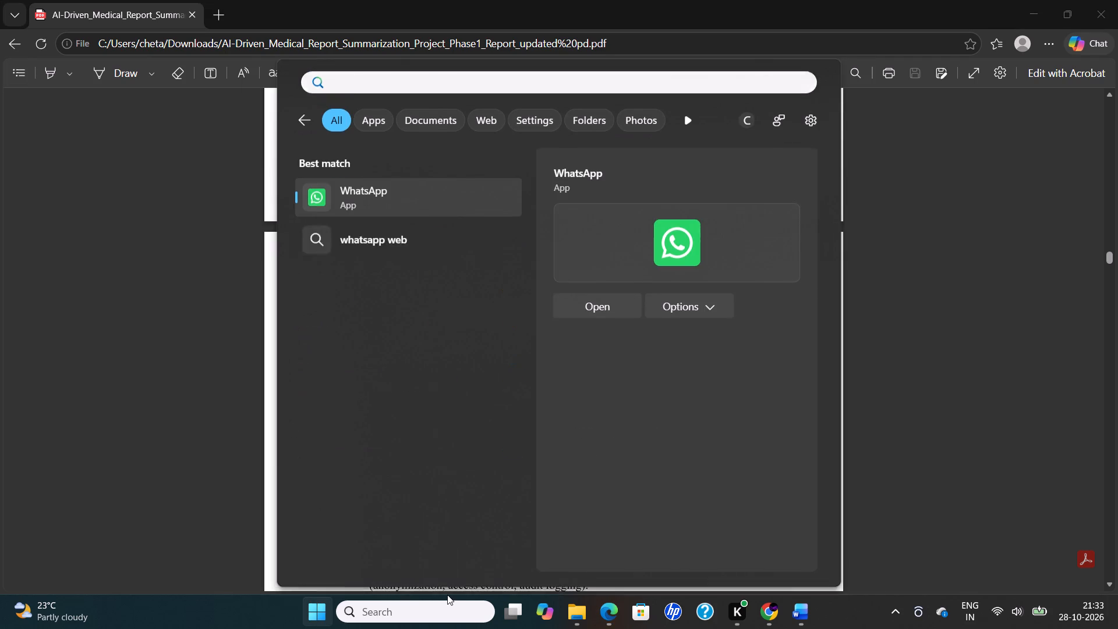
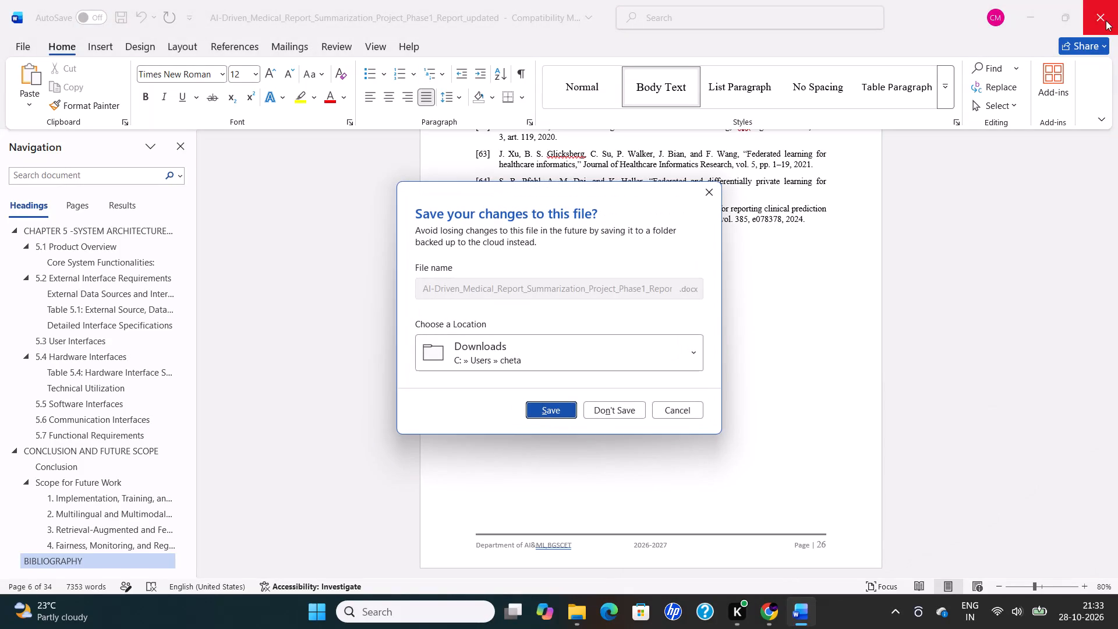
# Close the medical report document in Word without saving the pending changes.
pyautogui.click(631, 407)
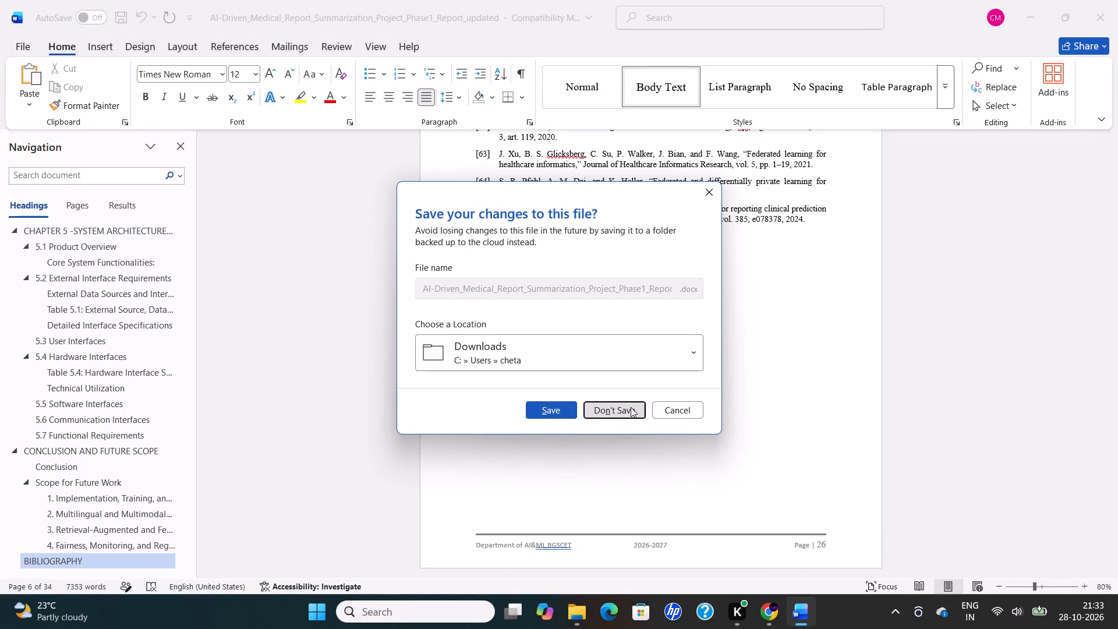
# In Chrome, close the iLovePDF download page and open a new blank tab beside the ChatGPT conversation.
pyautogui.click(73, 0)
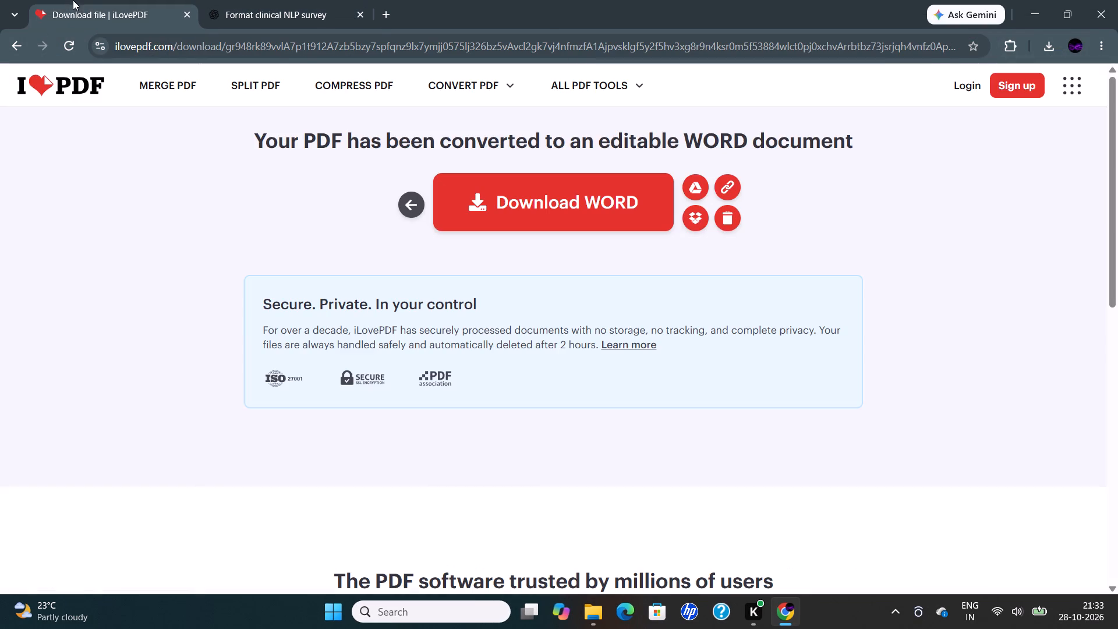
pyautogui.click(187, 11)
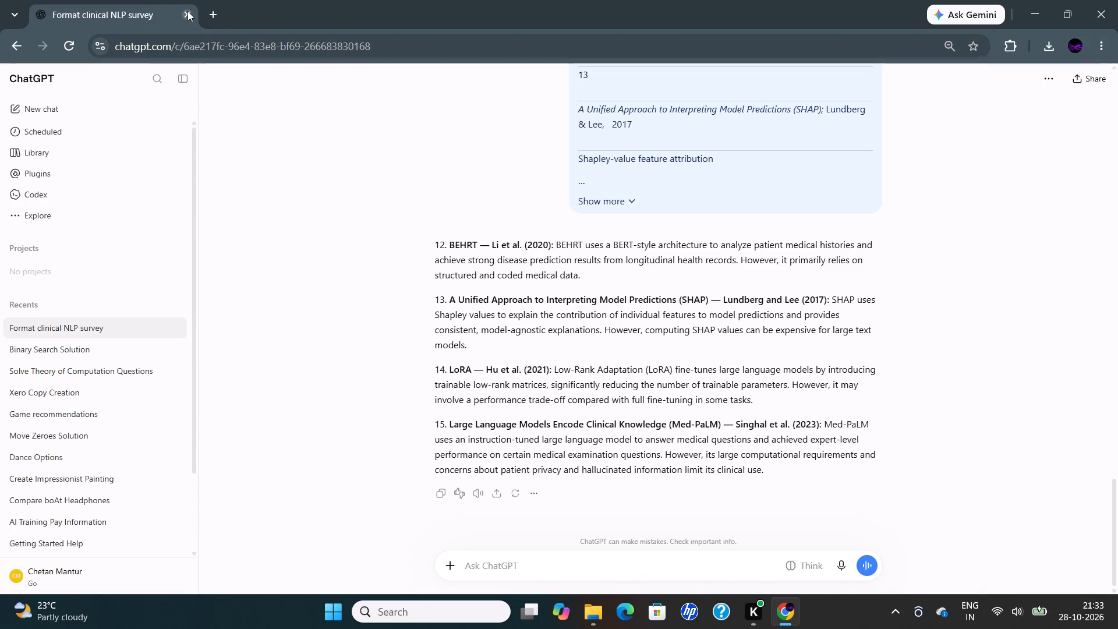
pyautogui.click(205, 19)
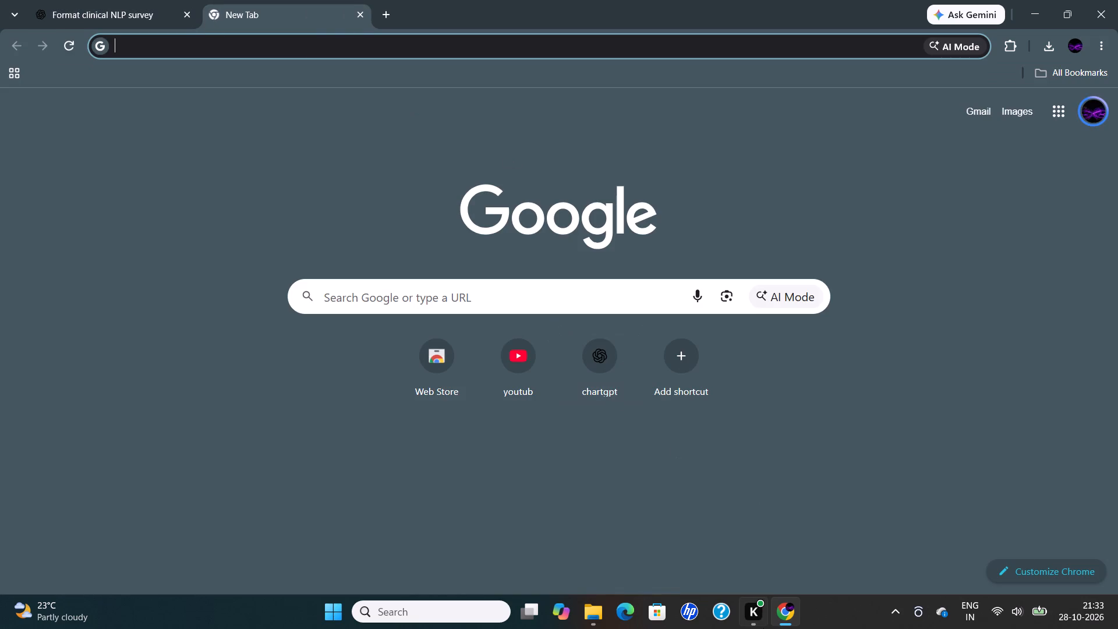